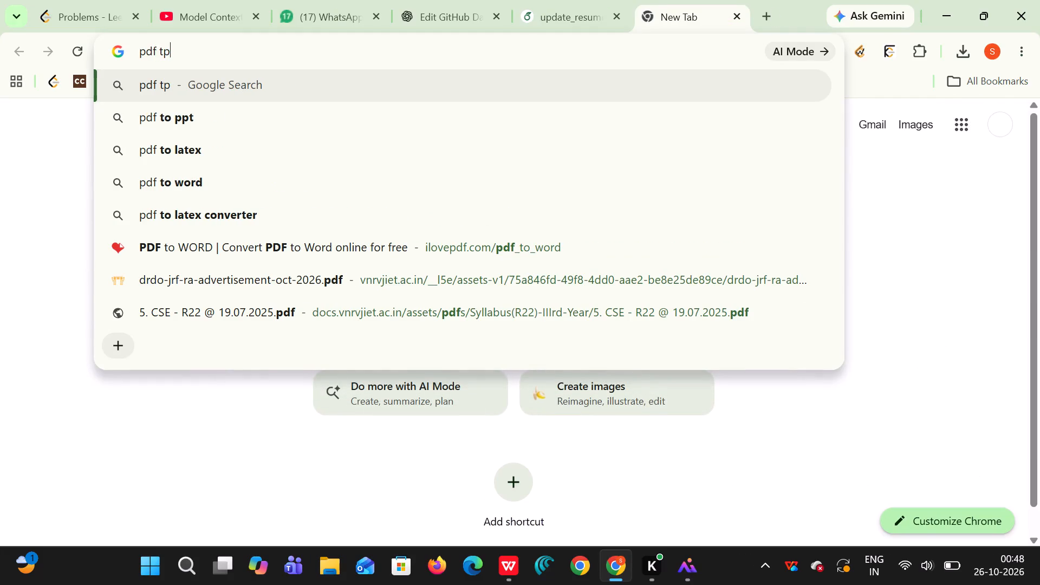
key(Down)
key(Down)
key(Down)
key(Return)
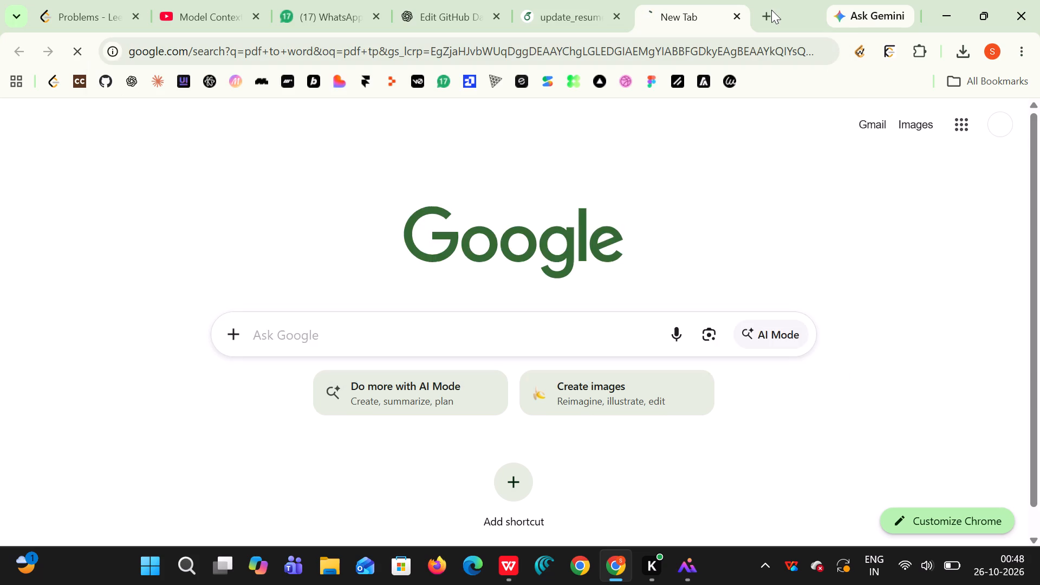
drag(251, 314, 278, 308)
click(278, 308)
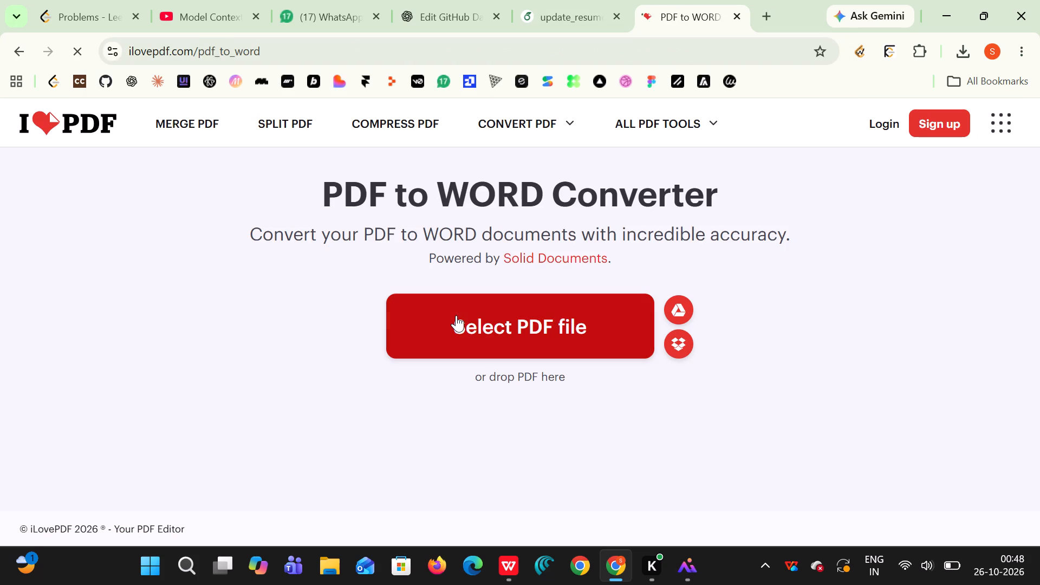
Convert the resume PDF ending in "_Edited" from the Downloads folder to Word and download the converted document.
click(456, 315)
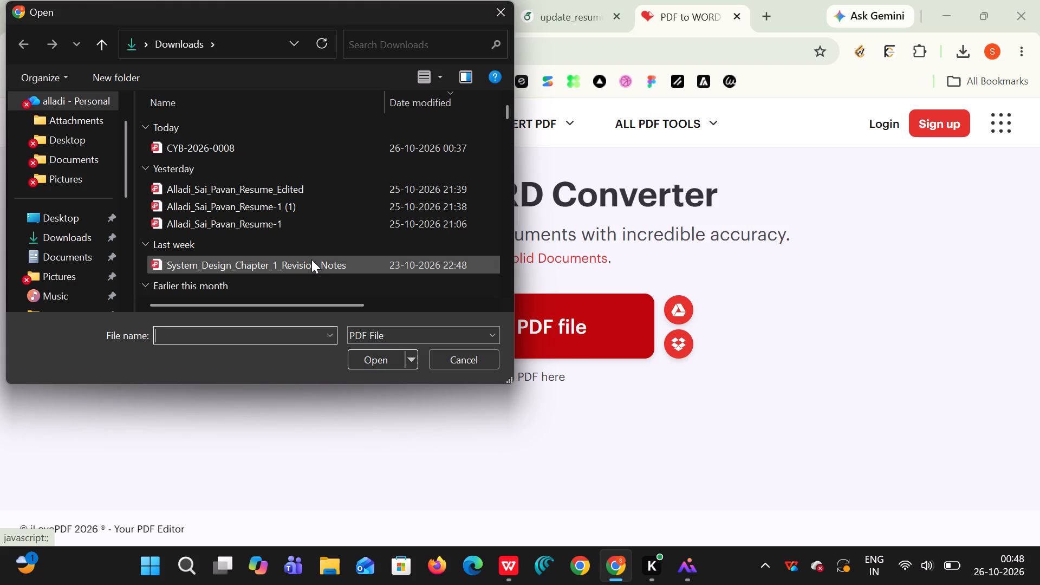
click(300, 193)
click(388, 353)
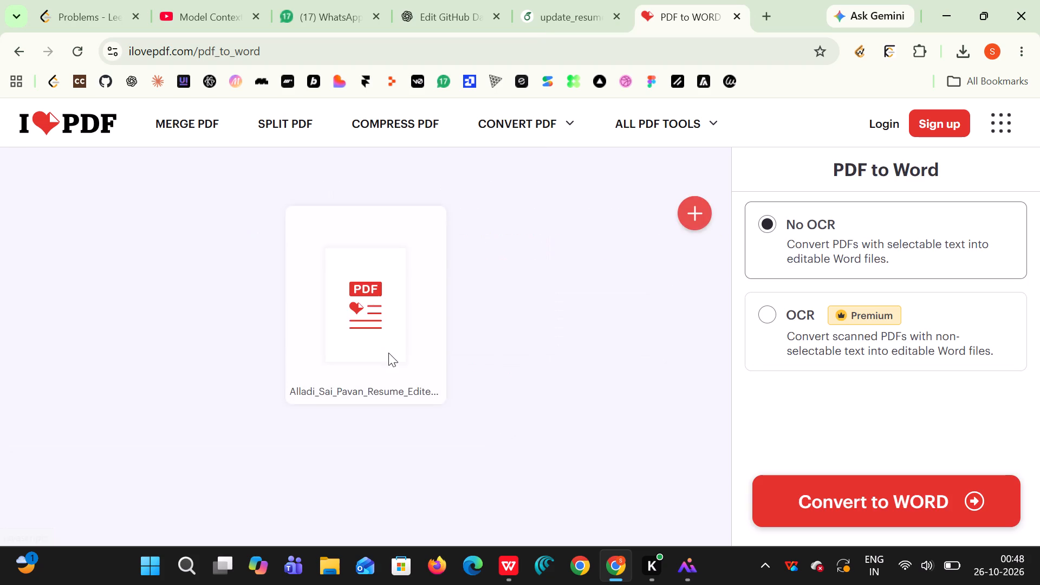
click(768, 495)
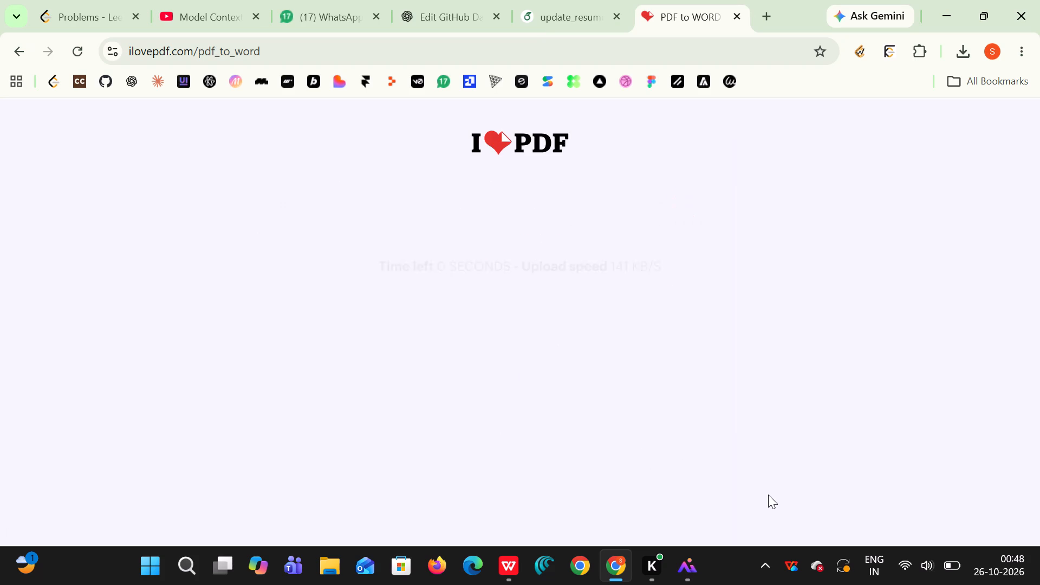
click(776, 22)
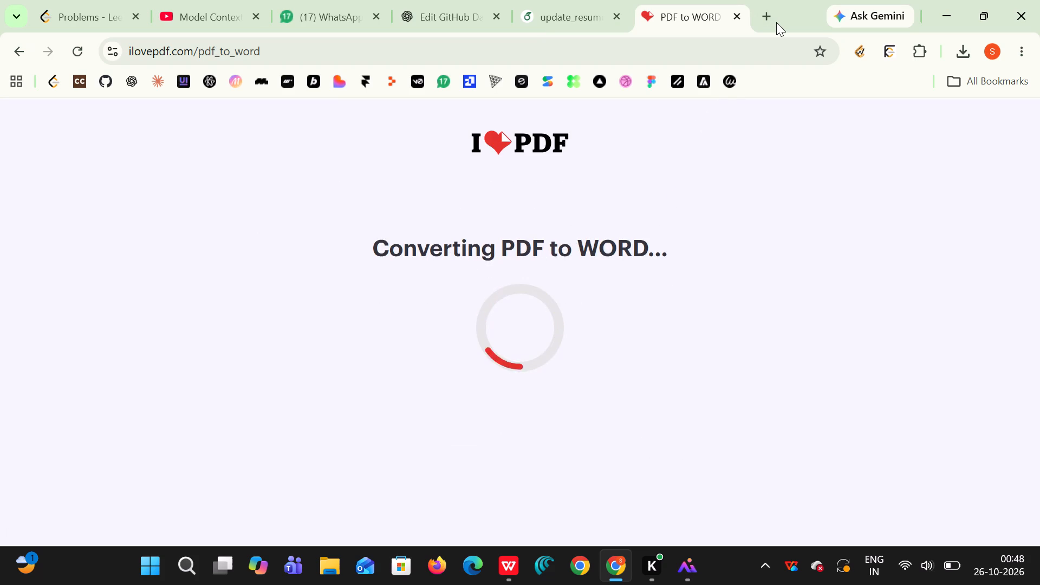
click(776, 22)
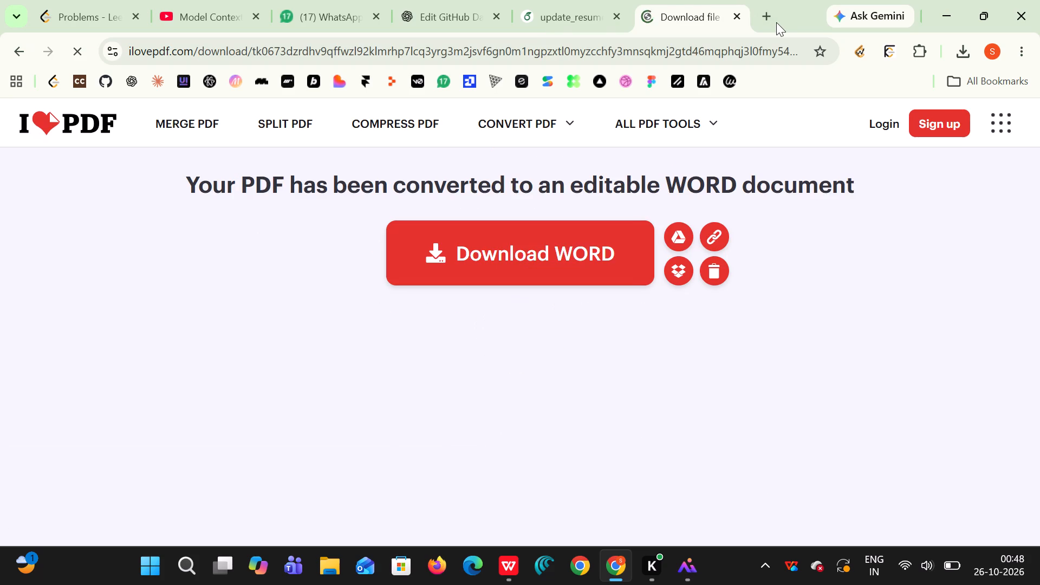
click(549, 15)
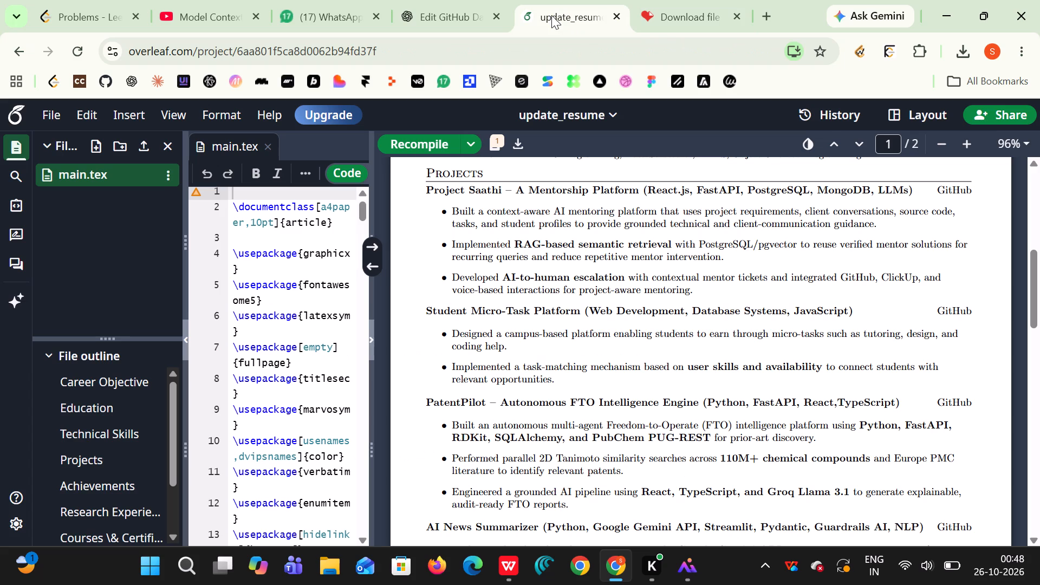
click(694, 0)
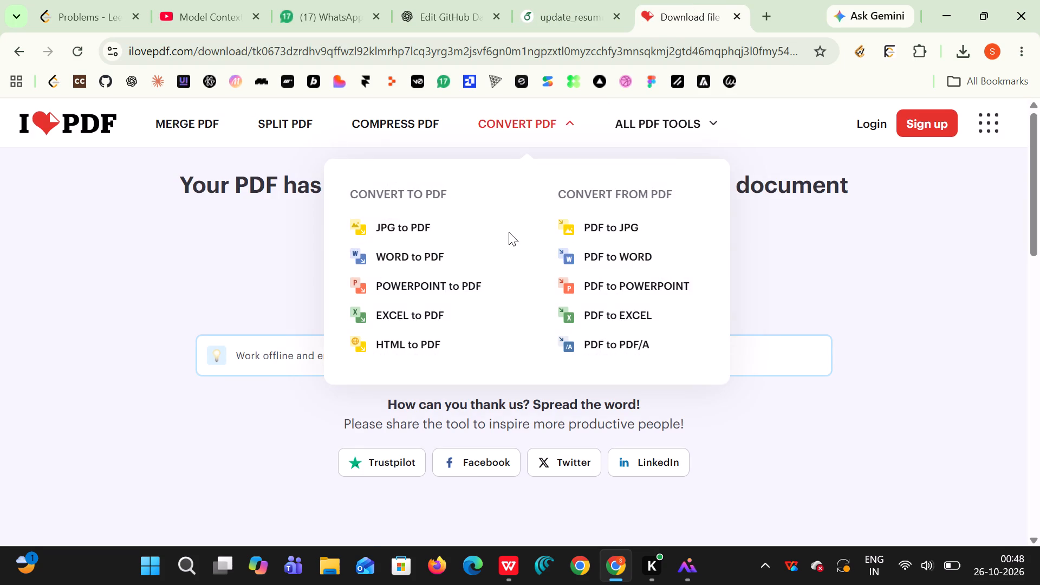
click(552, 268)
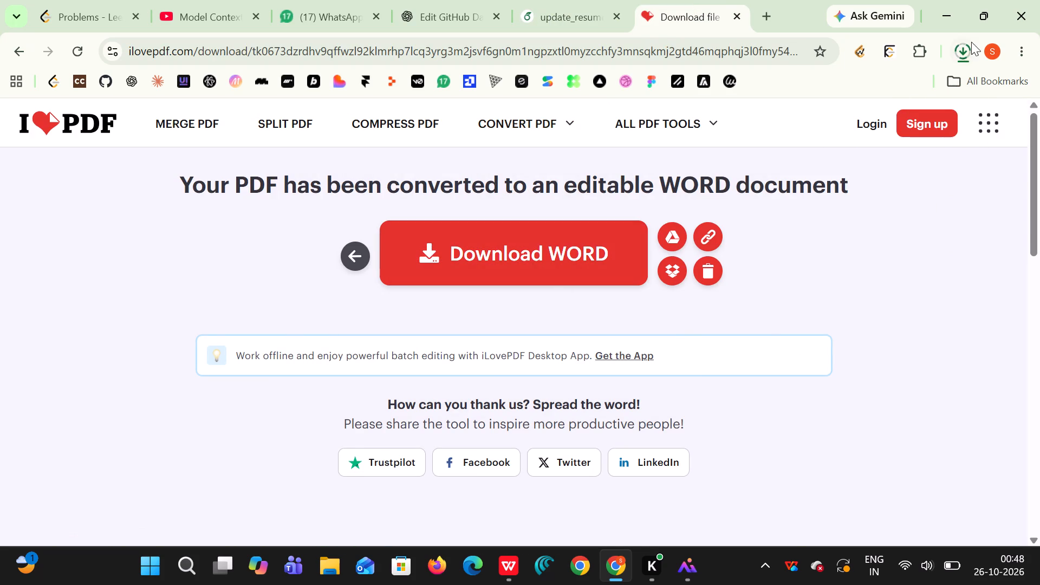
Open the downloaded Word resume in WPS Office and look over its contact line, Technical Skills, Coding Profiles and Projects.
click(861, 90)
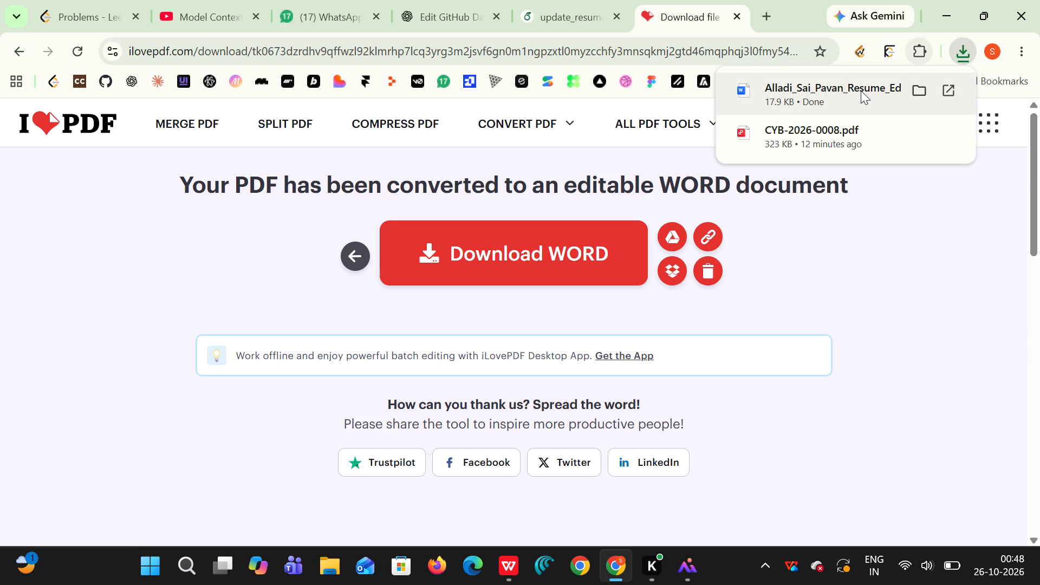
click(861, 90)
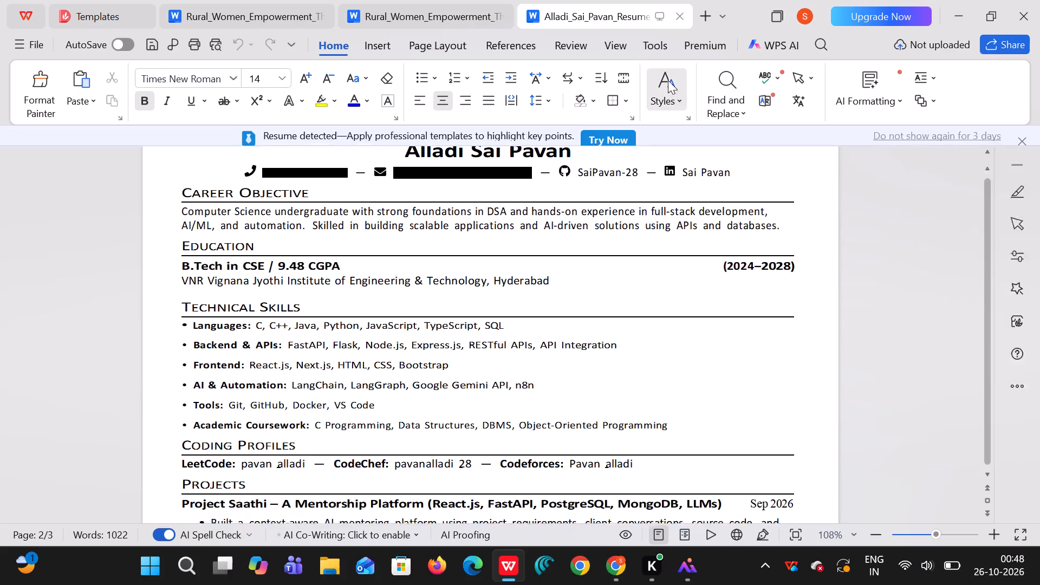
scroll(549, 219, up, 1)
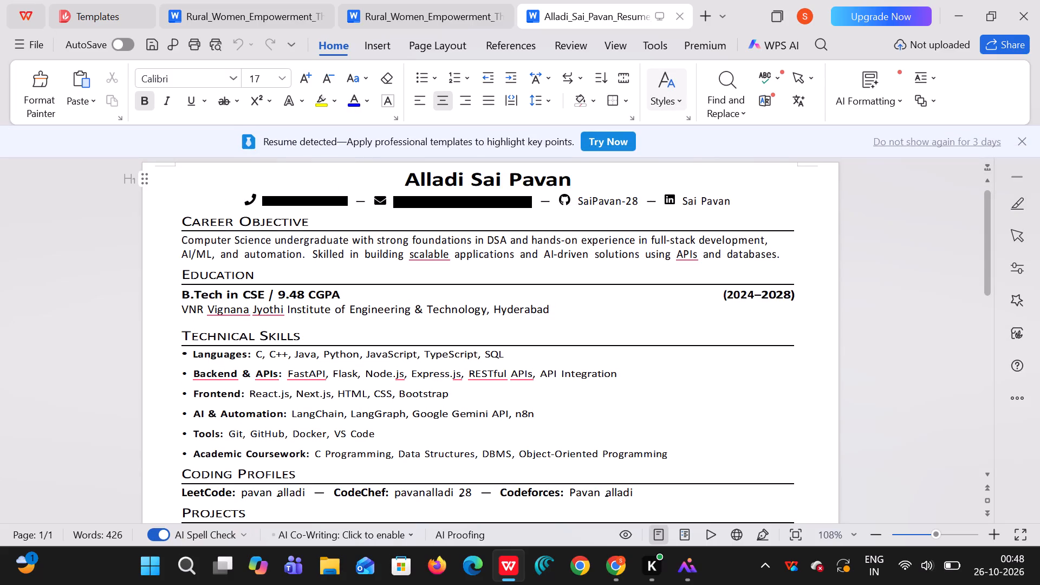
click(467, 201)
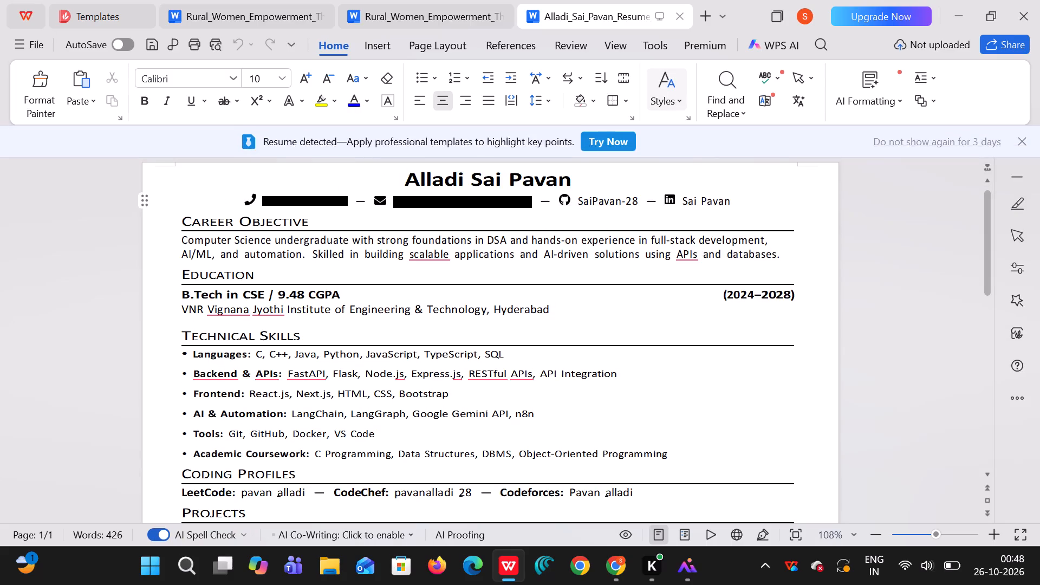
scroll(485, 321, up, 1)
scroll(485, 321, down, 3)
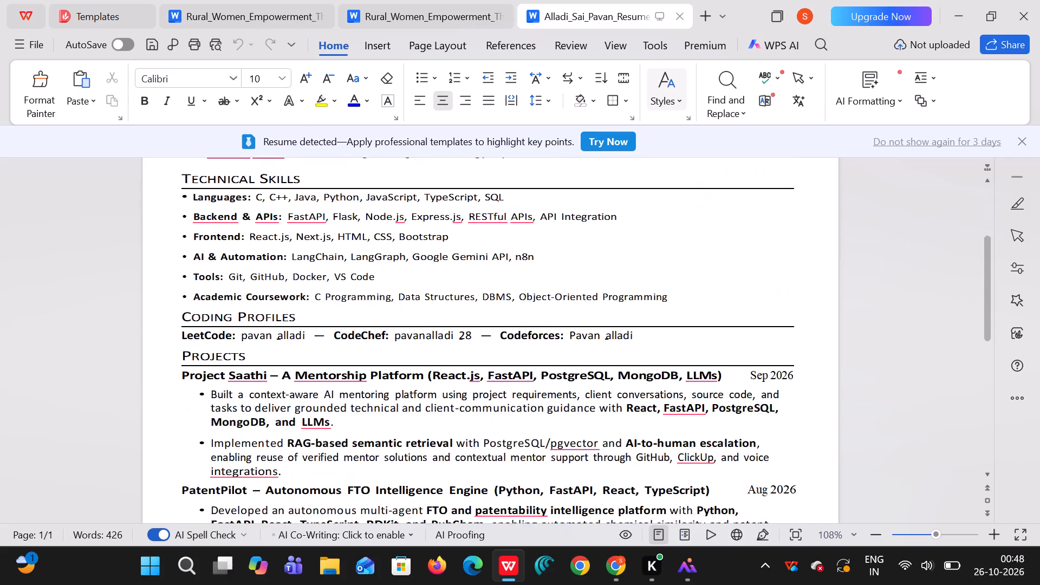
Delete the "Winner – Code for Good 2026, JPMorgan Chase & Co." bullet from the Achievements section.
scroll(485, 321, down, 5)
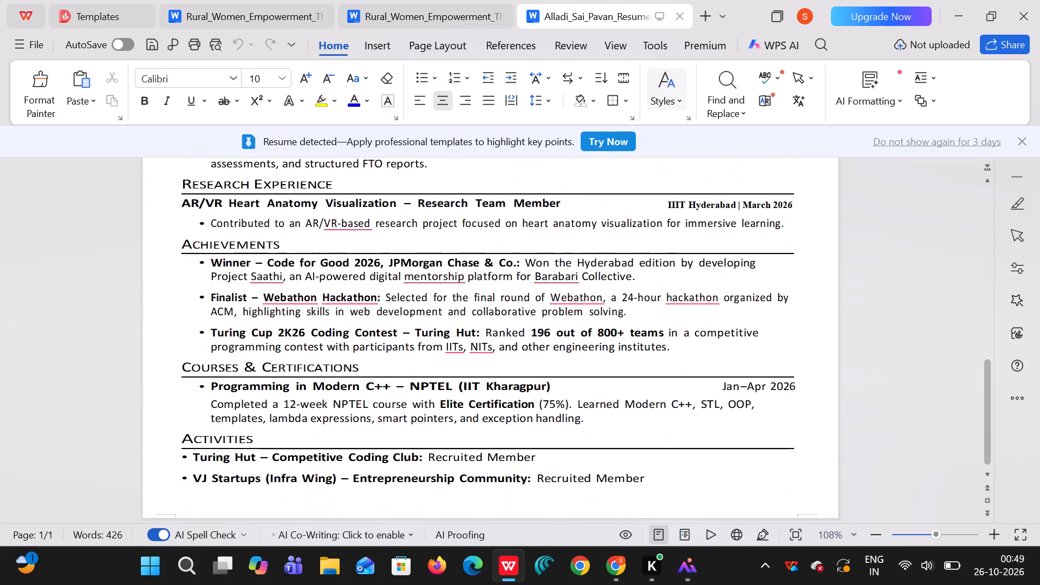
scroll(485, 321, down, 1)
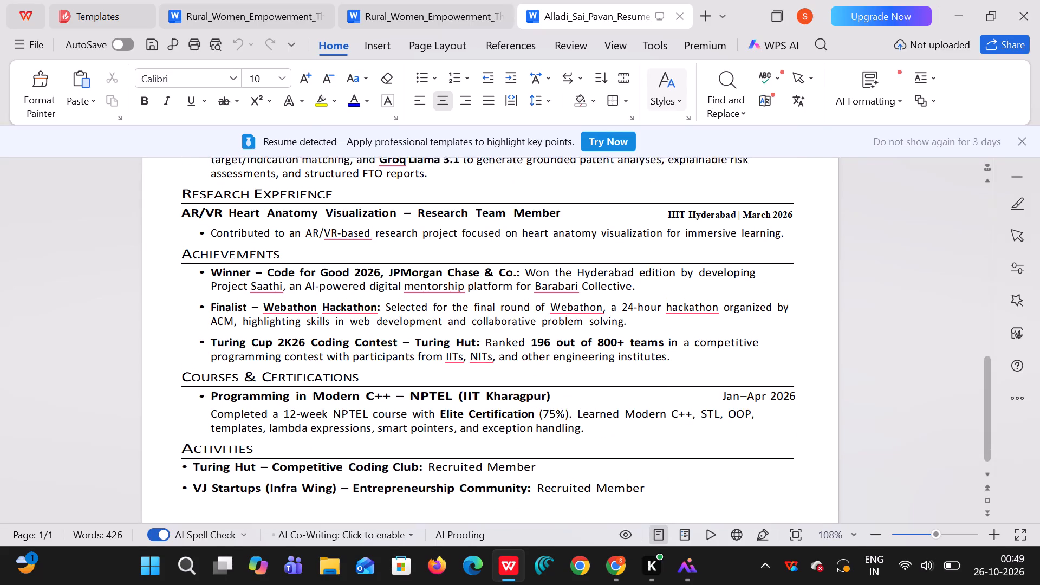
scroll(485, 321, down, 1)
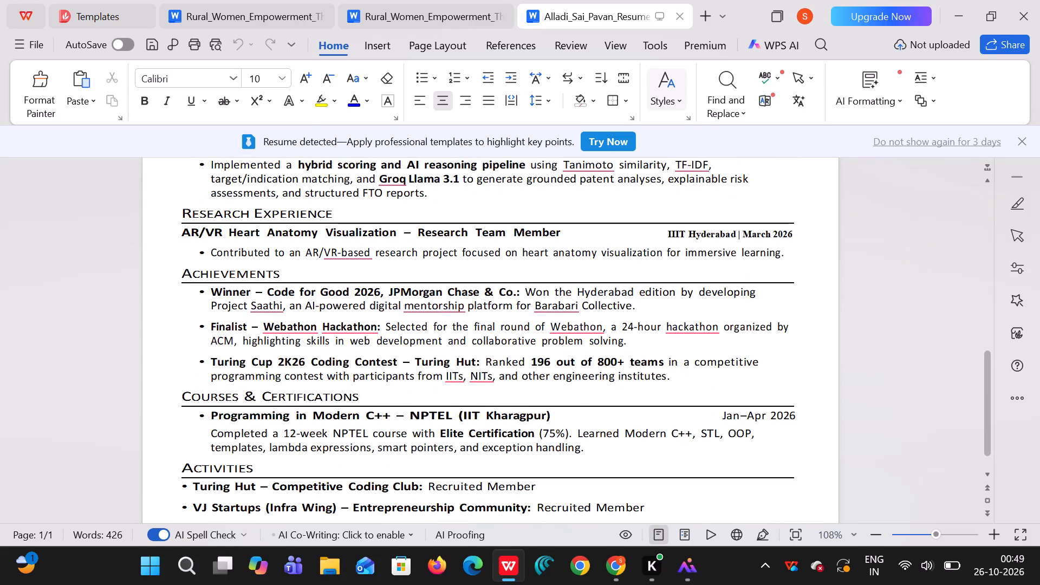
drag(642, 308, 195, 294)
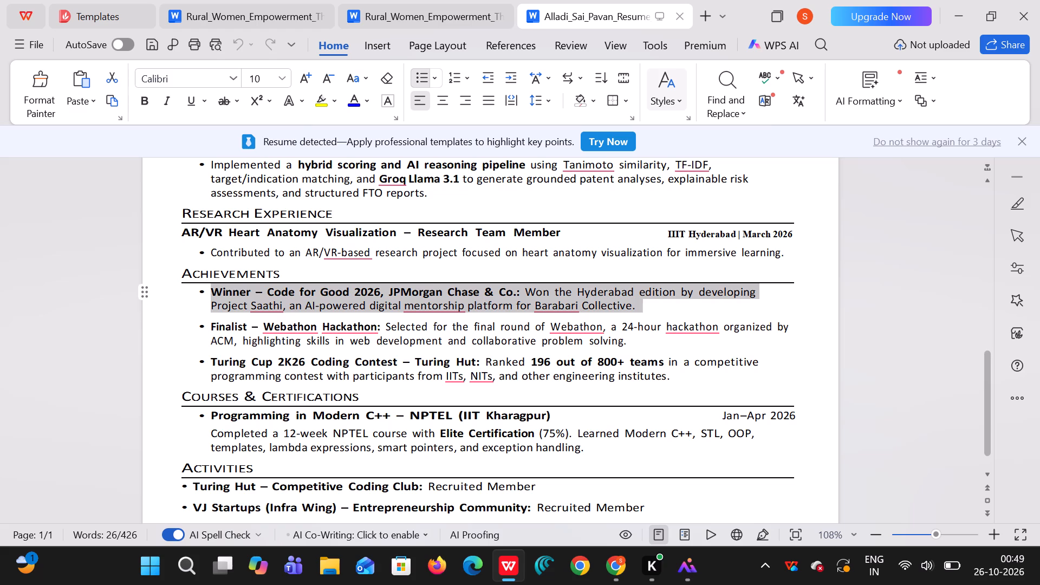
drag(195, 294, 196, 294)
key(BackSpace)
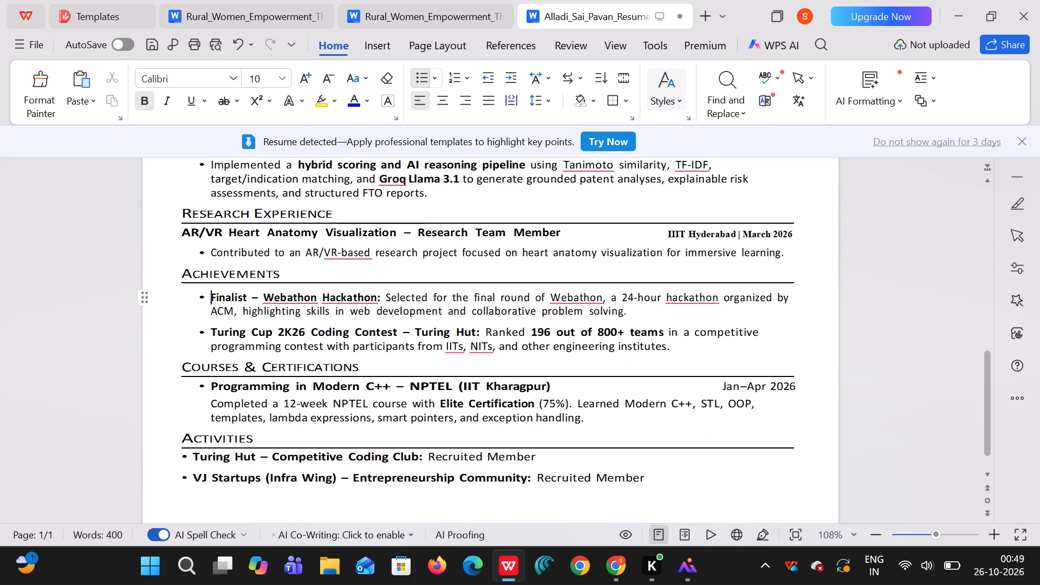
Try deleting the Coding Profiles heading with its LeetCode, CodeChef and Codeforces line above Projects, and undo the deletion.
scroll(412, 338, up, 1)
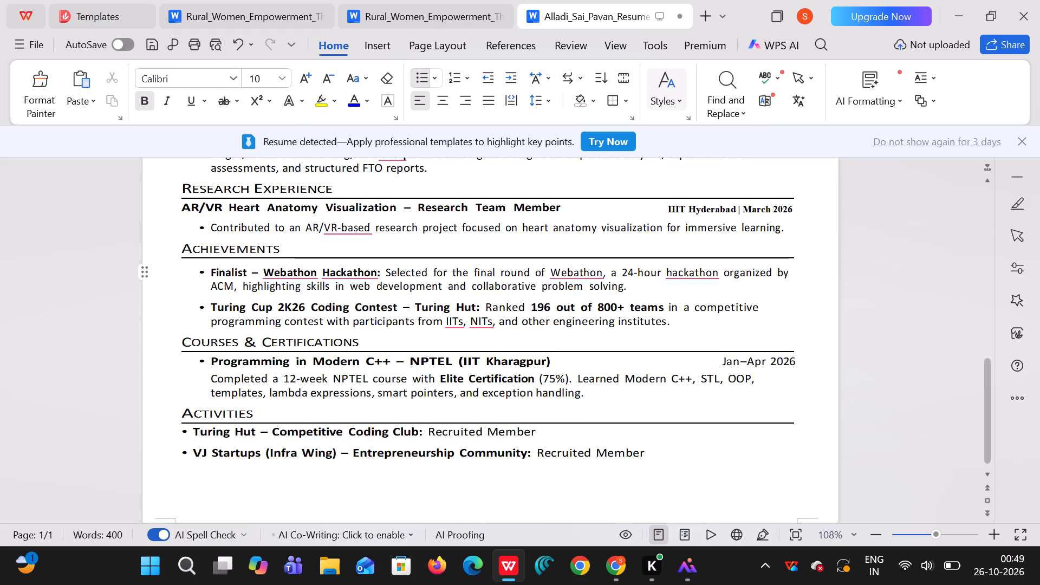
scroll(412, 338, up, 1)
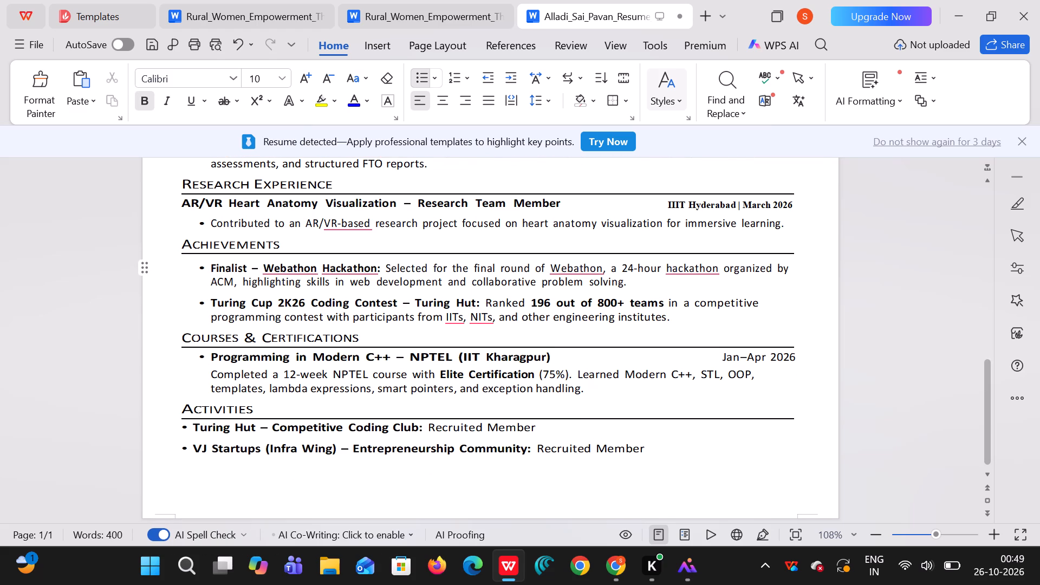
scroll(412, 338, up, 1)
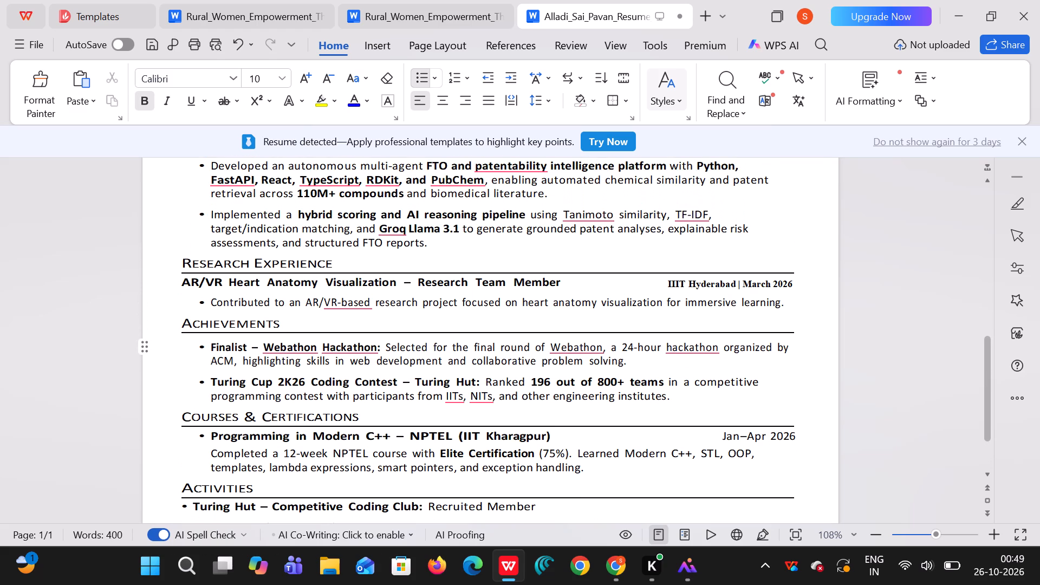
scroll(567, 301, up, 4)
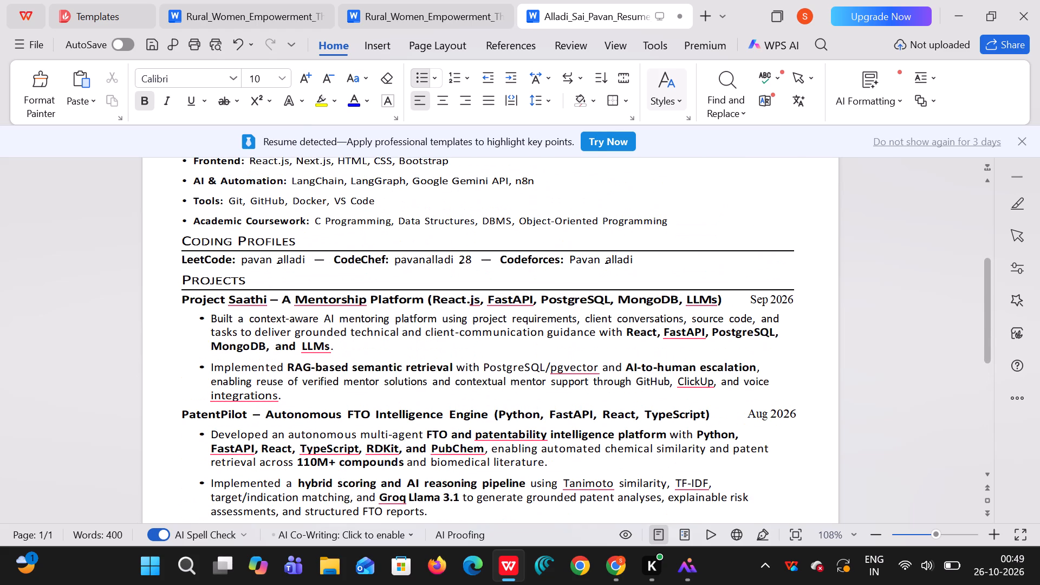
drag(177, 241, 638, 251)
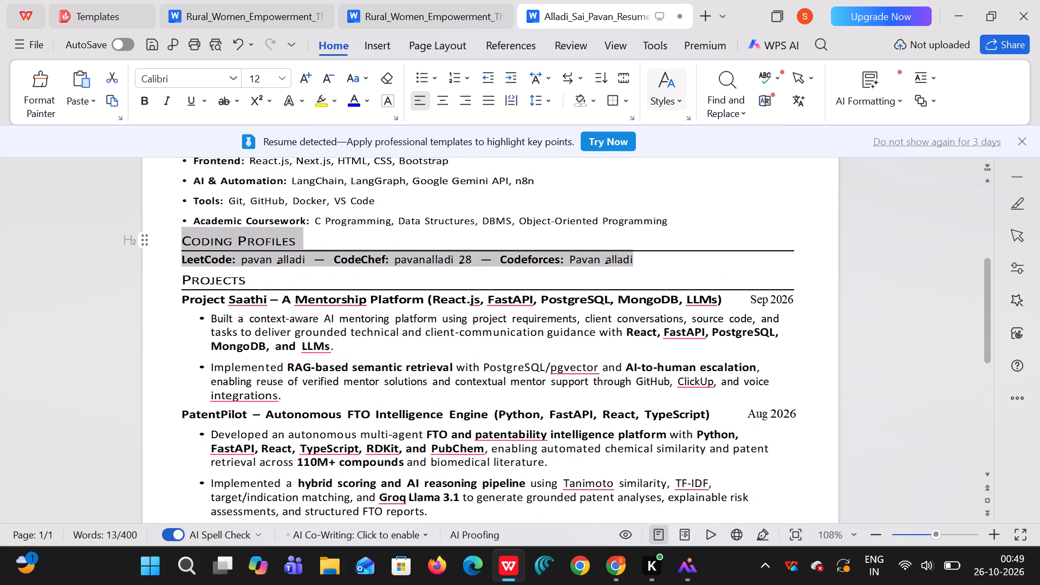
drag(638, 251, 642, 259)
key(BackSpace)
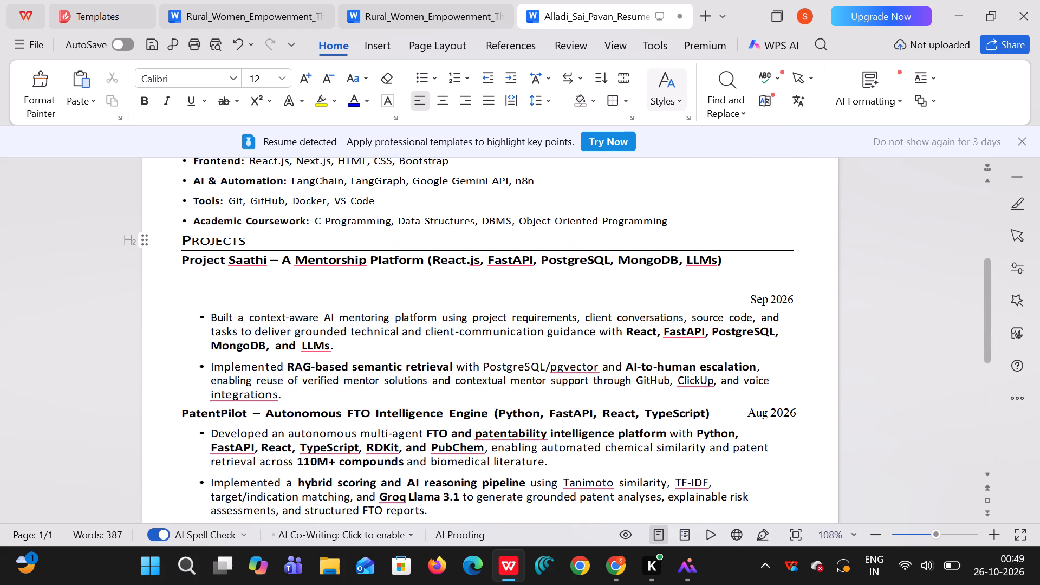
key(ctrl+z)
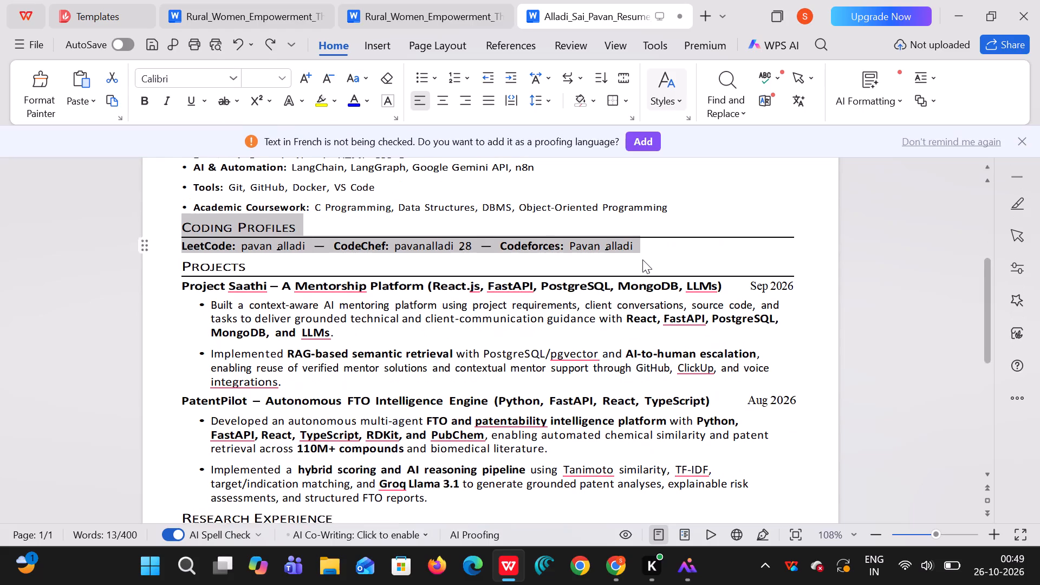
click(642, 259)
Add an empty line below the NPTEL course description in Courses & Certifications.
scroll(642, 259, up, 4)
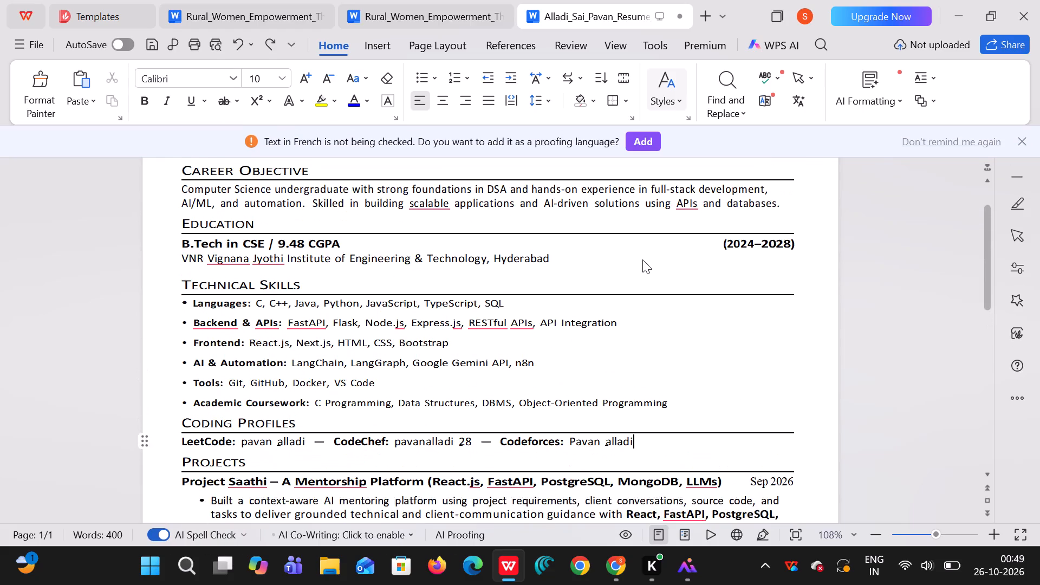
scroll(642, 259, up, 1)
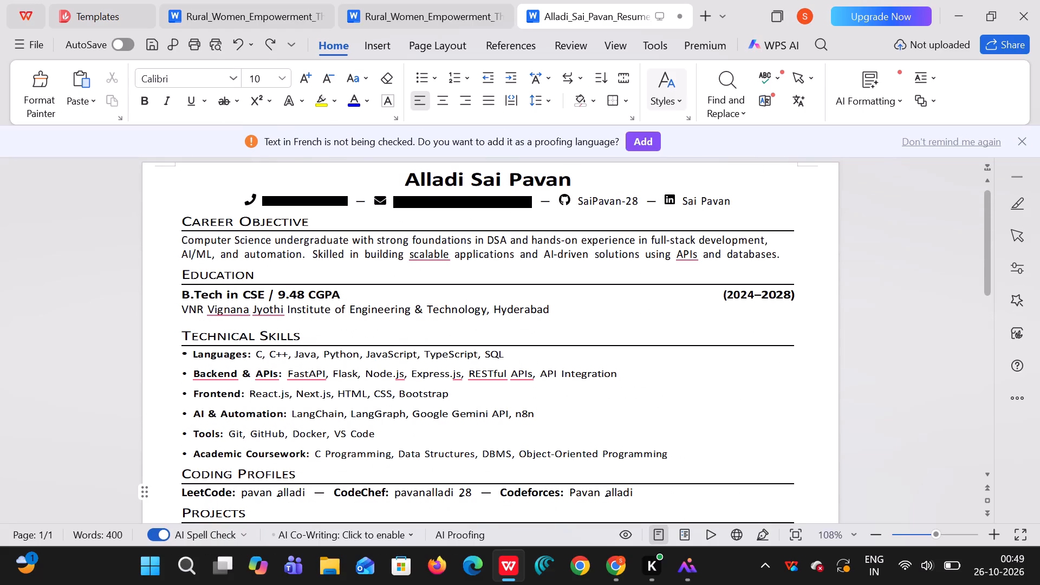
scroll(333, 261, down, 3)
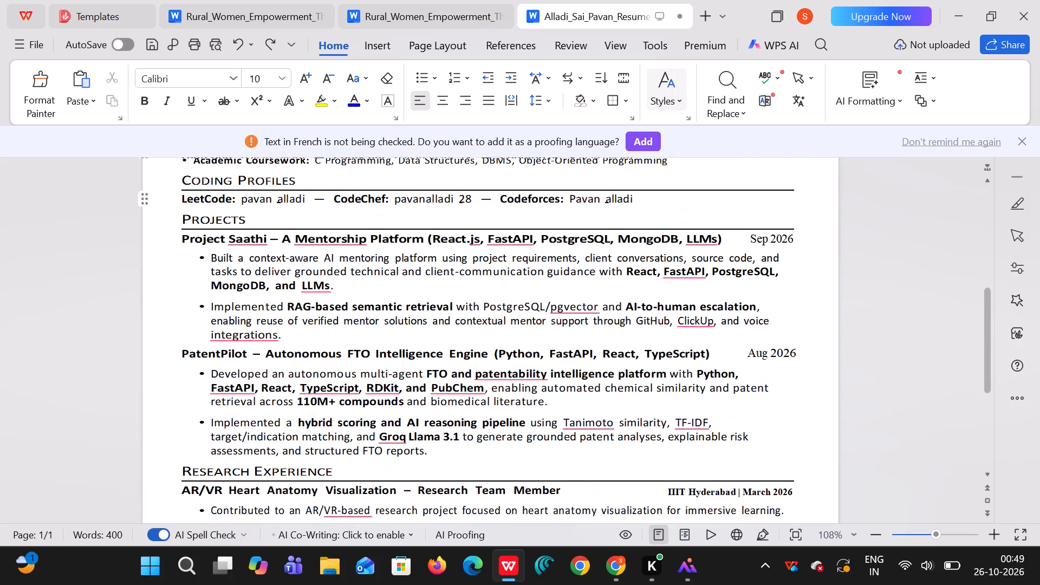
scroll(333, 261, down, 3)
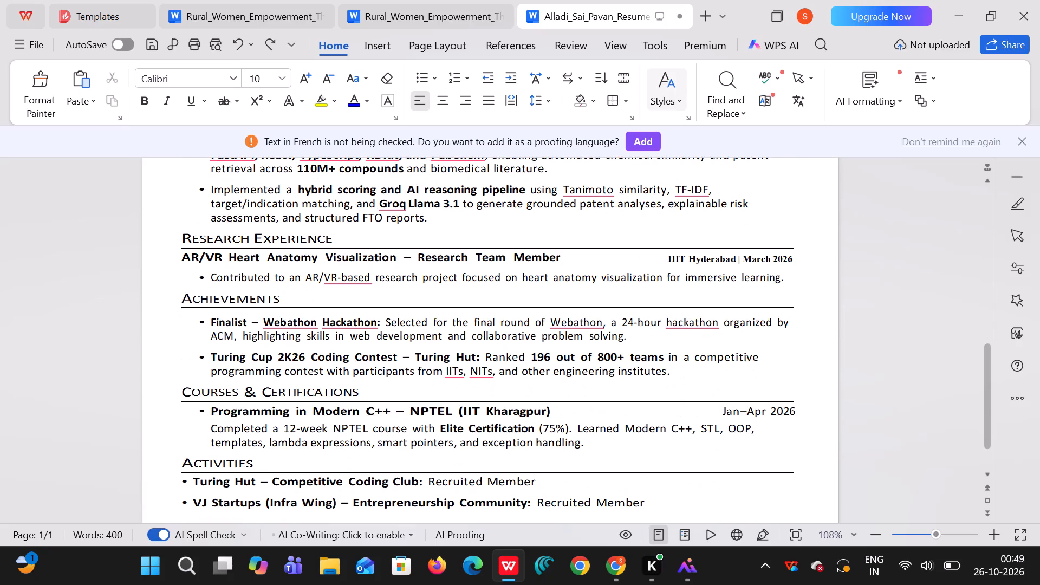
scroll(460, 390, down, 1)
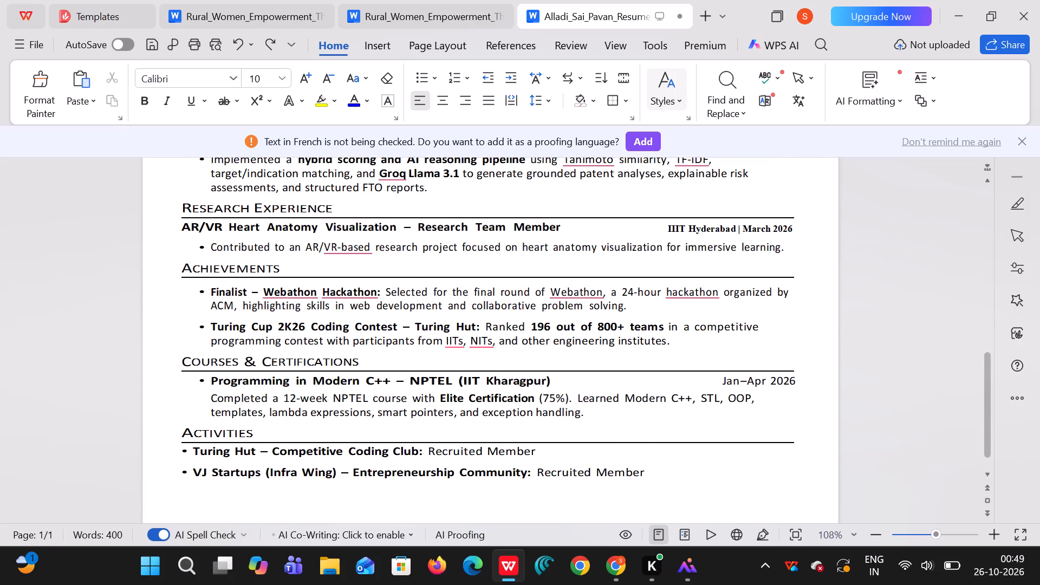
click(601, 409)
key(Return)
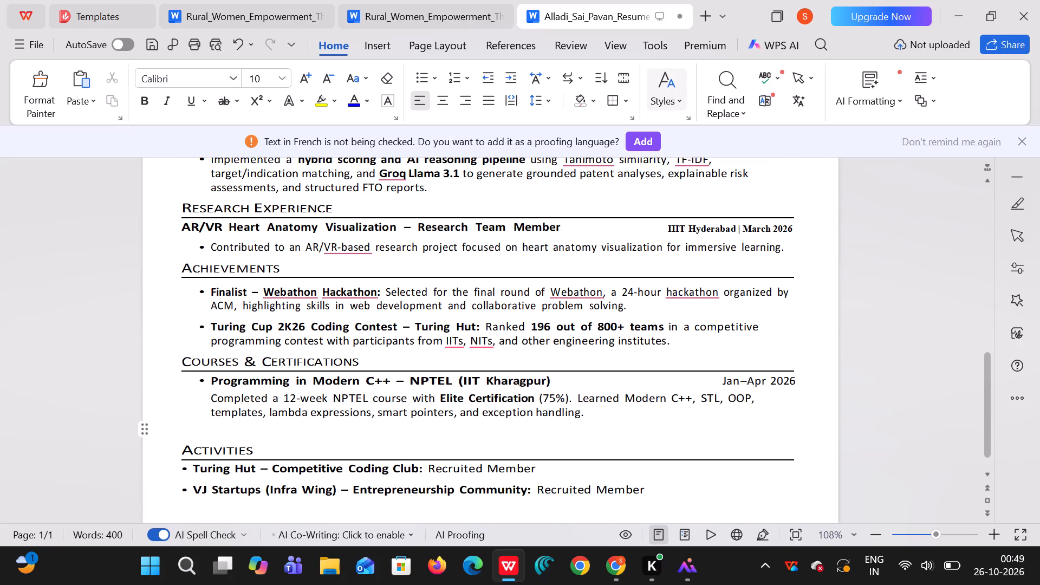
key(BackSpace)
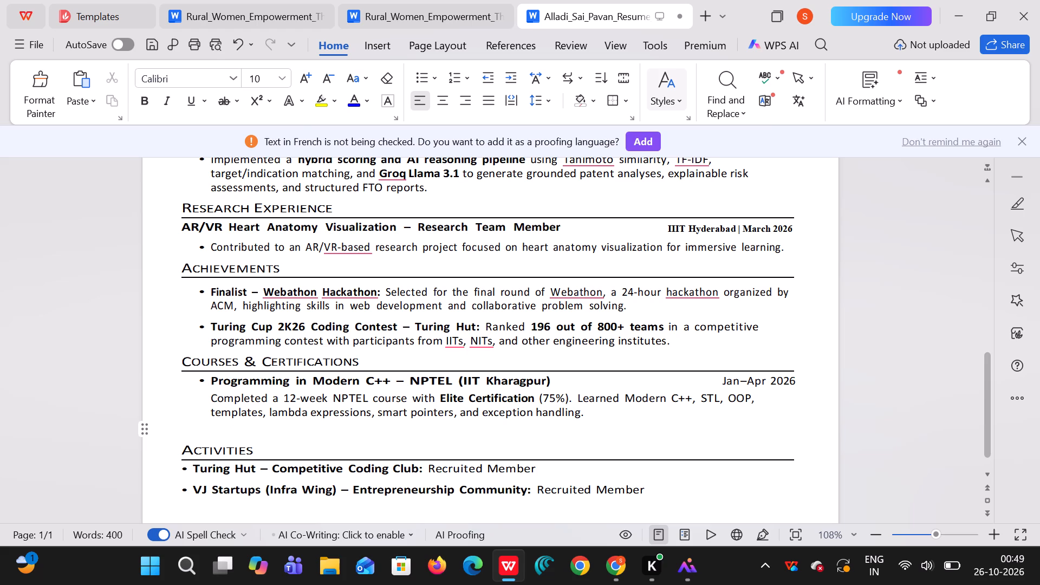
click(601, 409)
Replace the "Programming in Modern C++" course title with "Git & GitHub Workshop – ISTE VNRVJIET", copied from the Overleaf resume preview in Chrome.
key(alt+Tab)
click(544, 24)
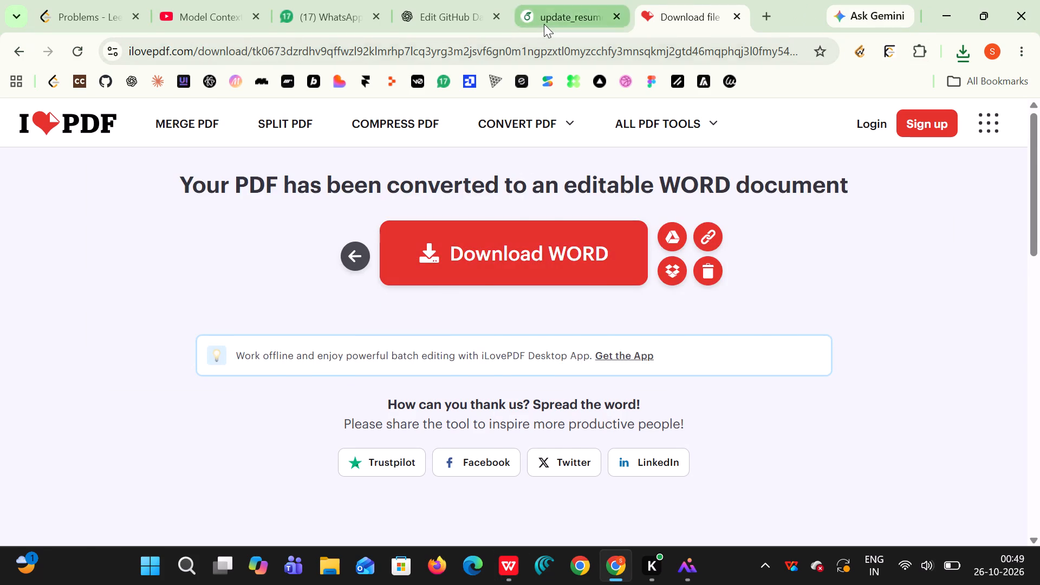
scroll(610, 409, down, 4)
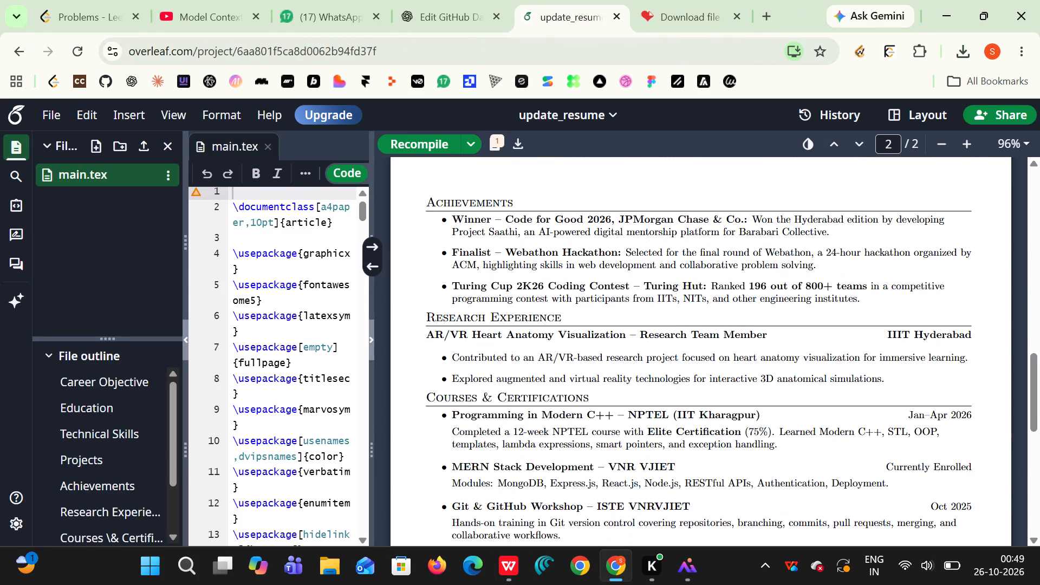
scroll(610, 409, down, 1)
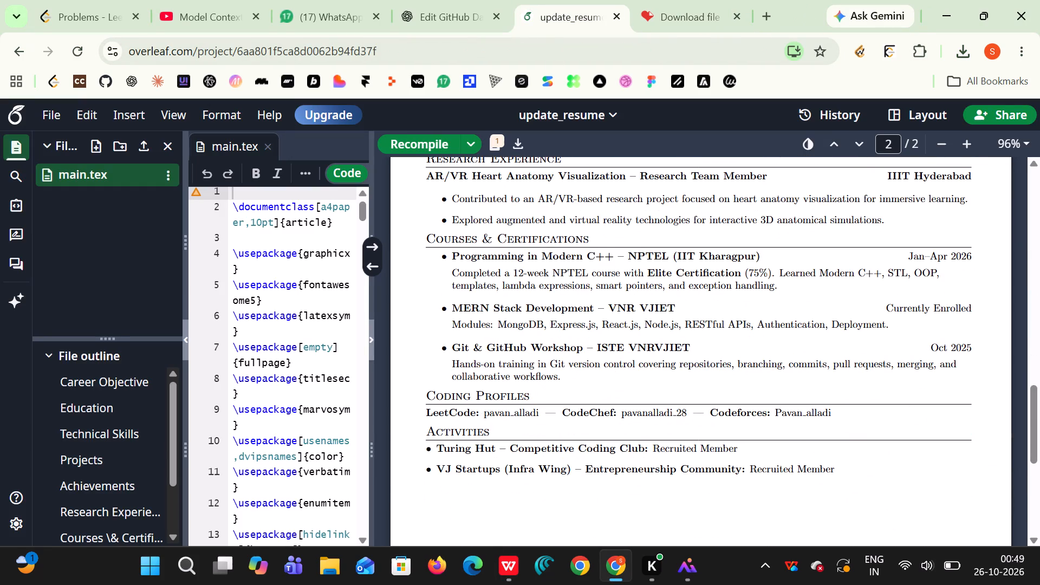
drag(452, 346, 690, 344)
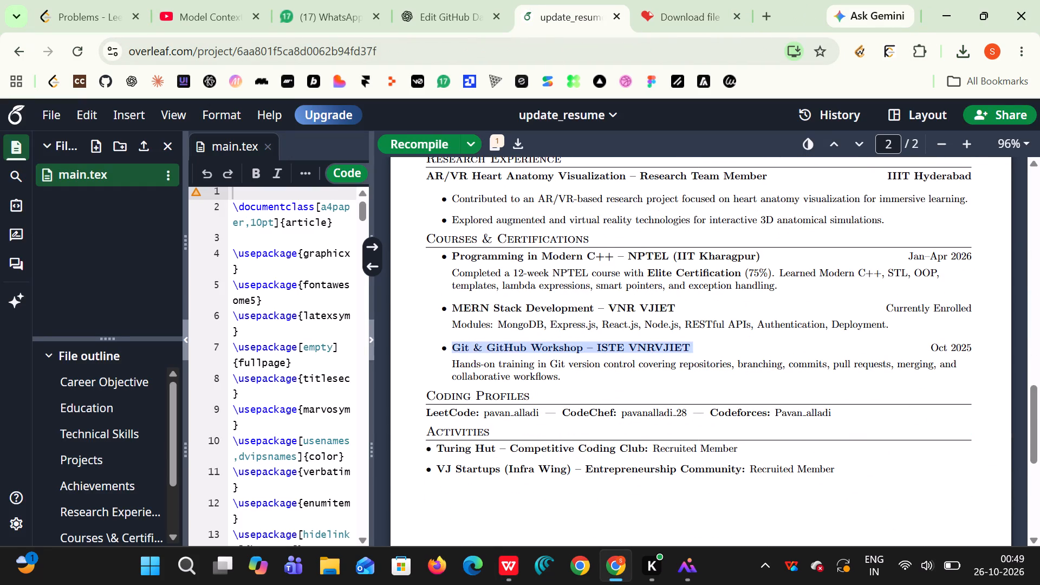
drag(690, 344, 686, 346)
key(ctrl+c)
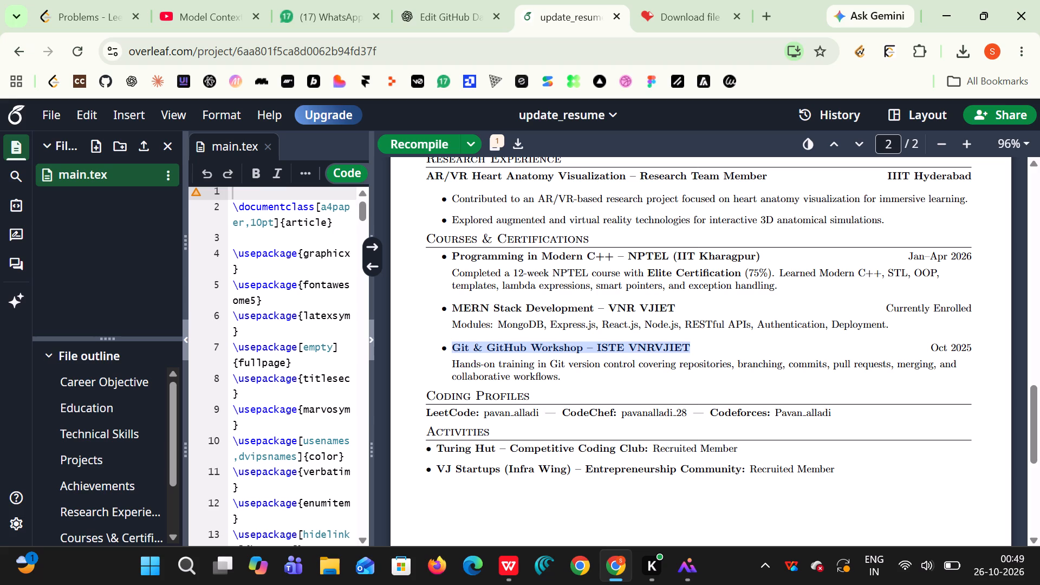
key(alt+Tab)
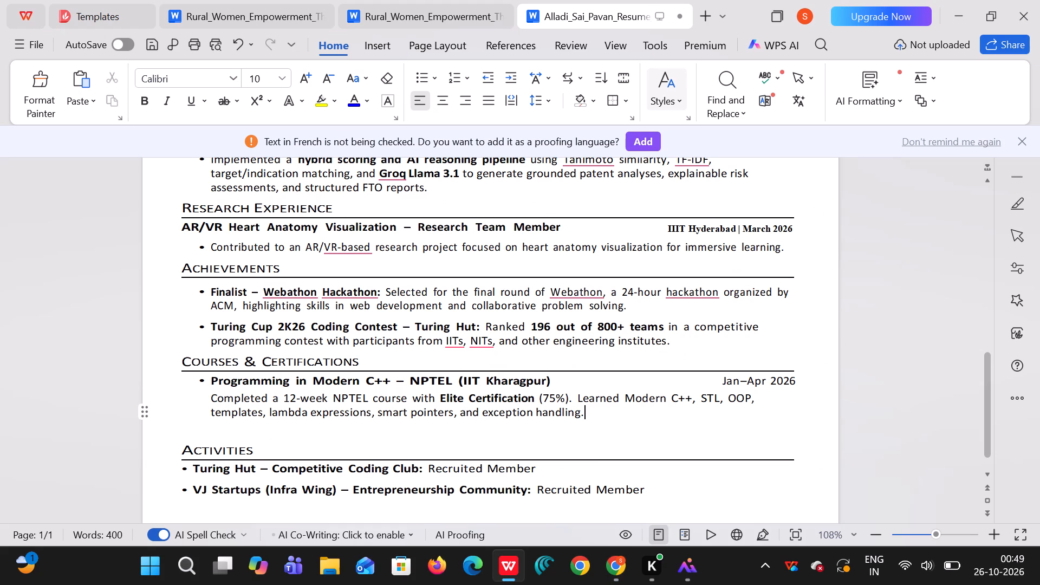
drag(550, 385, 210, 384)
key(ctrl+v)
Copy the Git workshop's "Hands-on training…" description from the Overleaf preview and paste it over the NPTEL course description in the Word resume.
key(alt+Tab)
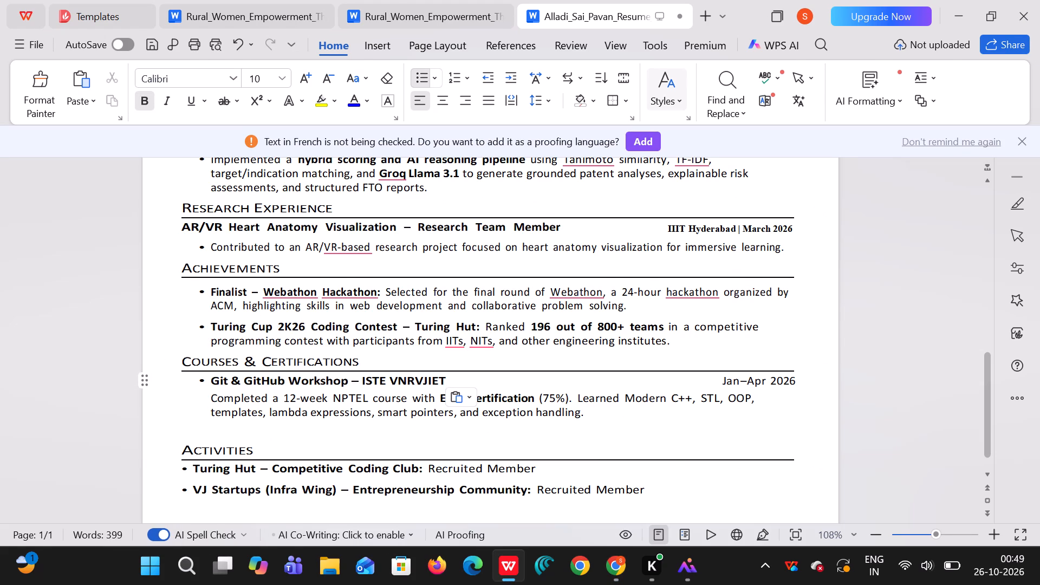
drag(452, 367, 506, 359)
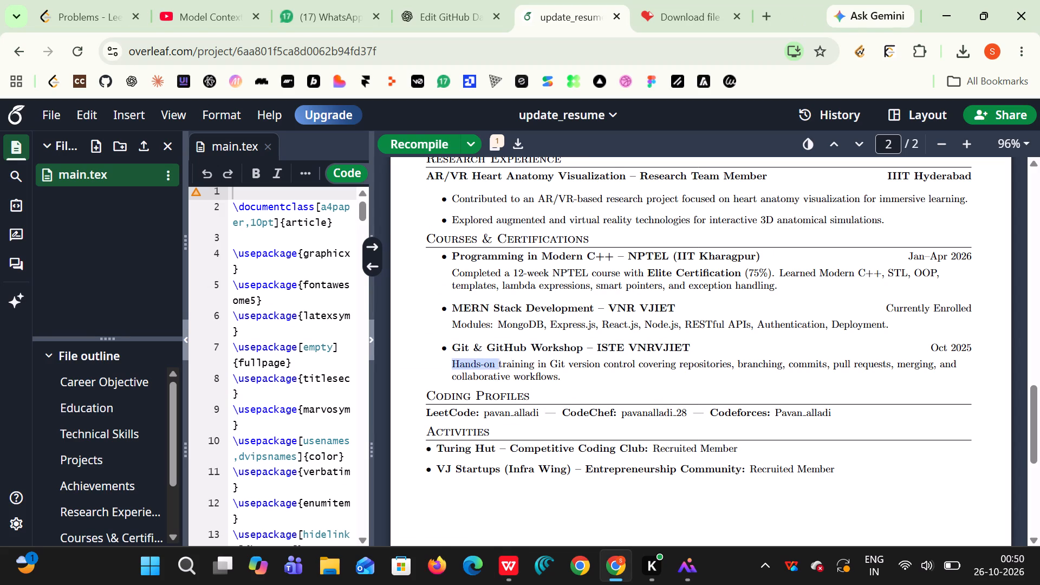
drag(506, 359, 570, 375)
key(ctrl+c)
key(alt+Tab)
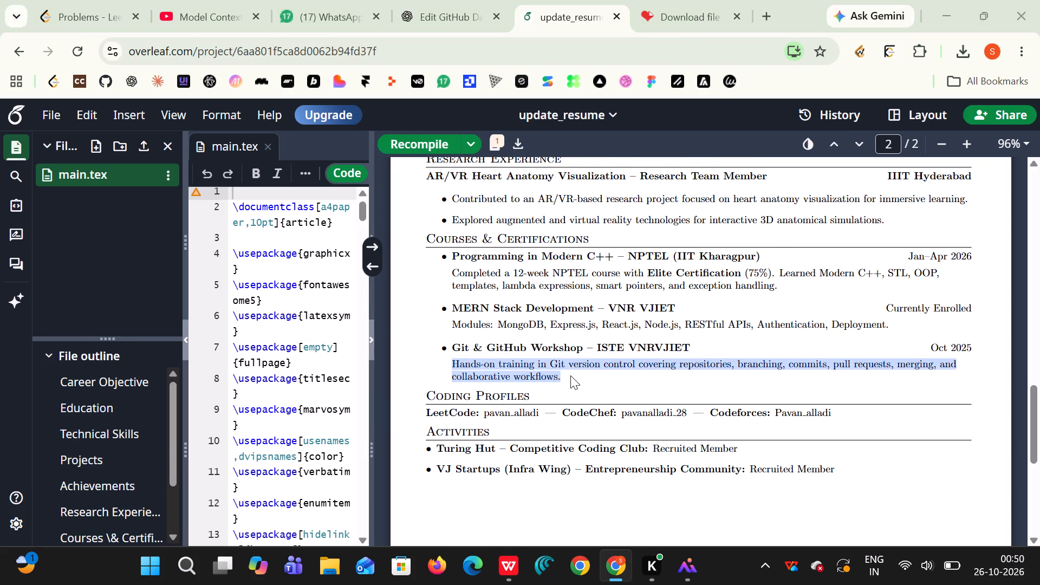
drag(588, 414, 316, 419)
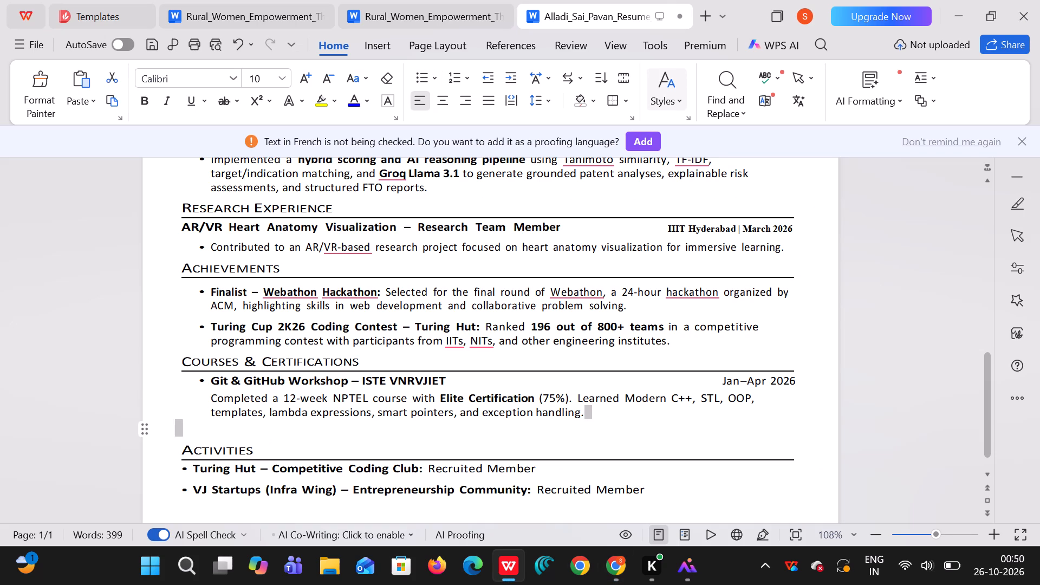
drag(316, 419, 274, 401)
key(ctrl+v)
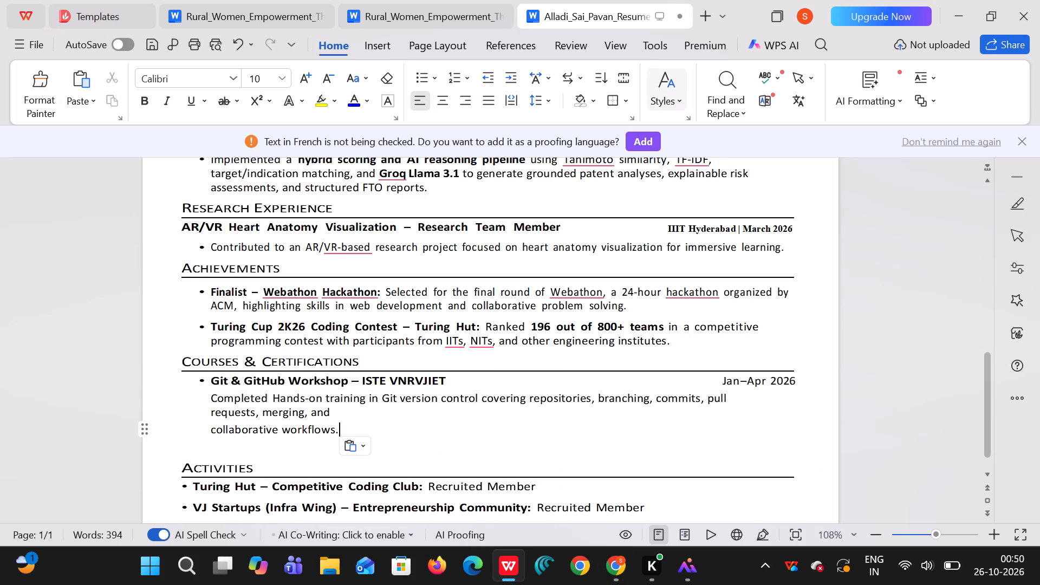
Remove the leftover word "Completed" in front of "Hands-on training" in the workshop description.
click(266, 401)
key(BackSpace)
key(BackSpace)
key(BackSpace)
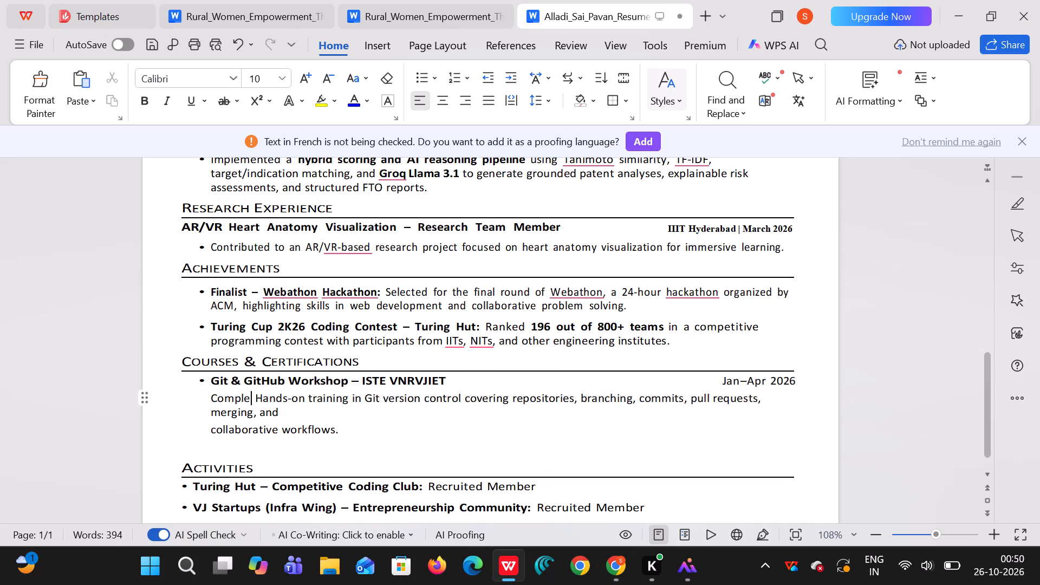
key(BackSpace)
key(BackSpace)
key(BackSpace)
key(BackSpace)
key(BackSpace)
key(BackSpace)
key(BackSpace)
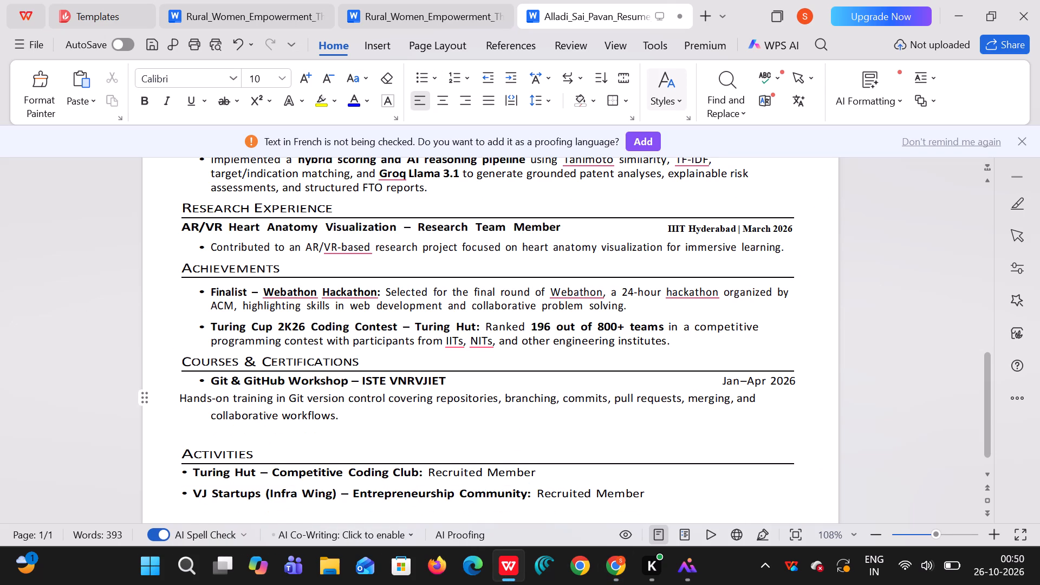
Indent both lines of the Git workshop description and join "collaborative workflows." onto the line ending in "merging, and".
key(Tab)
click(175, 414)
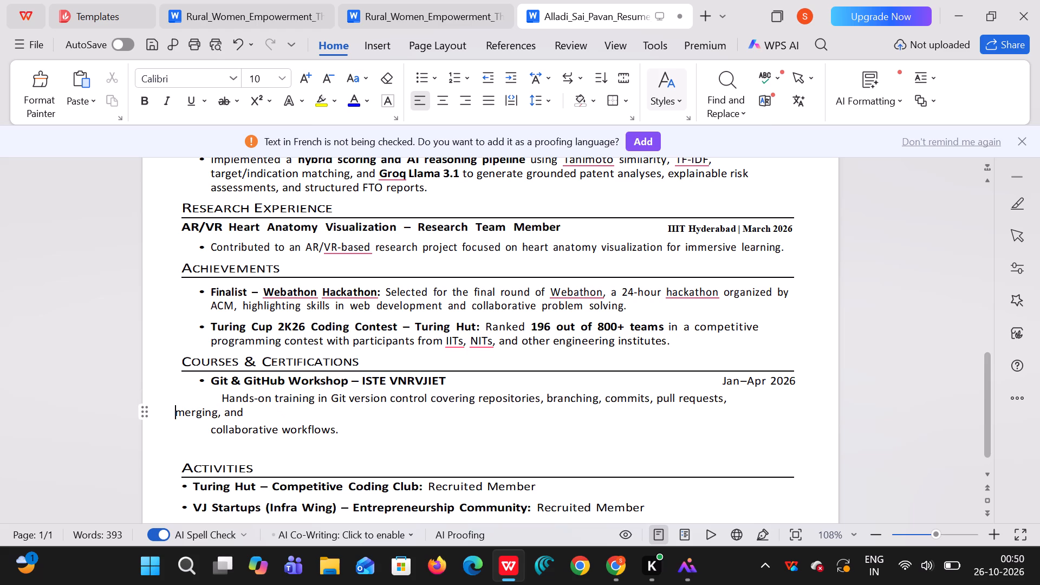
key(Tab)
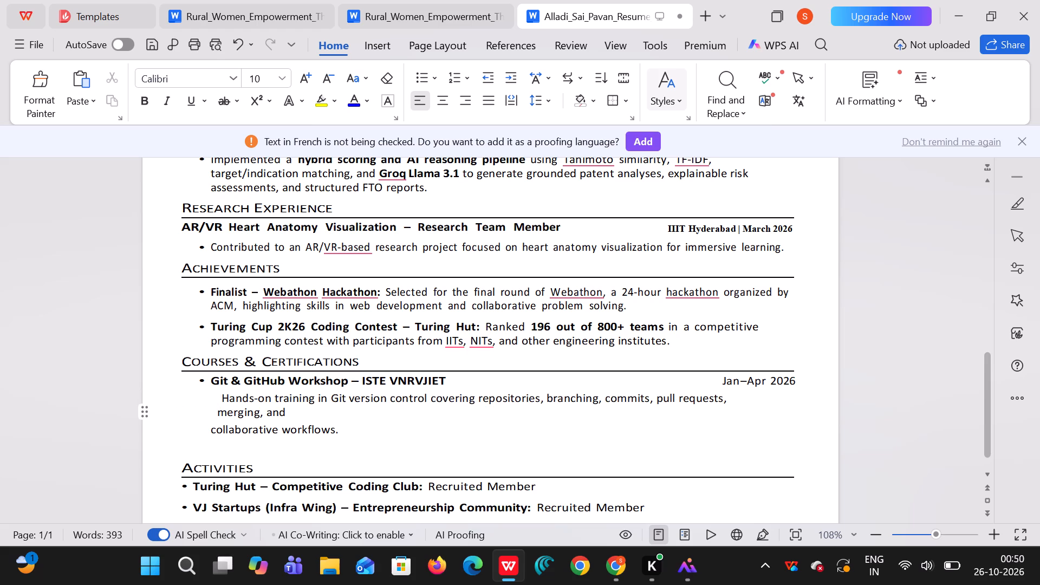
click(211, 433)
key(BackSpace)
key(BackSpace)
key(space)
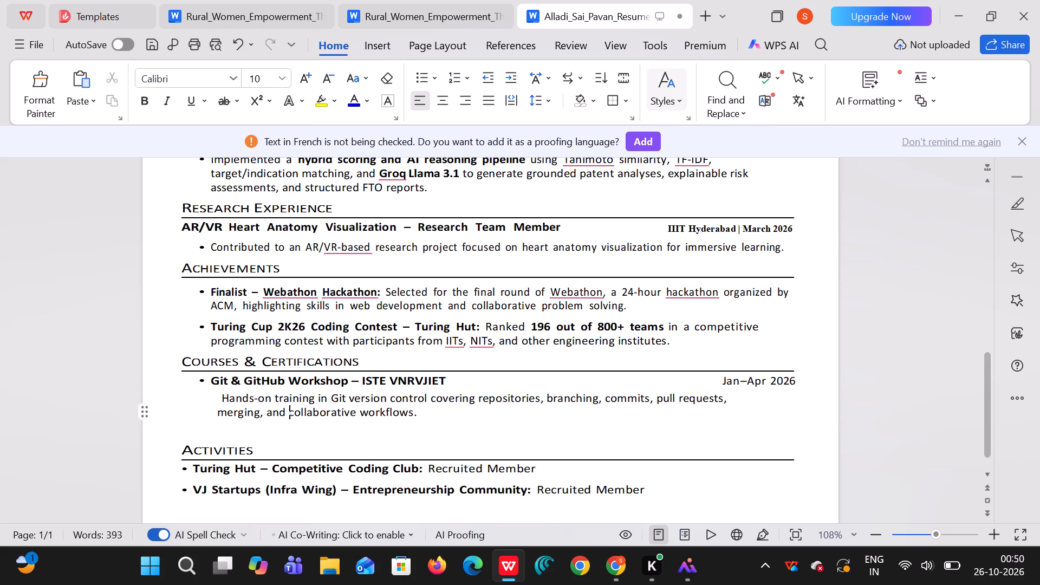
Replace the workshop's "Jan–Apr 2026" date in the Word resume with "Oct 2025", copied from the Overleaf preview in Chrome.
key(alt+Tab)
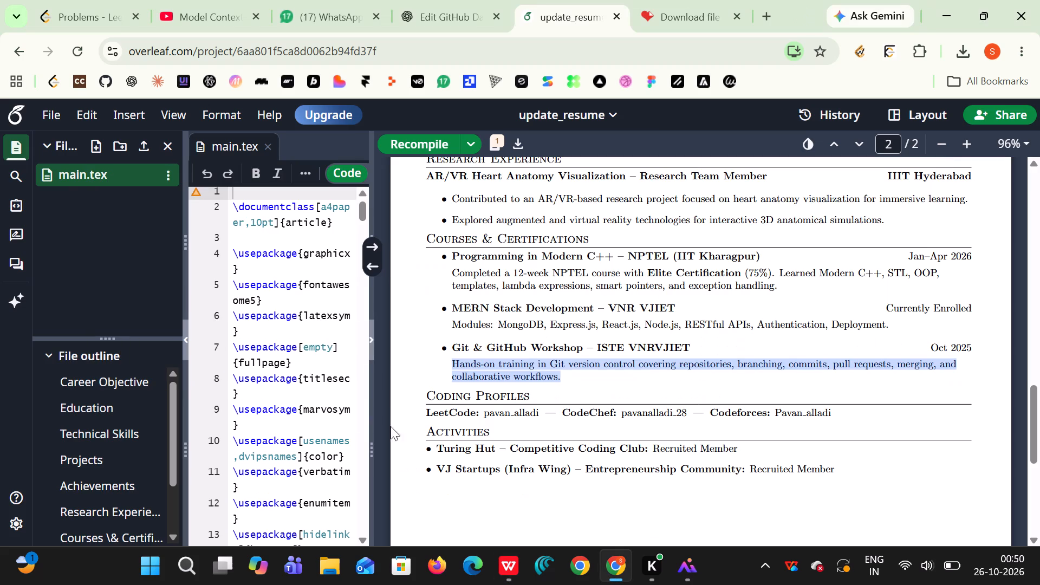
double_click(925, 341)
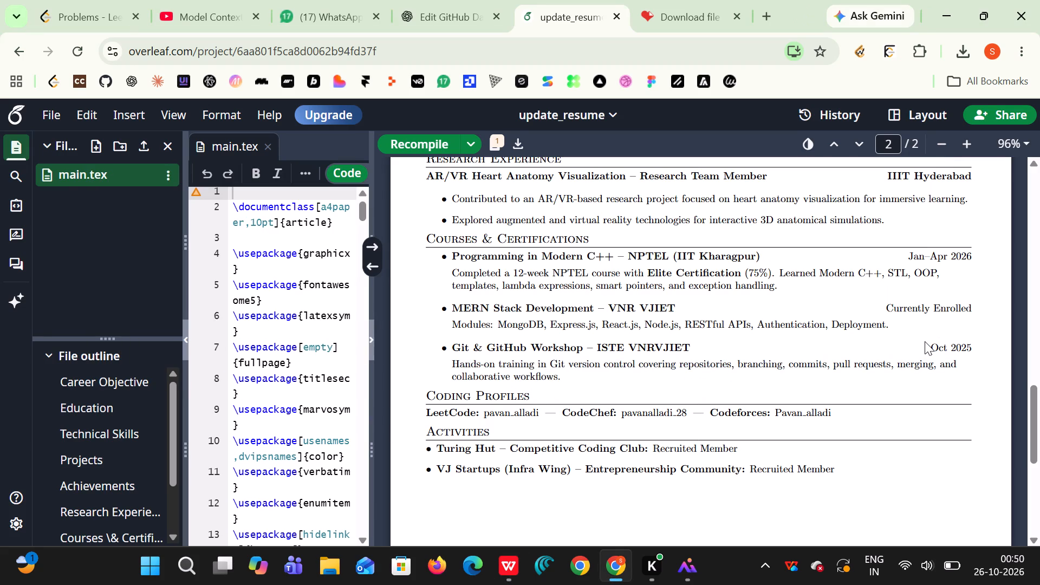
drag(925, 341, 973, 347)
drag(973, 347, 955, 348)
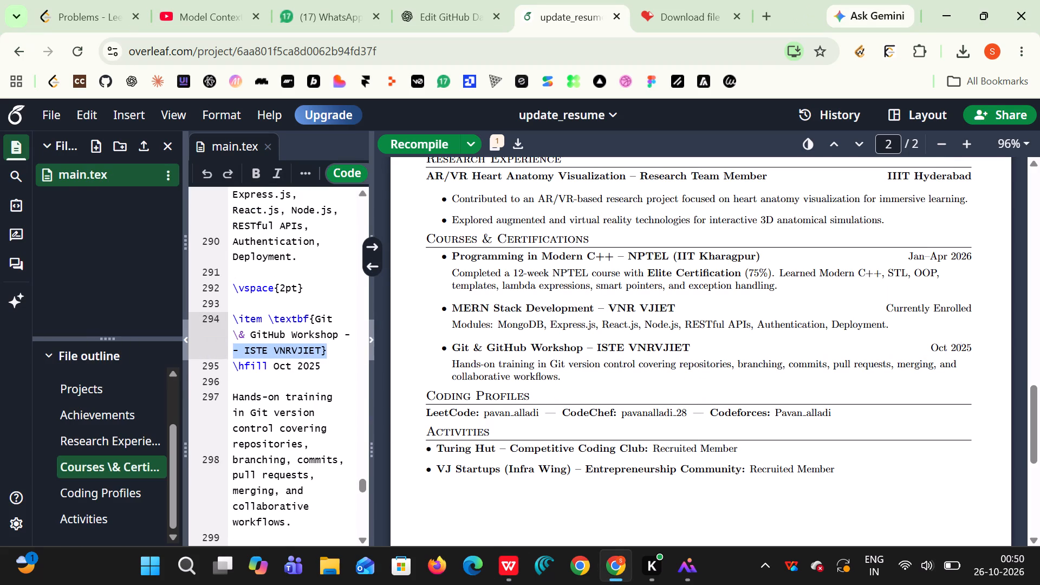
drag(955, 348, 929, 351)
click(929, 351)
drag(929, 351, 977, 347)
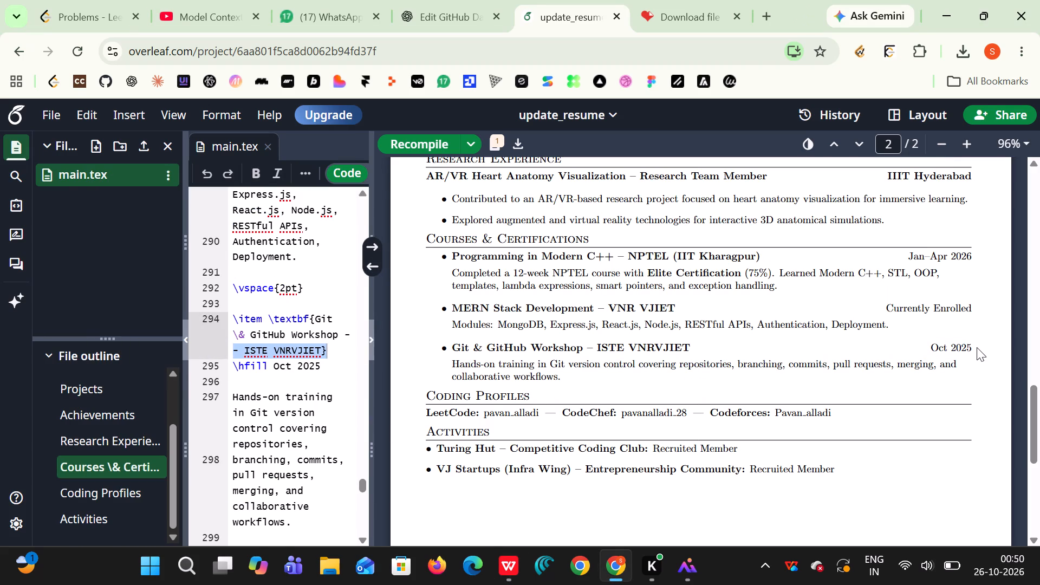
drag(977, 347, 977, 348)
click(977, 348)
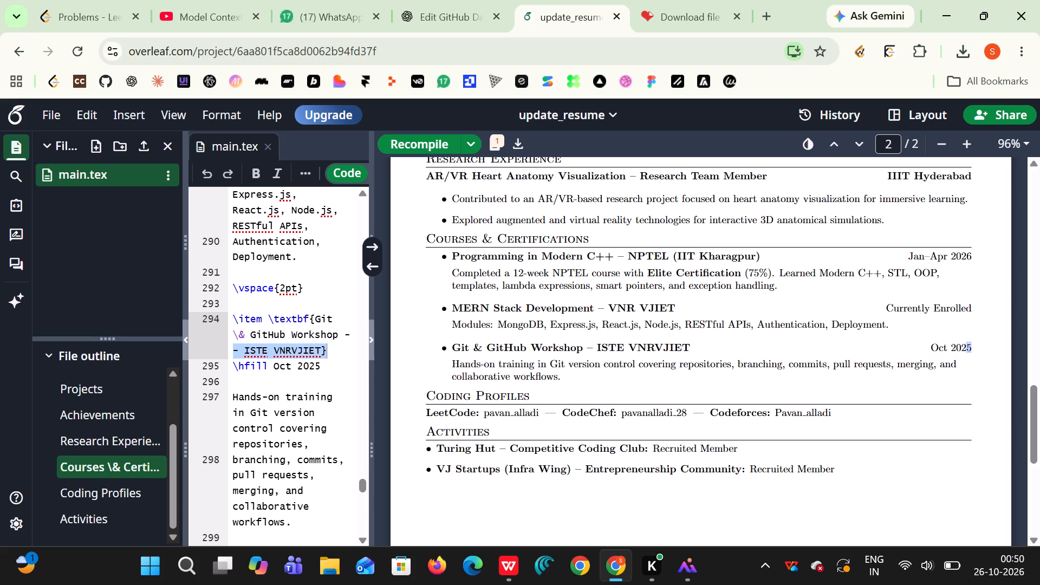
drag(932, 349, 966, 347)
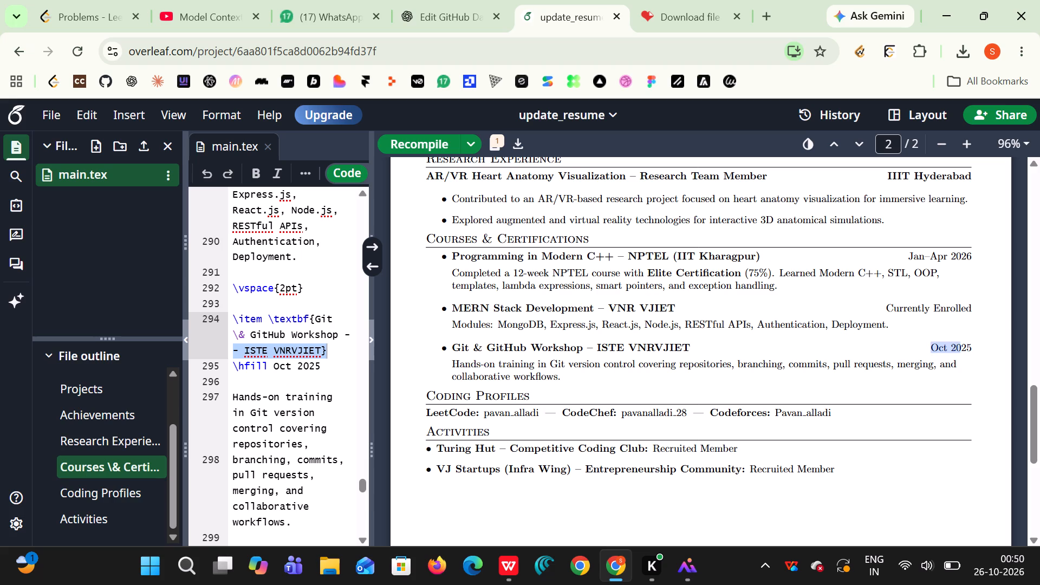
drag(966, 347, 974, 347)
key(ctrl+c)
key(alt+Tab)
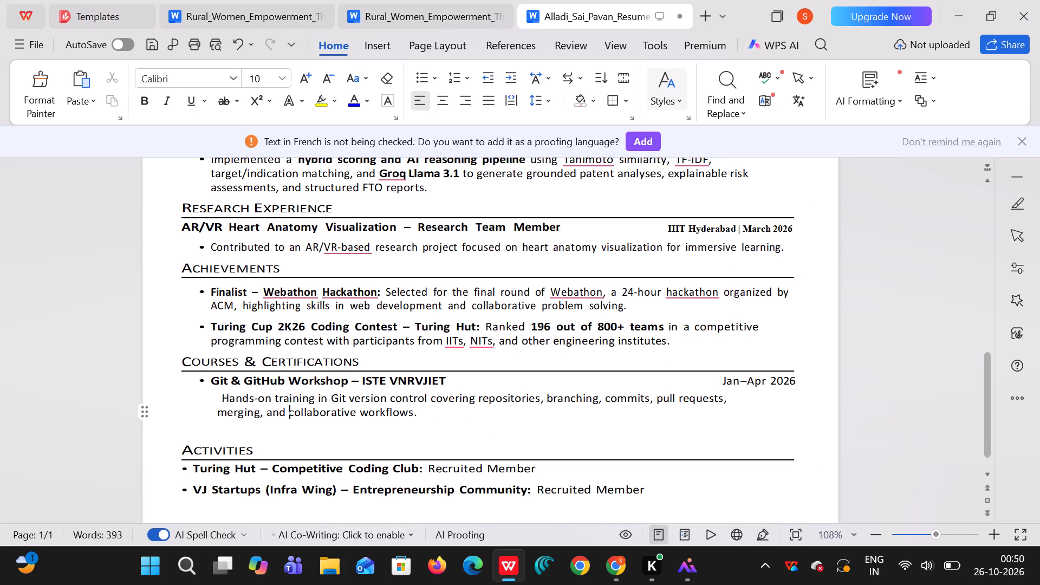
drag(797, 382, 724, 379)
key(ctrl+v)
Shift the workshop's "Oct 2025" date toward the right margin by inserting six spaces before it.
click(724, 379)
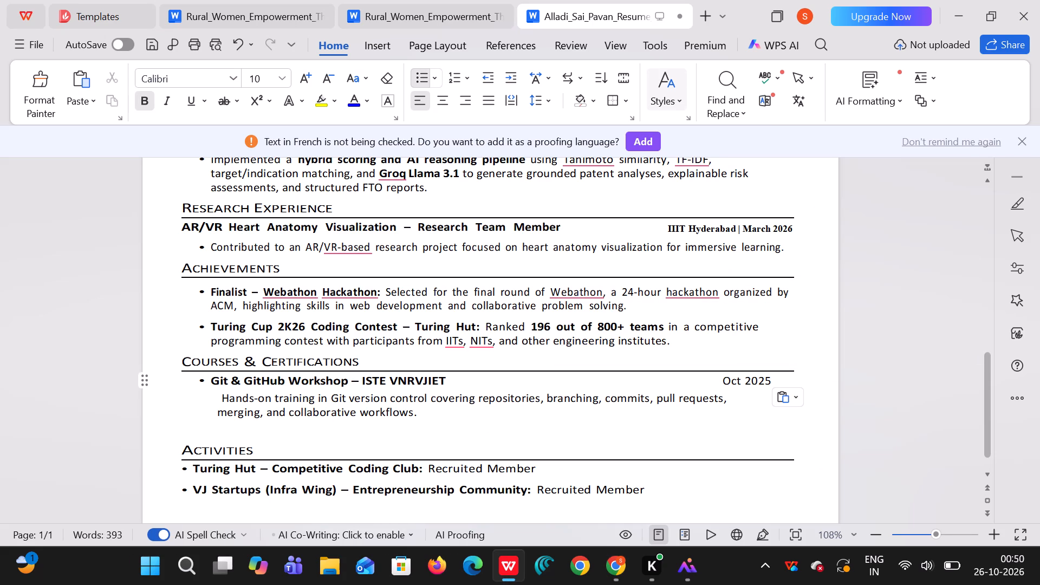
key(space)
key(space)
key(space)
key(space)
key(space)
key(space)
Copy the MERN Stack Development entry with its modules line from the Overleaf preview and paste it, indented, below the Git workshop description.
key(alt+Tab)
click(651, 367)
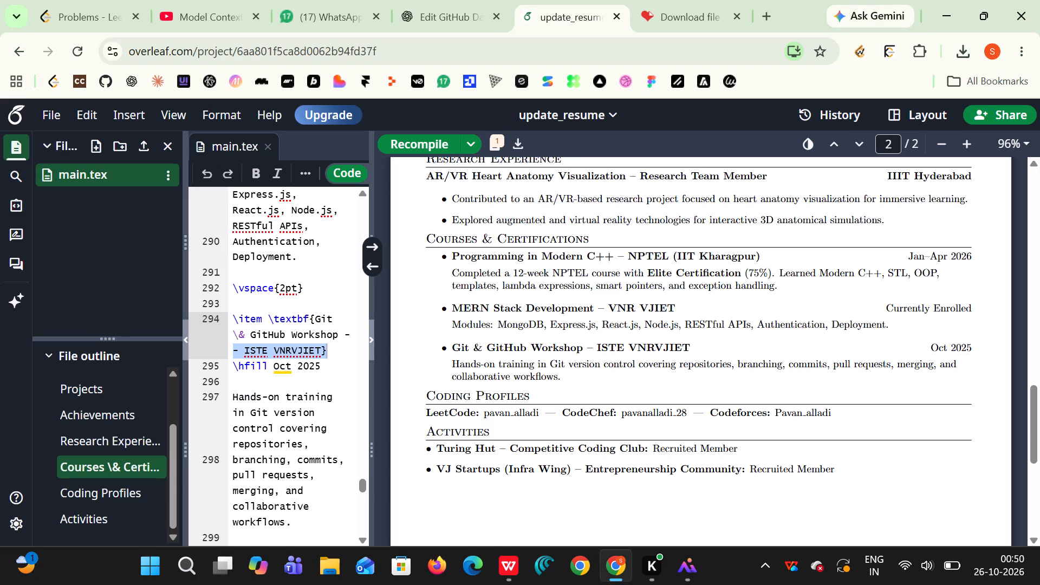
drag(452, 307, 882, 322)
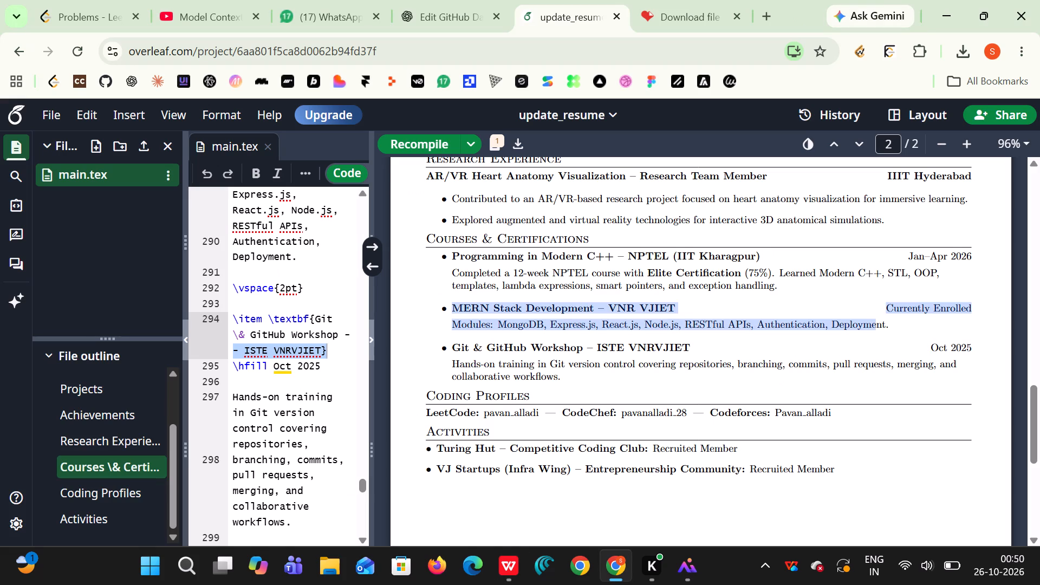
drag(882, 322, 889, 324)
key(ctrl+c)
key(alt+Tab)
click(467, 412)
key(Return)
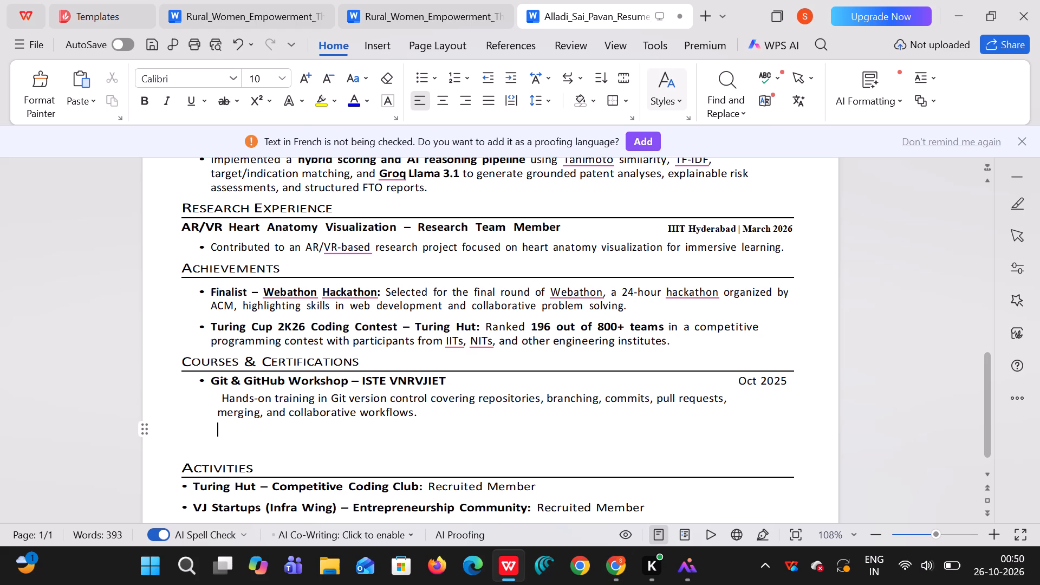
key(BackSpace)
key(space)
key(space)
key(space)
key(Tab)
key(ctrl+v)
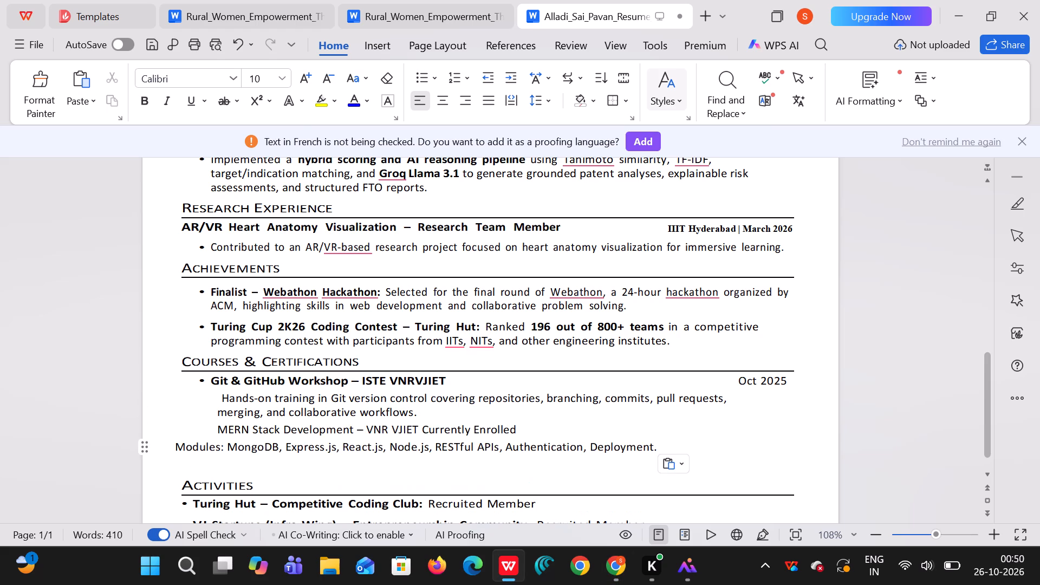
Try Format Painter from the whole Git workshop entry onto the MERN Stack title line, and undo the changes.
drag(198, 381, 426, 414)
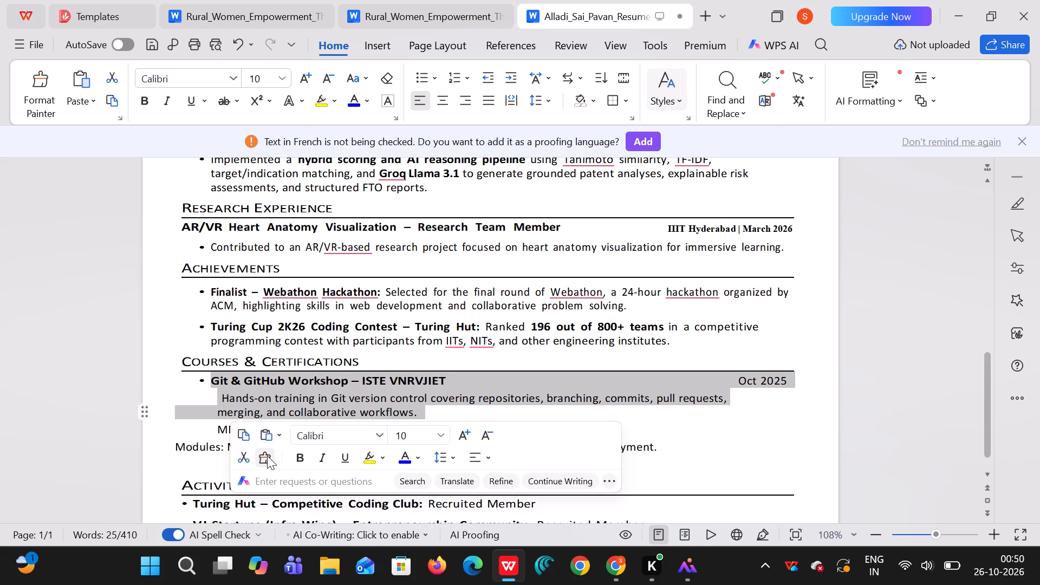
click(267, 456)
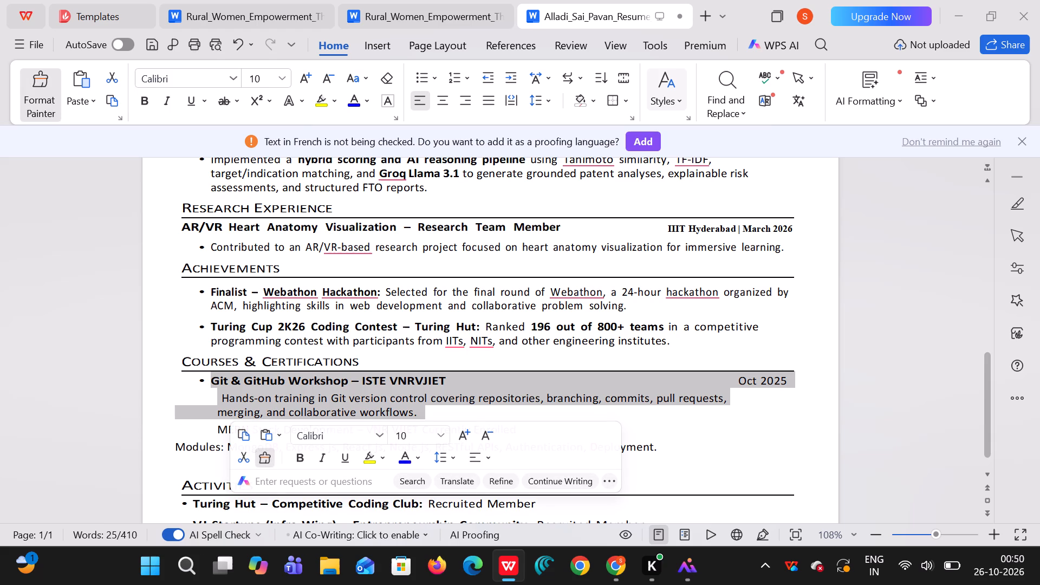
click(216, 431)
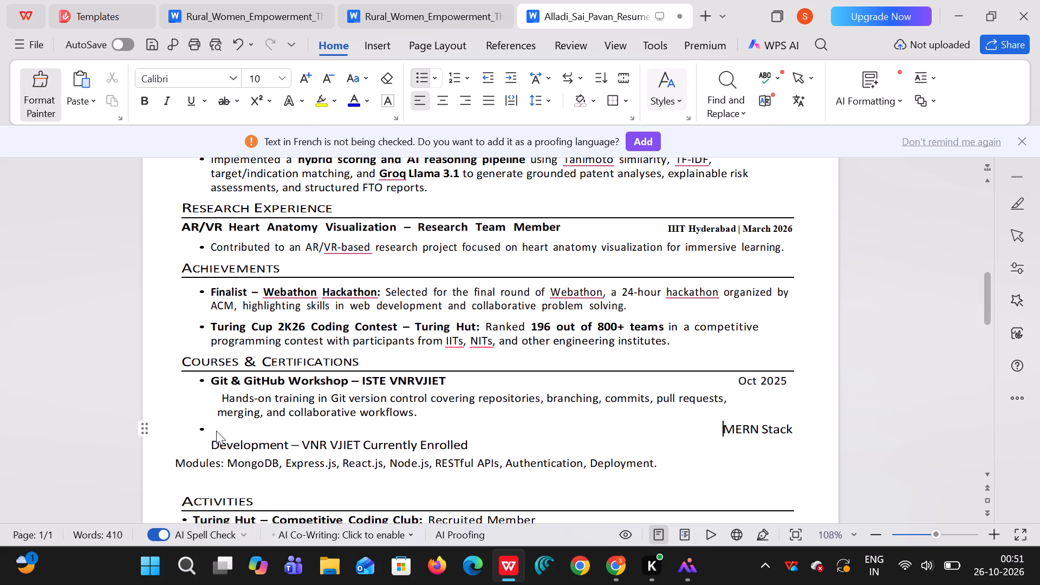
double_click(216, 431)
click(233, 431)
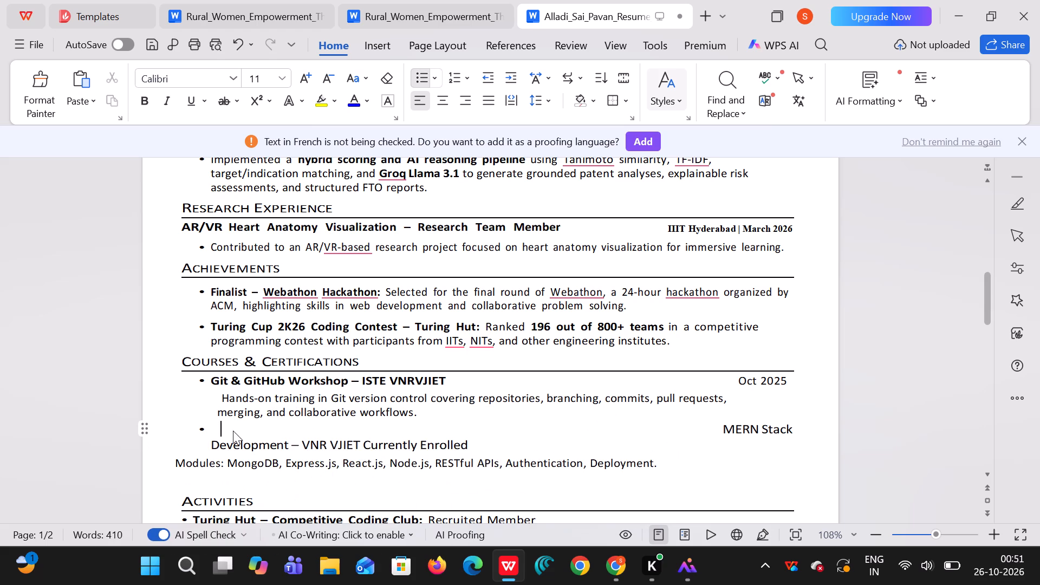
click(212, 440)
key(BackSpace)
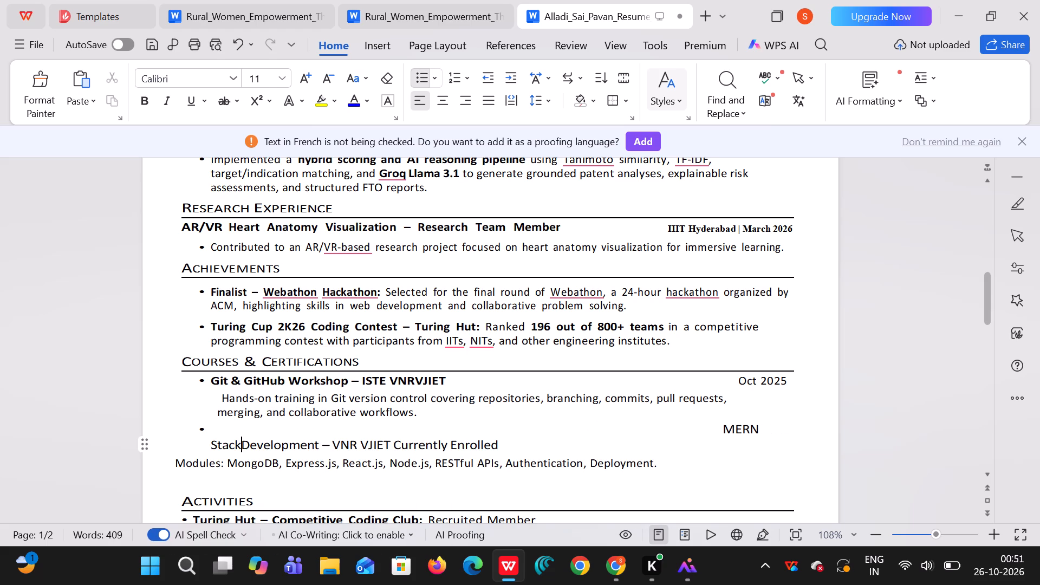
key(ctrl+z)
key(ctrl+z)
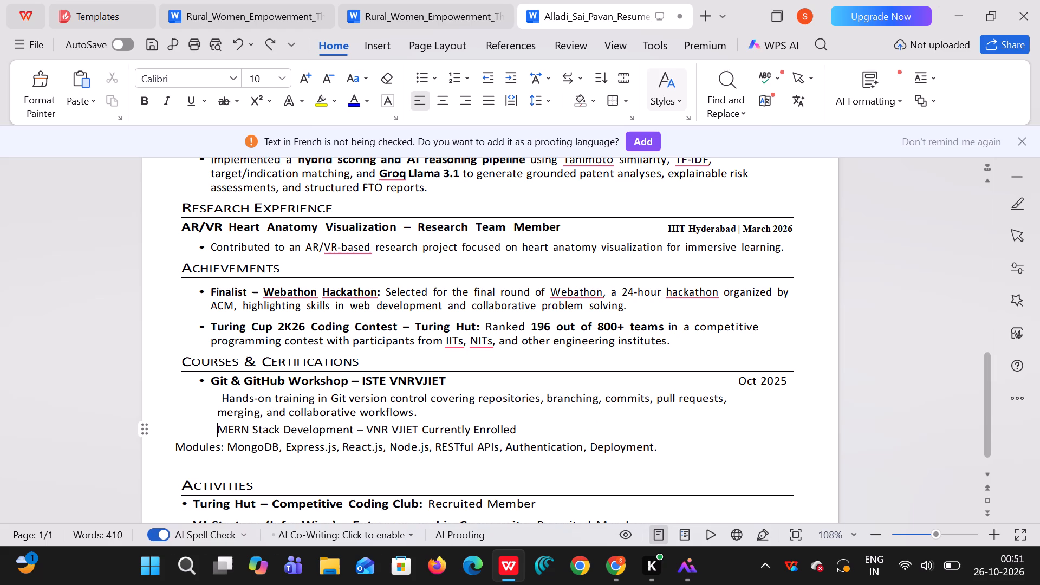
Apply the bold formatting of the Git & GitHub Workshop title to the MERN Stack Development title line with Format Painter.
drag(205, 382, 453, 380)
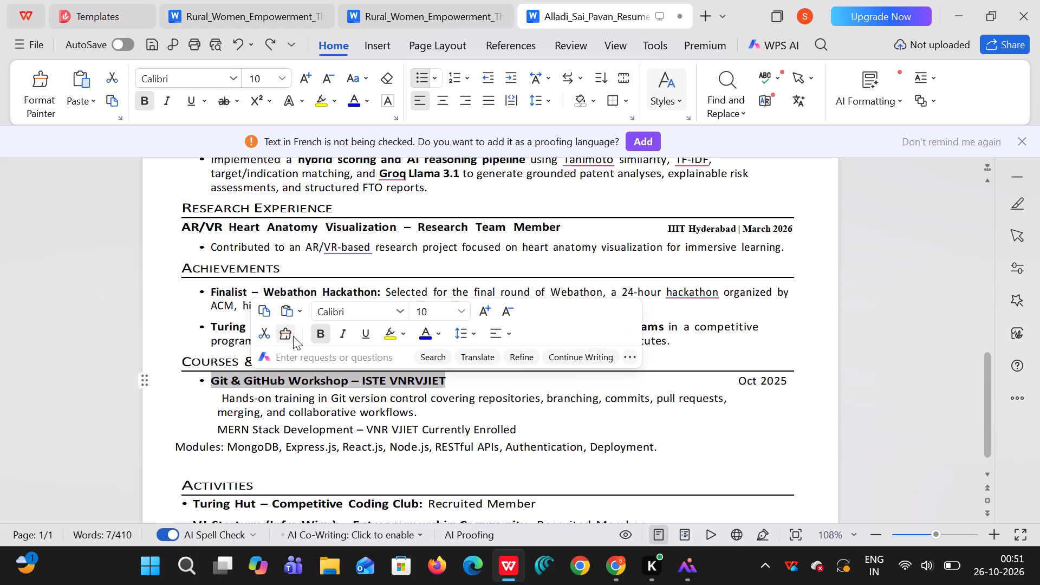
click(292, 336)
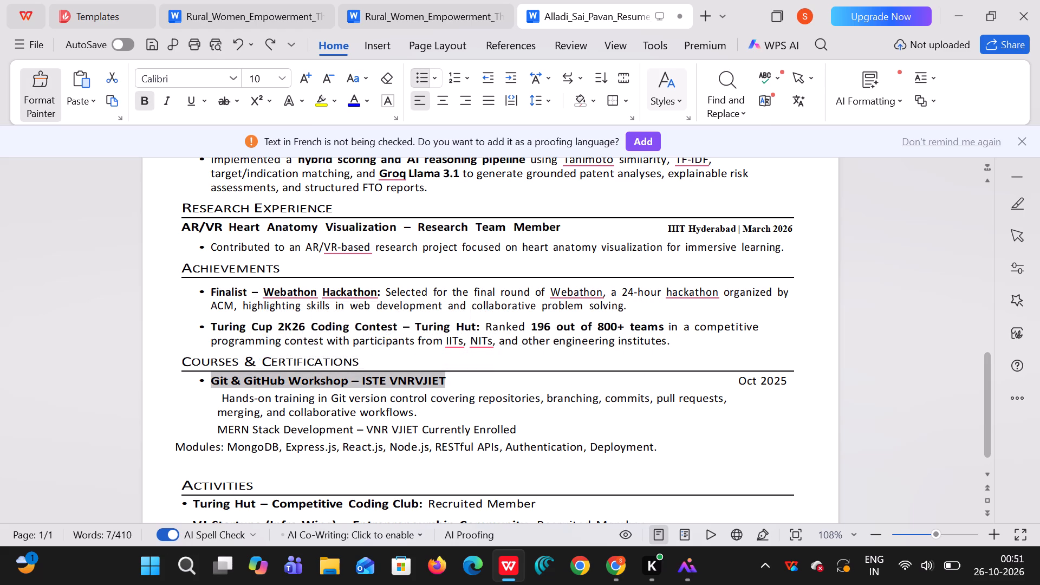
drag(214, 433, 521, 430)
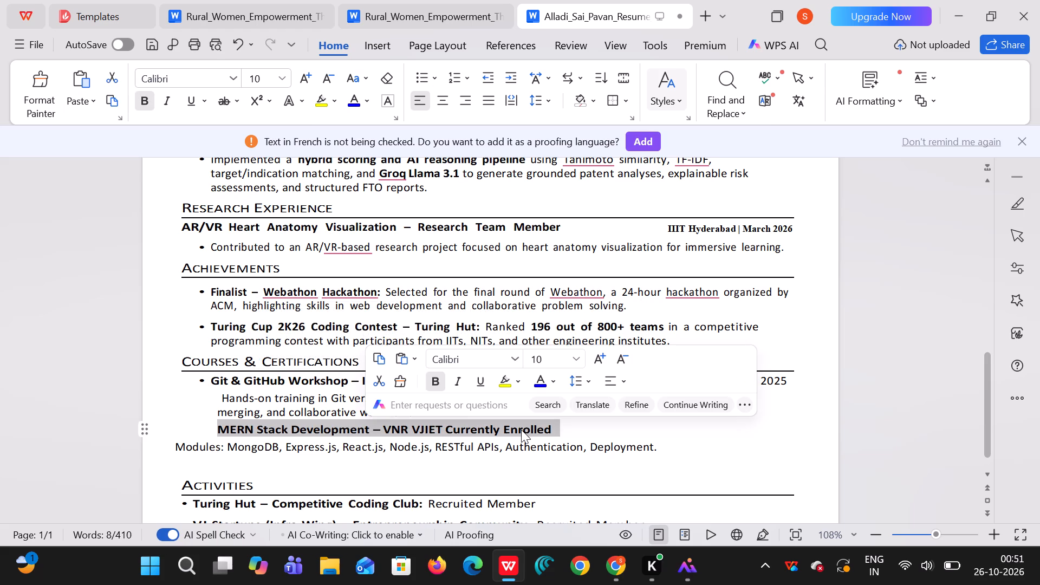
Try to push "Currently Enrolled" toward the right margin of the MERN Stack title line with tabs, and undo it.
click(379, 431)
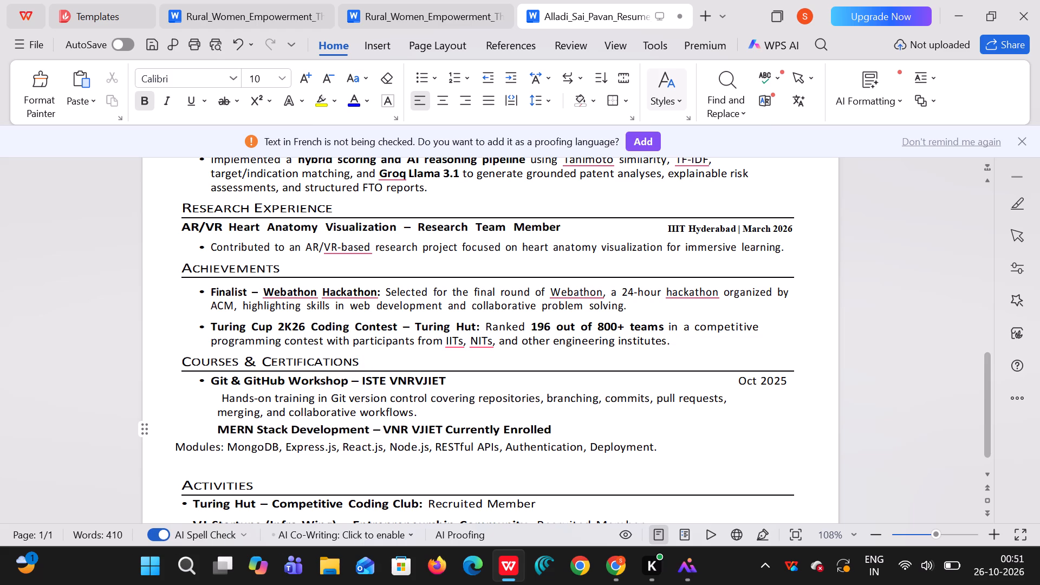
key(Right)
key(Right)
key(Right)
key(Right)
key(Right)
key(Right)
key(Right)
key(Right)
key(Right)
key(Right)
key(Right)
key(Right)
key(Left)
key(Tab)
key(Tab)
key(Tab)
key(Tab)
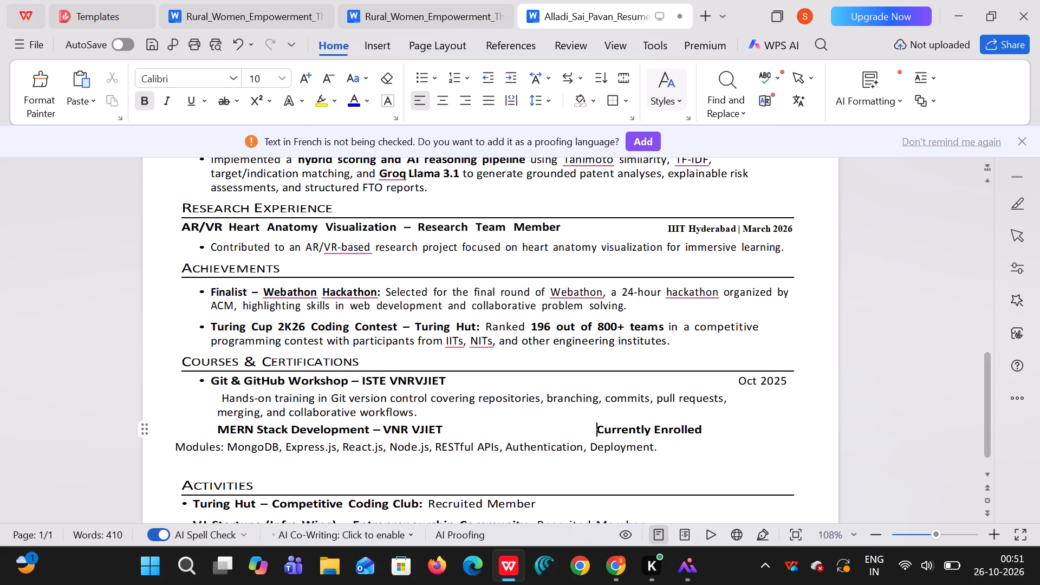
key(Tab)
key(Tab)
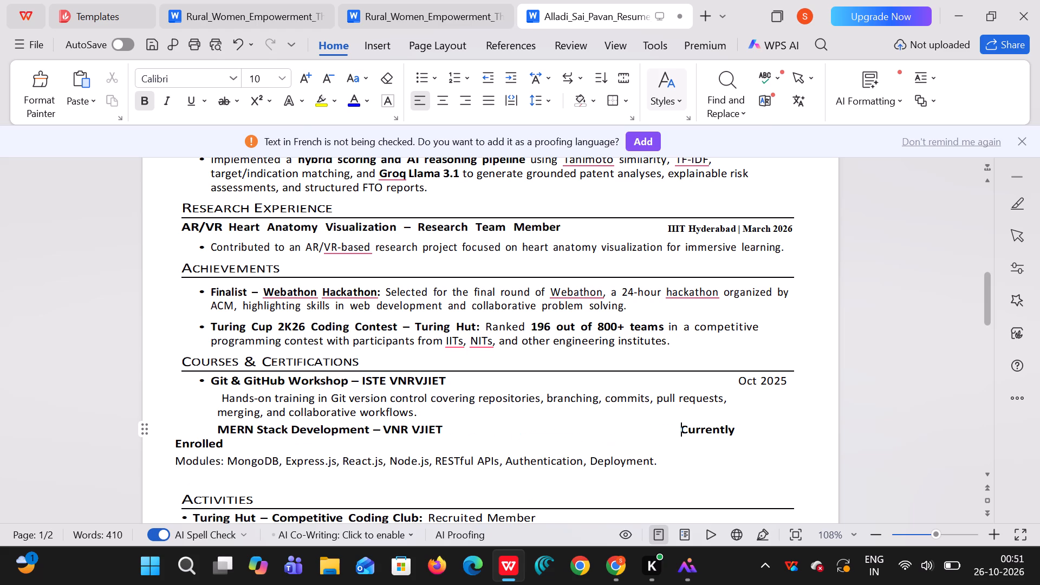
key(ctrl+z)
Insert 13 spaces before "Currently Enrolled" on the MERN Stack title line.
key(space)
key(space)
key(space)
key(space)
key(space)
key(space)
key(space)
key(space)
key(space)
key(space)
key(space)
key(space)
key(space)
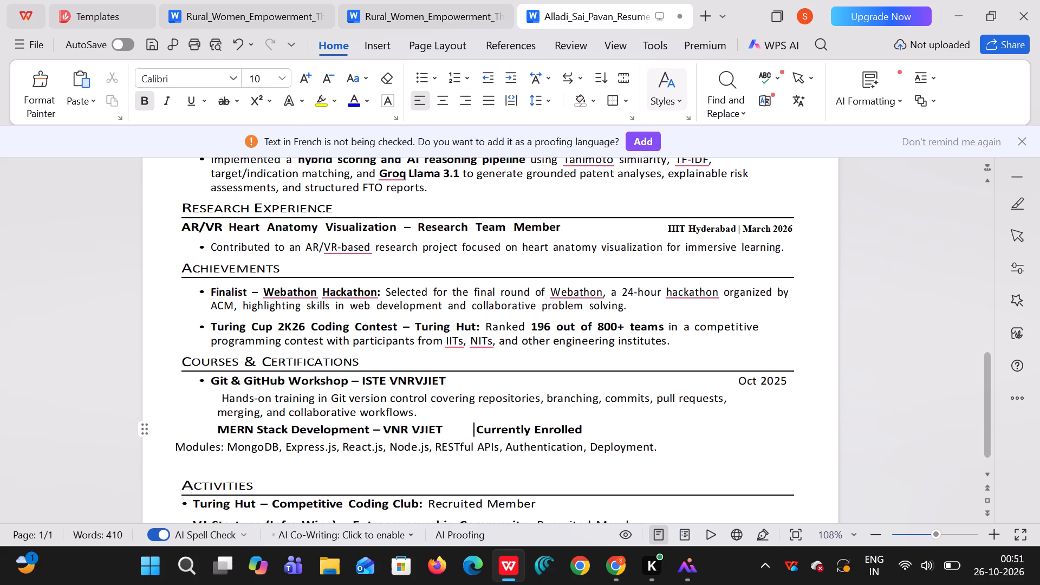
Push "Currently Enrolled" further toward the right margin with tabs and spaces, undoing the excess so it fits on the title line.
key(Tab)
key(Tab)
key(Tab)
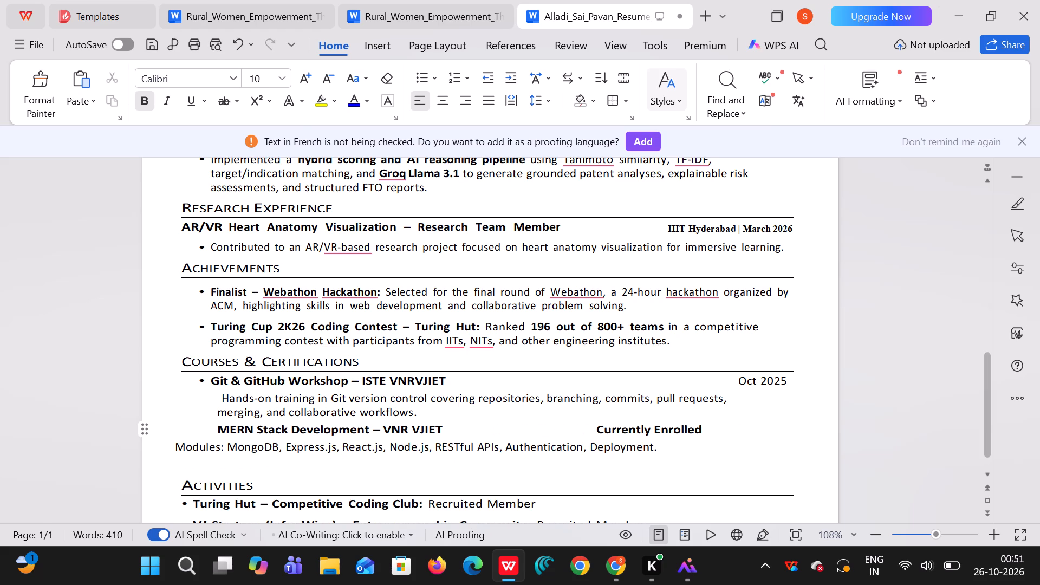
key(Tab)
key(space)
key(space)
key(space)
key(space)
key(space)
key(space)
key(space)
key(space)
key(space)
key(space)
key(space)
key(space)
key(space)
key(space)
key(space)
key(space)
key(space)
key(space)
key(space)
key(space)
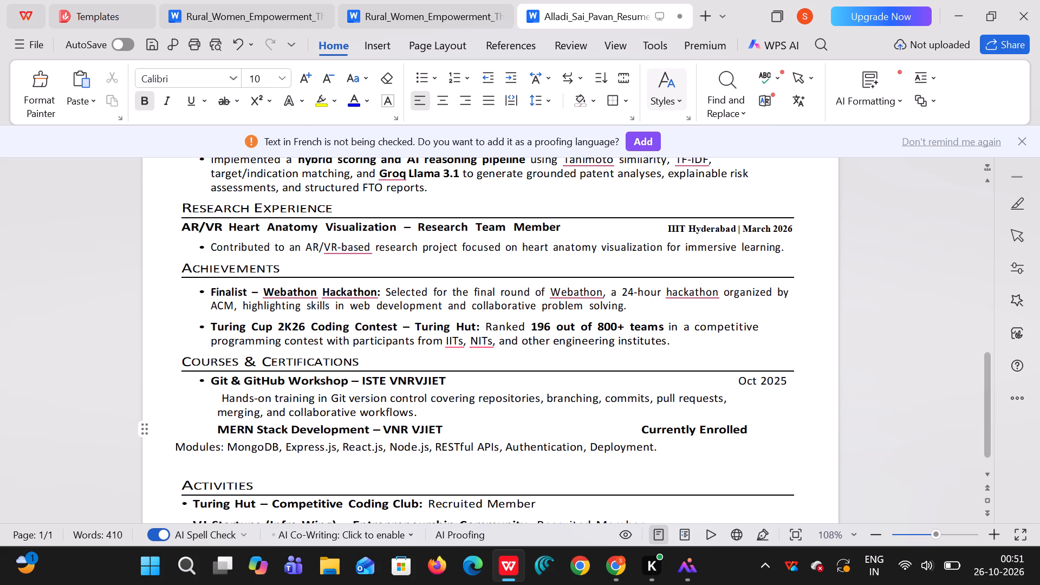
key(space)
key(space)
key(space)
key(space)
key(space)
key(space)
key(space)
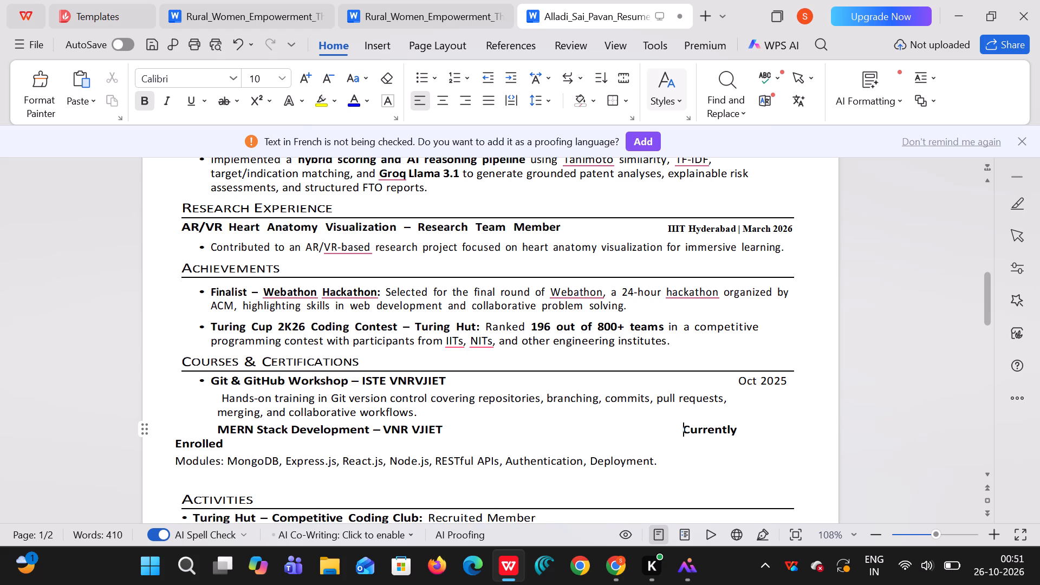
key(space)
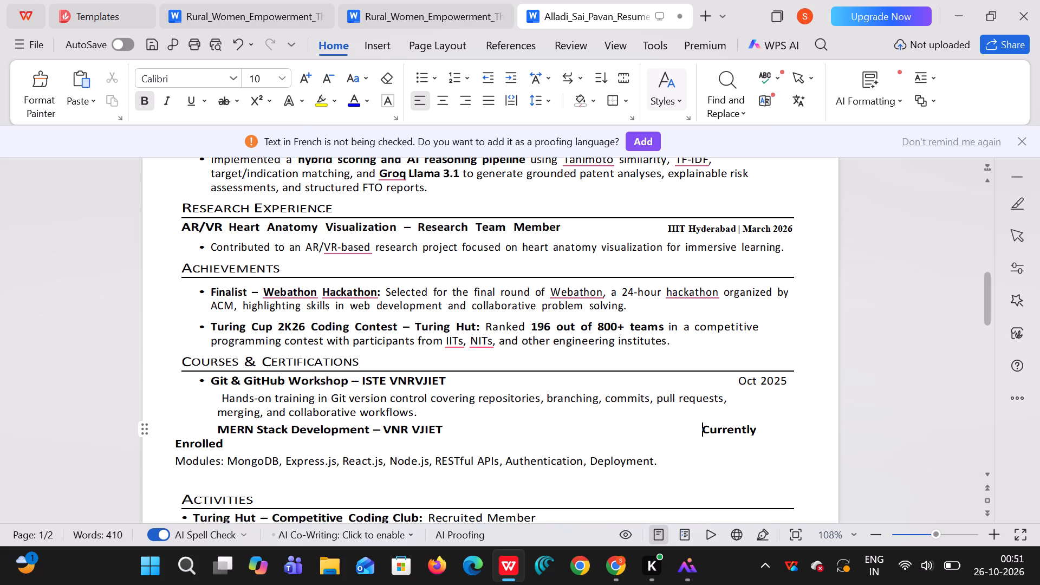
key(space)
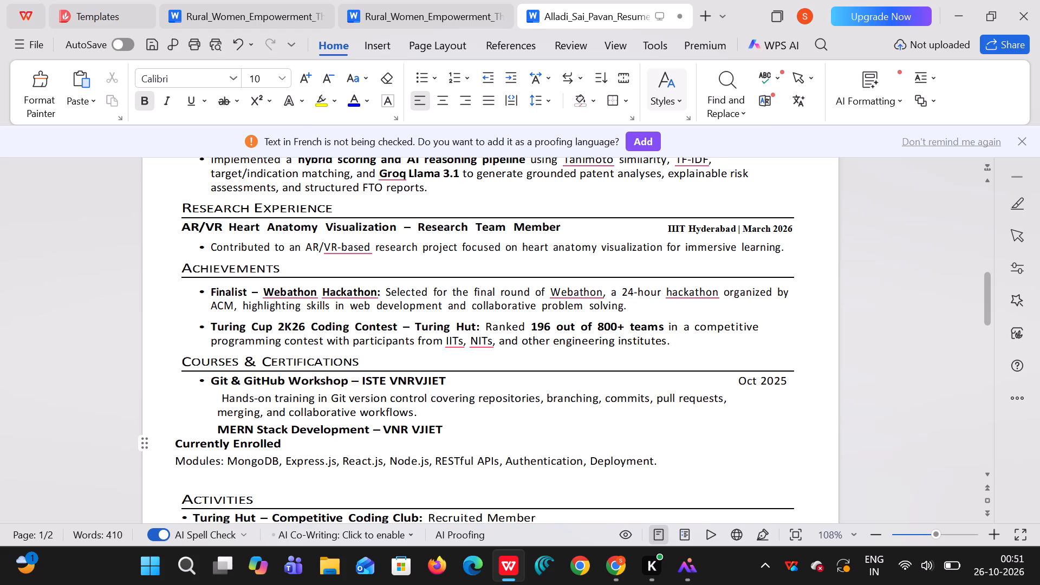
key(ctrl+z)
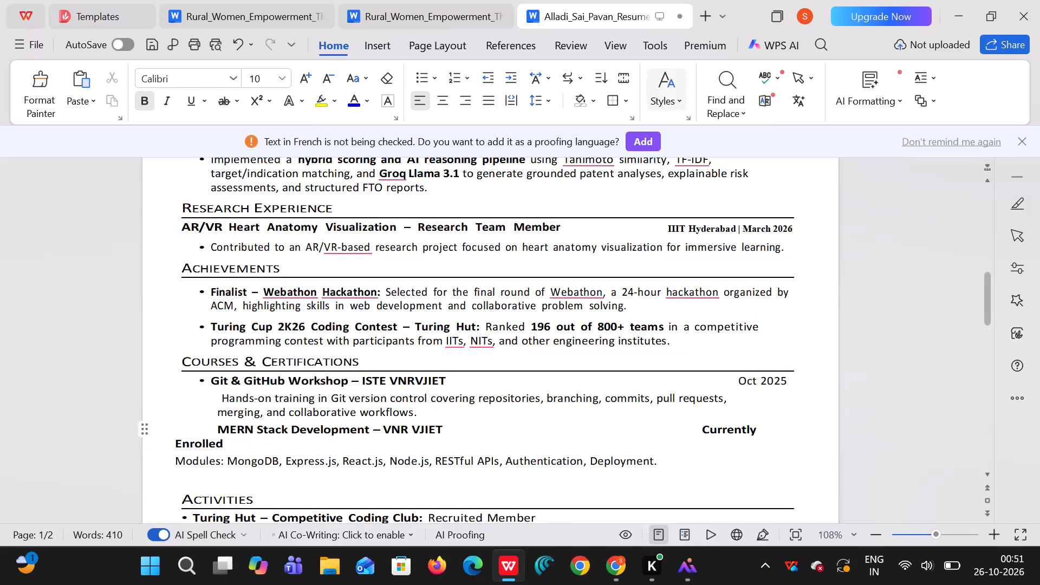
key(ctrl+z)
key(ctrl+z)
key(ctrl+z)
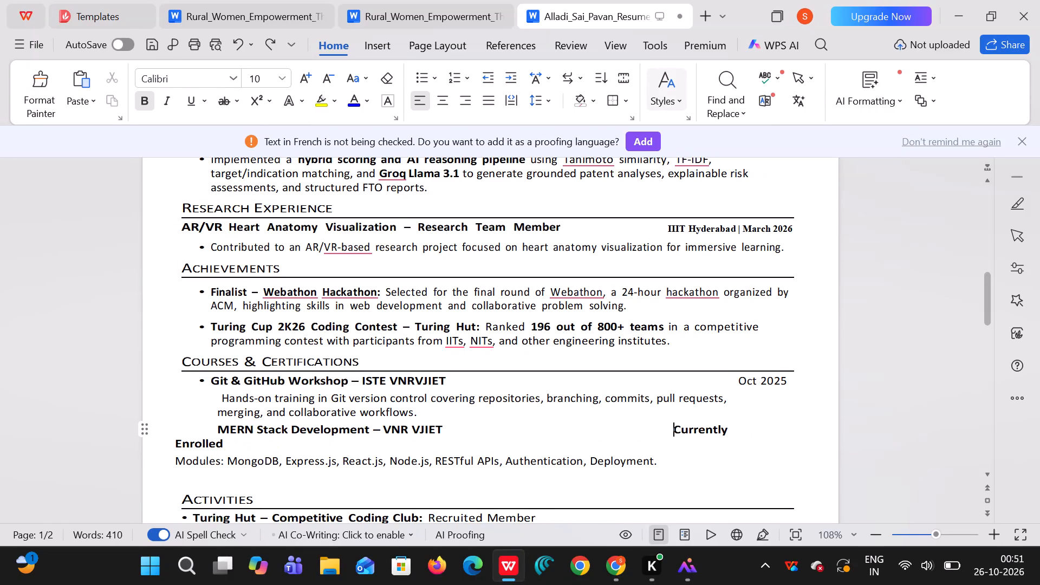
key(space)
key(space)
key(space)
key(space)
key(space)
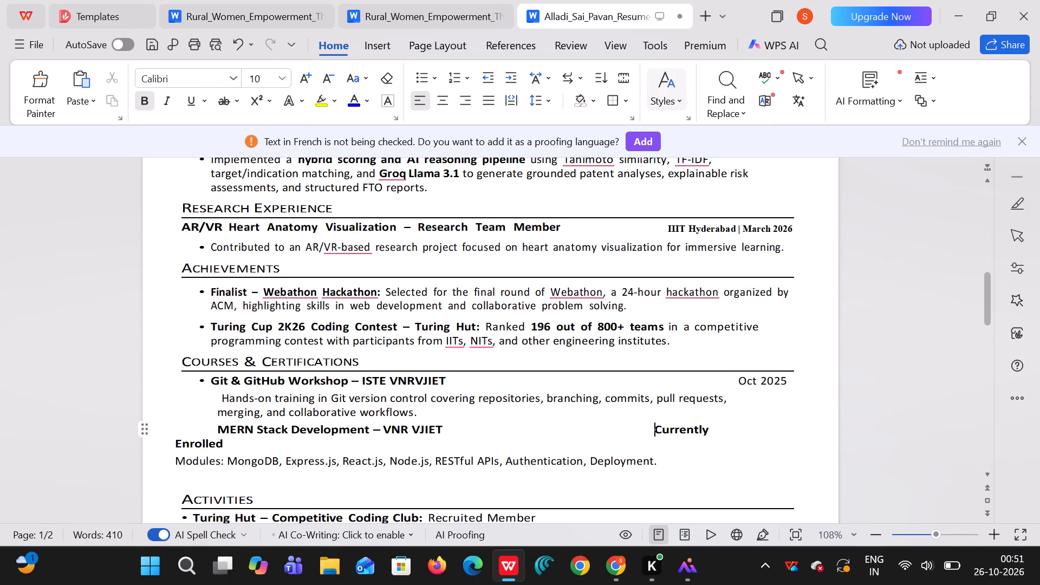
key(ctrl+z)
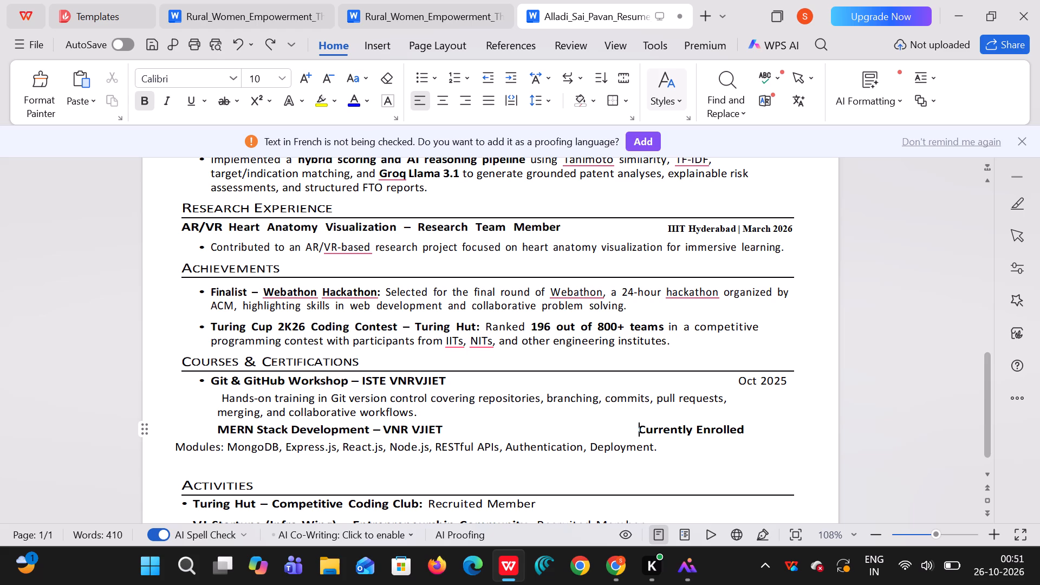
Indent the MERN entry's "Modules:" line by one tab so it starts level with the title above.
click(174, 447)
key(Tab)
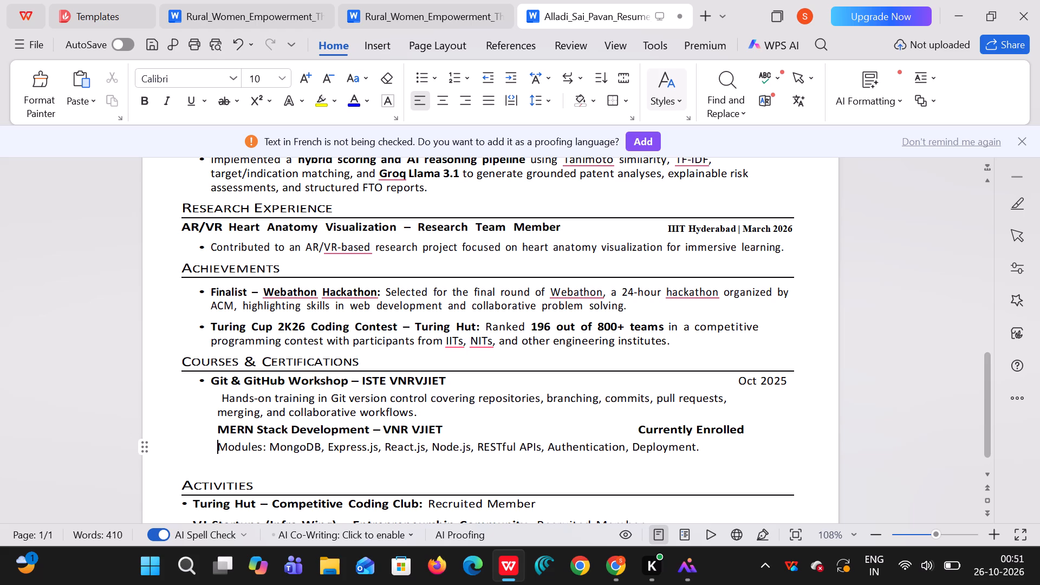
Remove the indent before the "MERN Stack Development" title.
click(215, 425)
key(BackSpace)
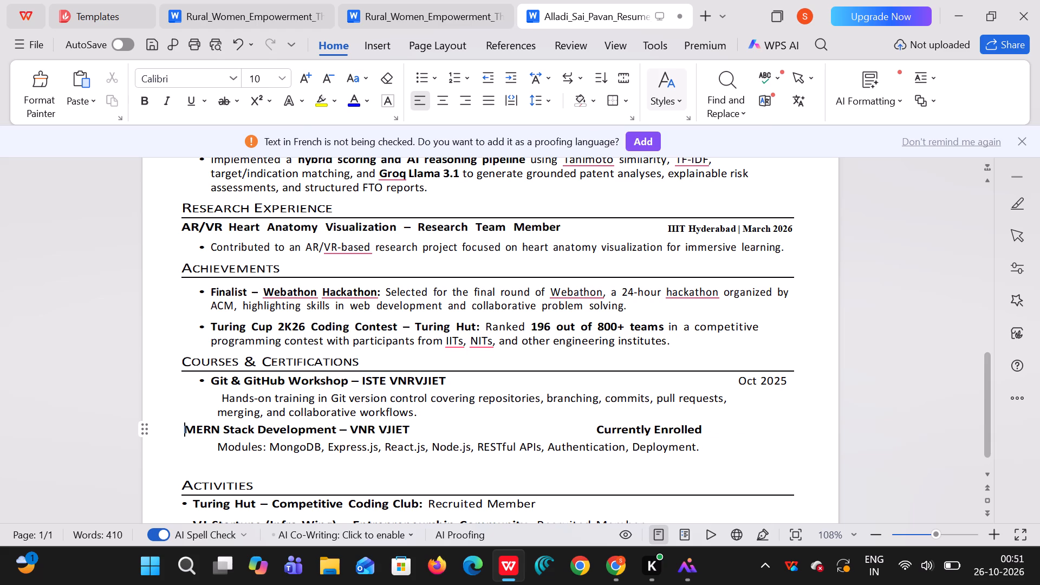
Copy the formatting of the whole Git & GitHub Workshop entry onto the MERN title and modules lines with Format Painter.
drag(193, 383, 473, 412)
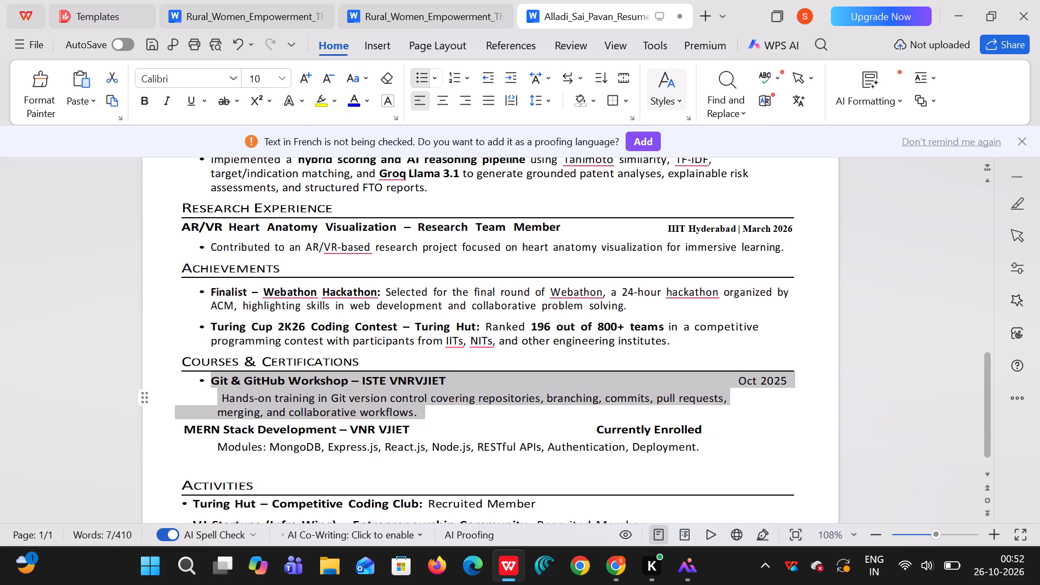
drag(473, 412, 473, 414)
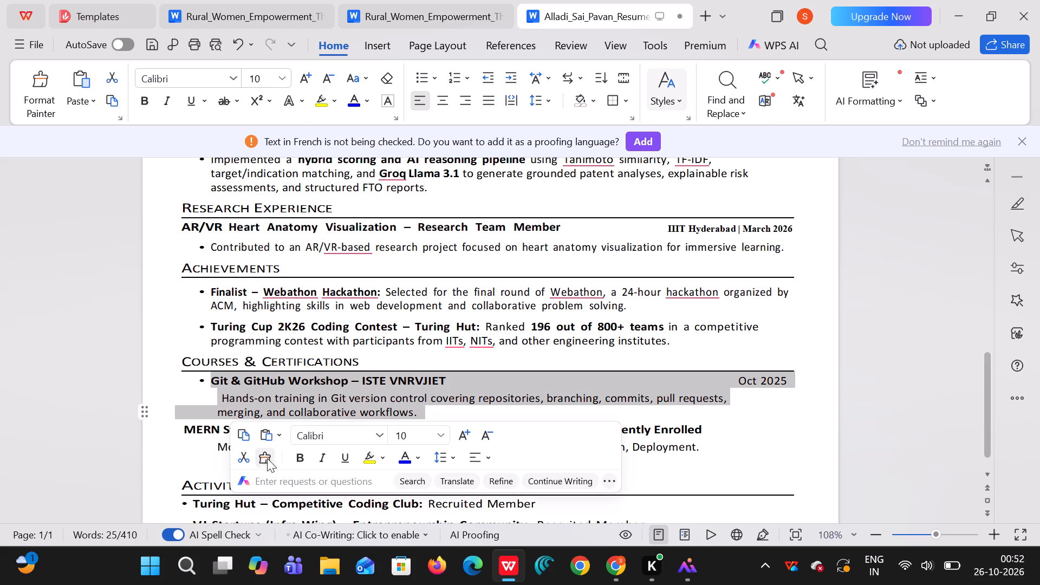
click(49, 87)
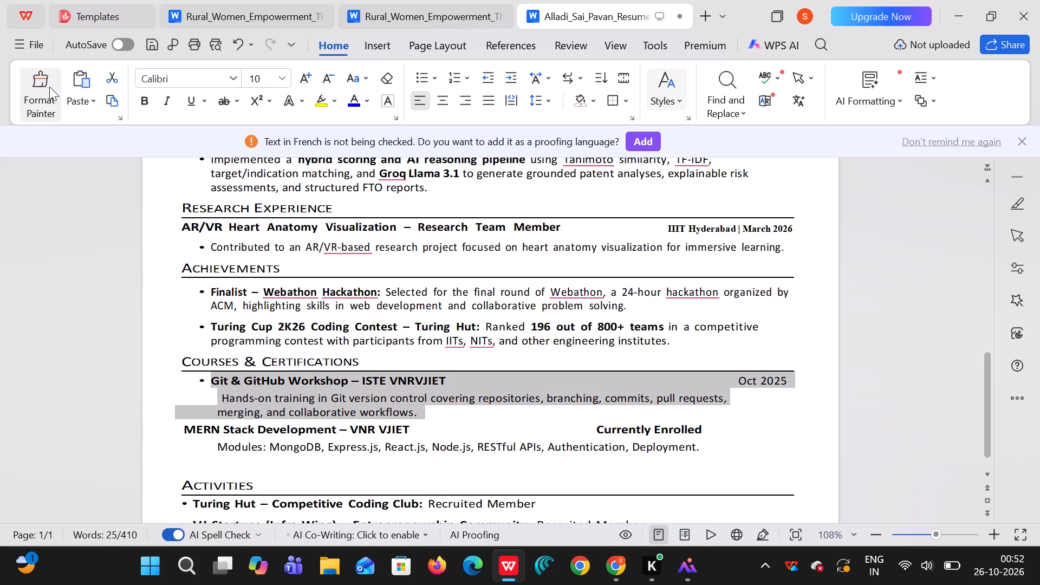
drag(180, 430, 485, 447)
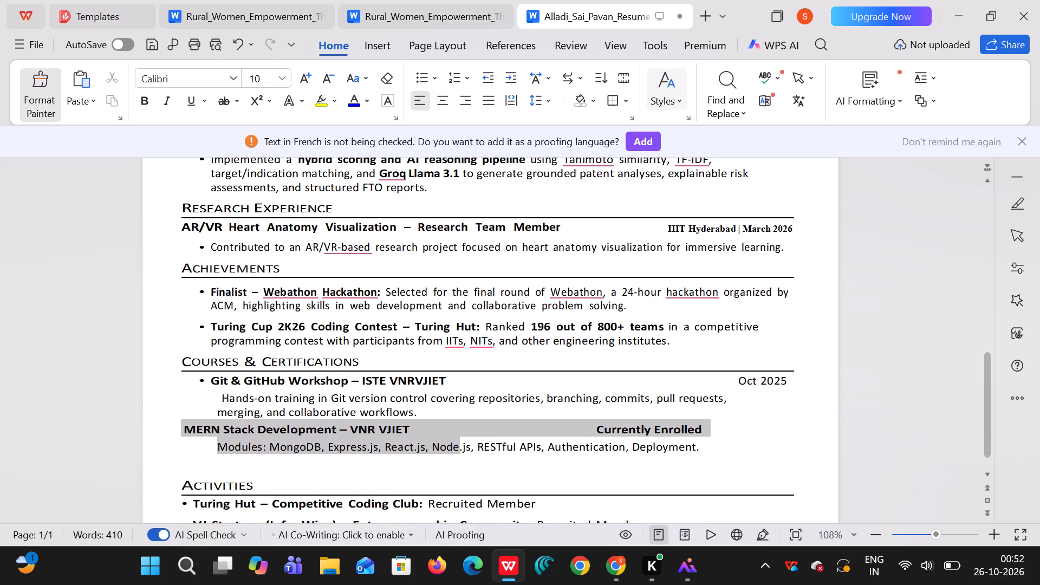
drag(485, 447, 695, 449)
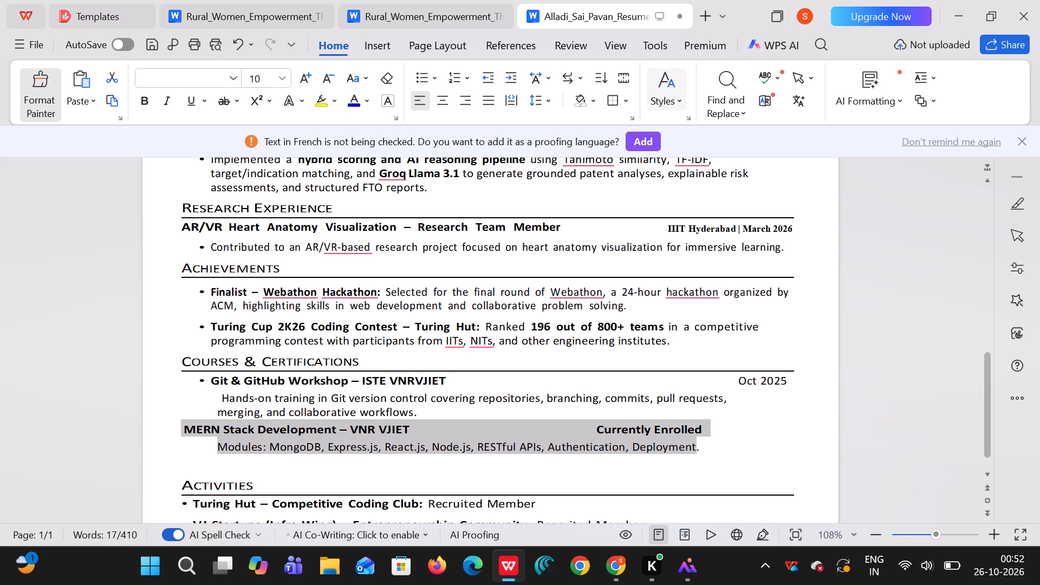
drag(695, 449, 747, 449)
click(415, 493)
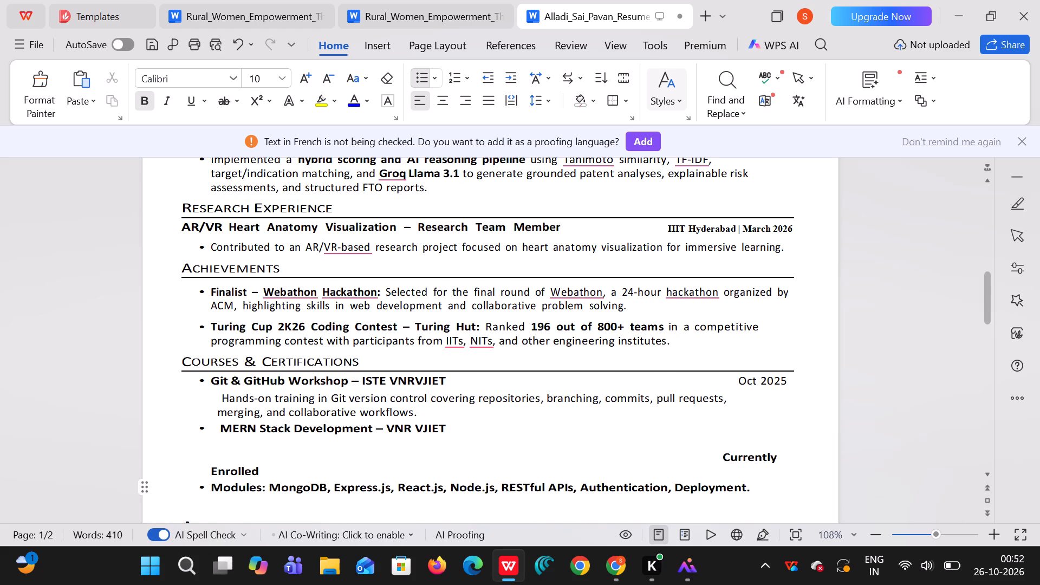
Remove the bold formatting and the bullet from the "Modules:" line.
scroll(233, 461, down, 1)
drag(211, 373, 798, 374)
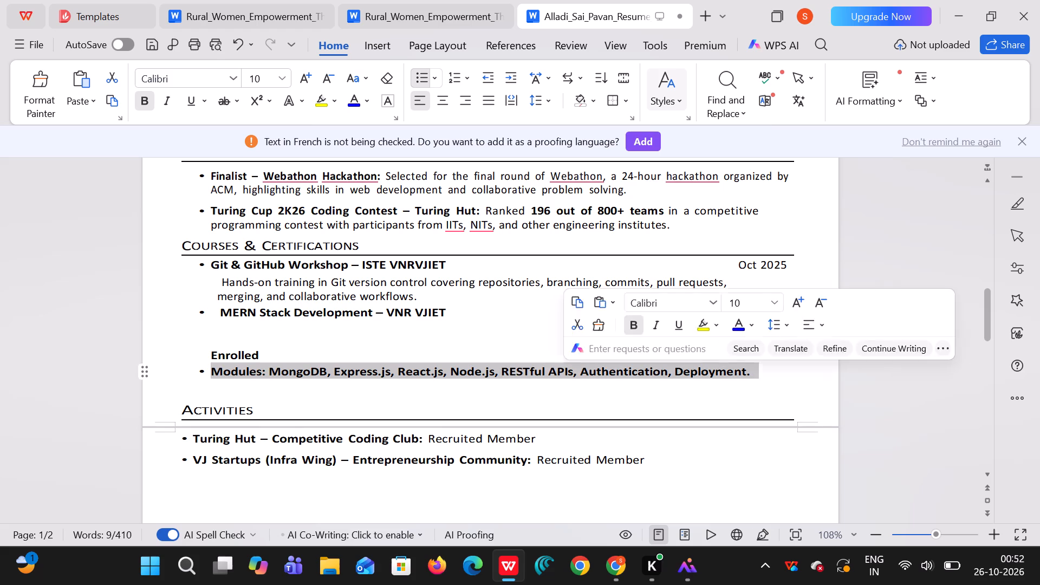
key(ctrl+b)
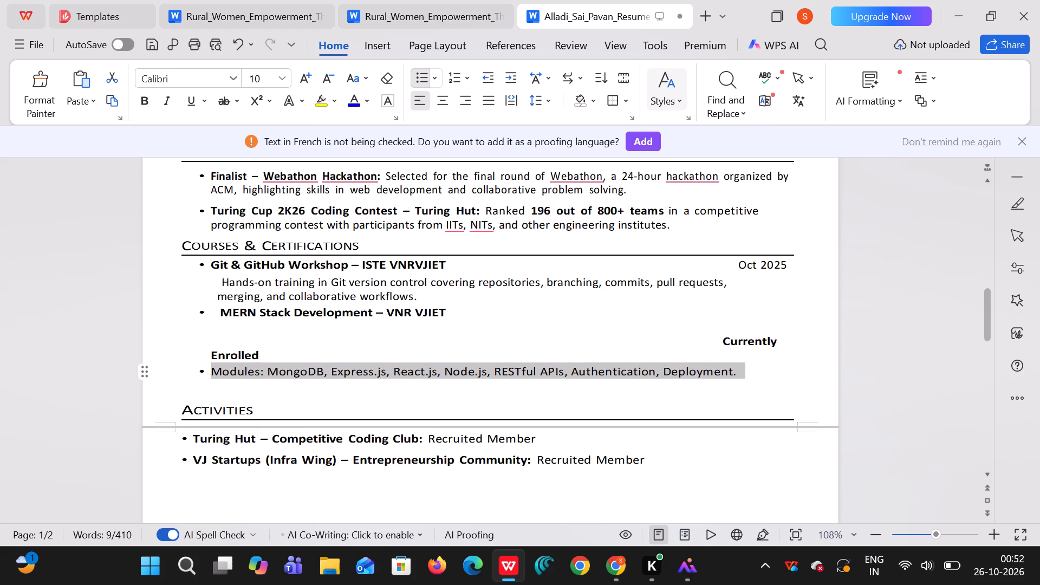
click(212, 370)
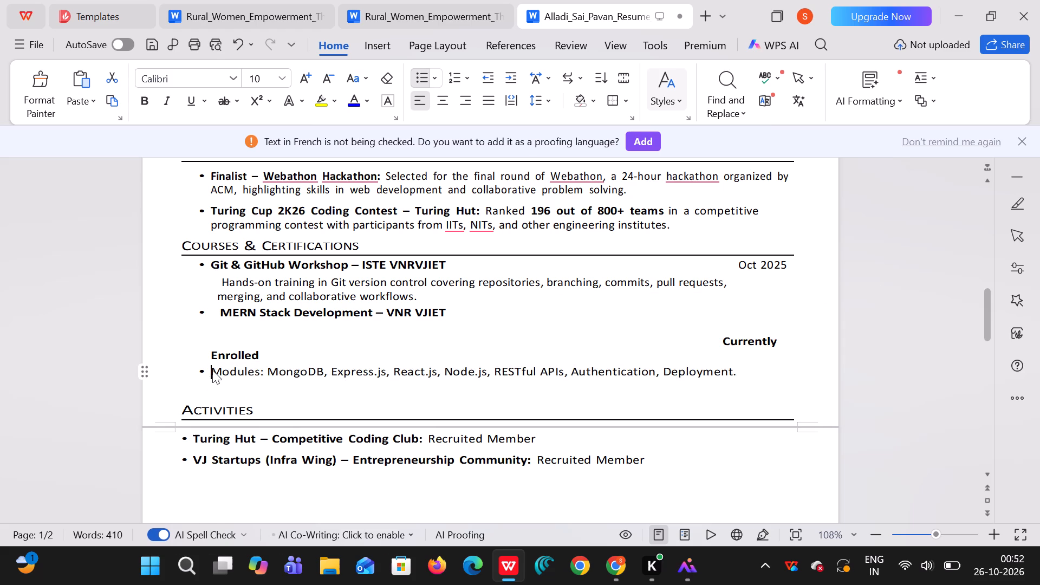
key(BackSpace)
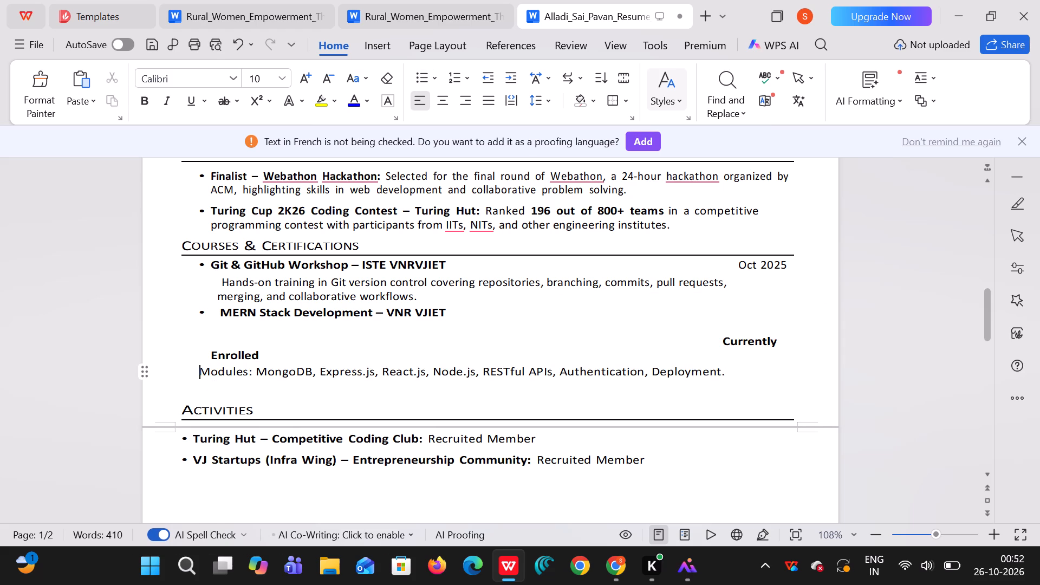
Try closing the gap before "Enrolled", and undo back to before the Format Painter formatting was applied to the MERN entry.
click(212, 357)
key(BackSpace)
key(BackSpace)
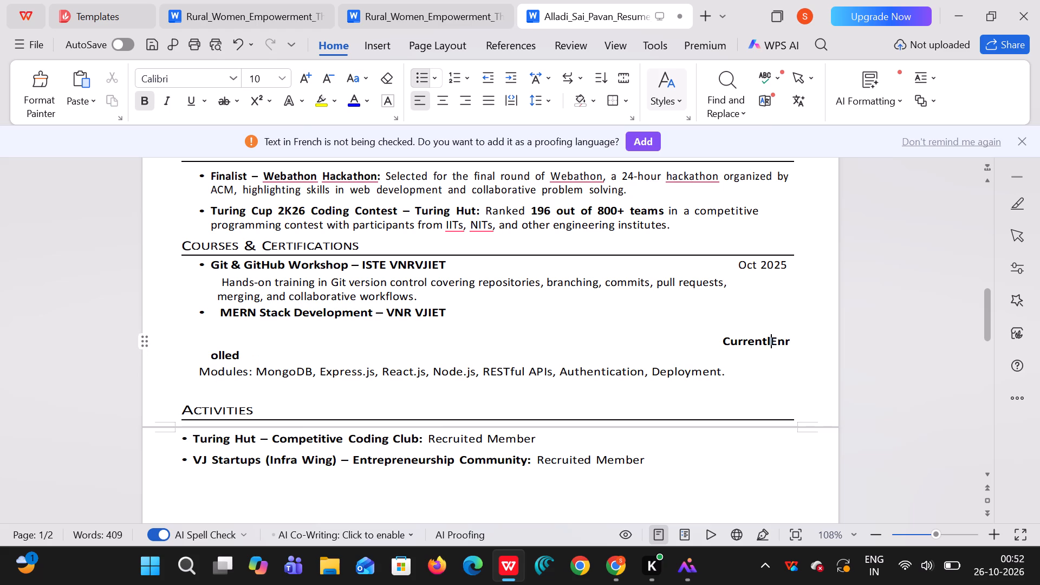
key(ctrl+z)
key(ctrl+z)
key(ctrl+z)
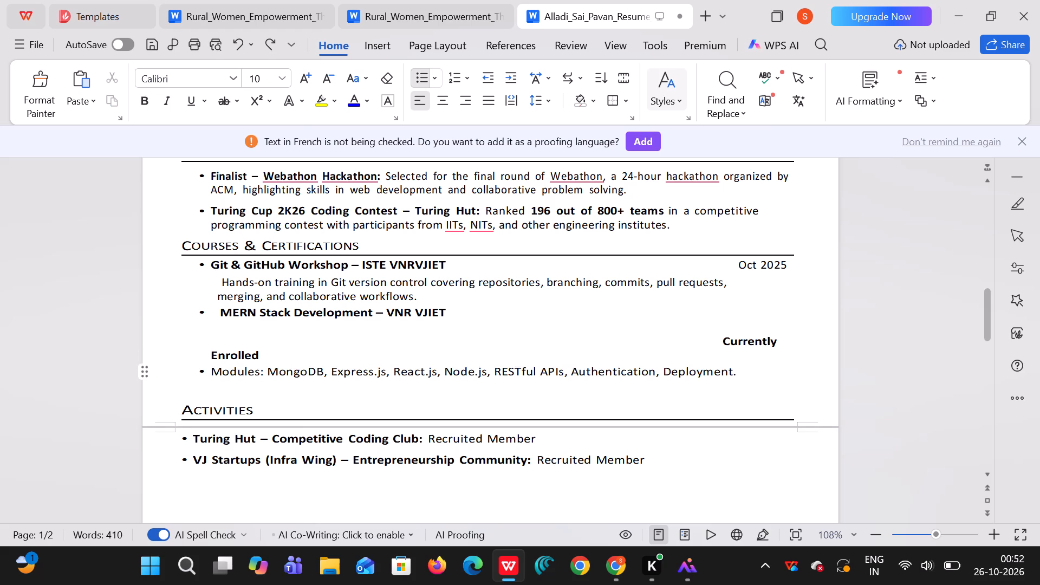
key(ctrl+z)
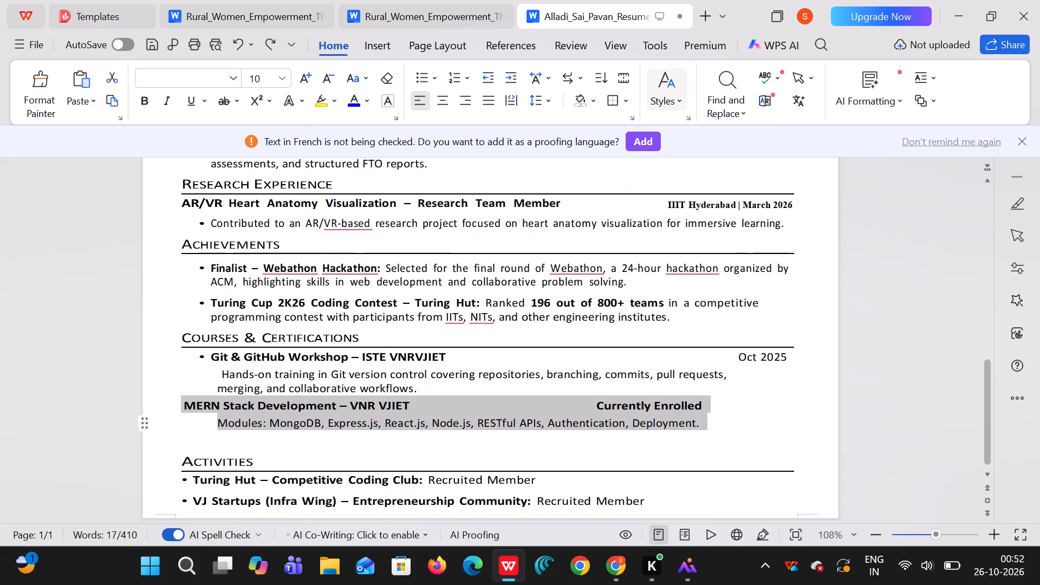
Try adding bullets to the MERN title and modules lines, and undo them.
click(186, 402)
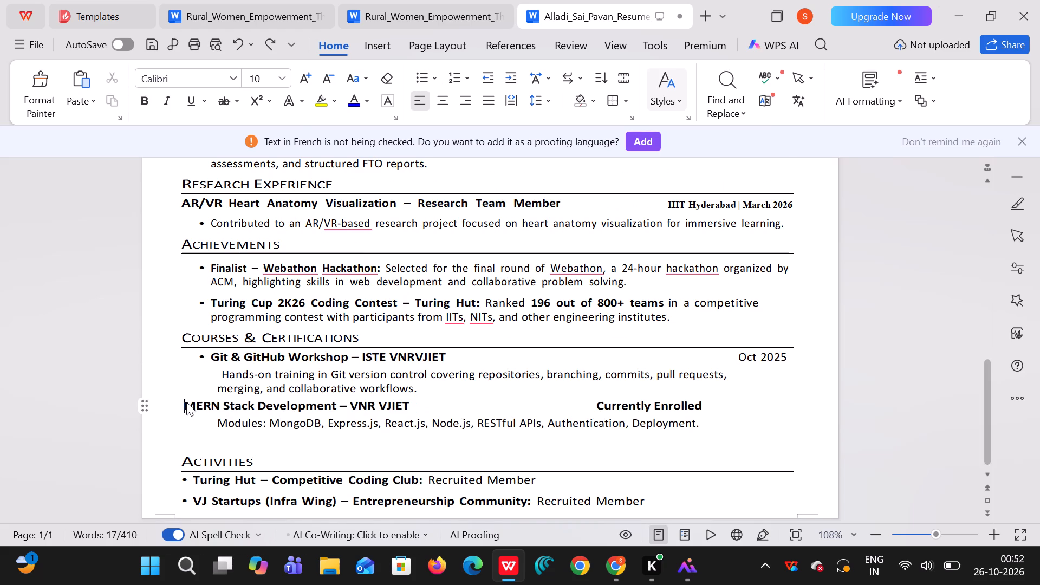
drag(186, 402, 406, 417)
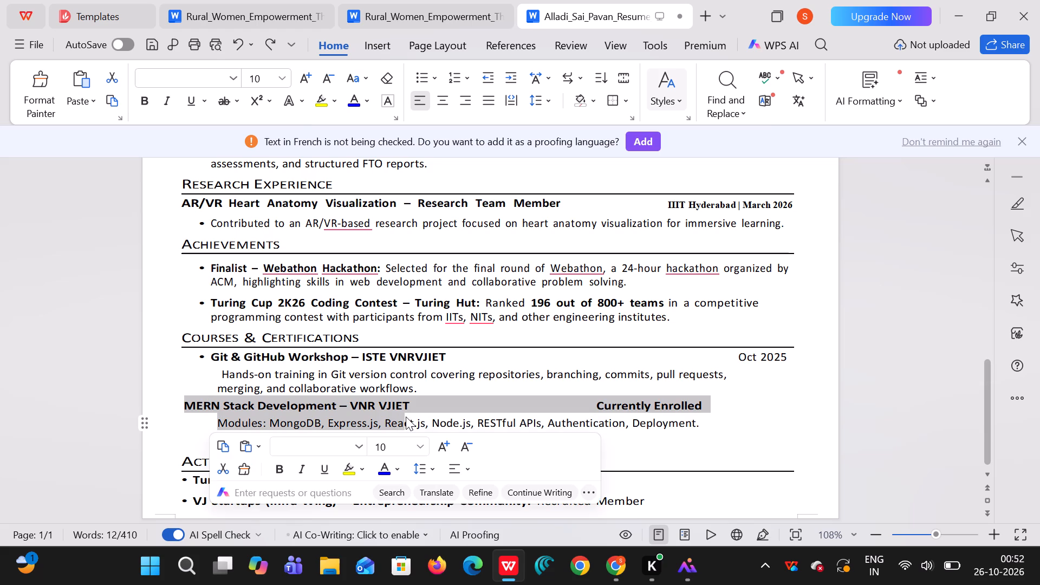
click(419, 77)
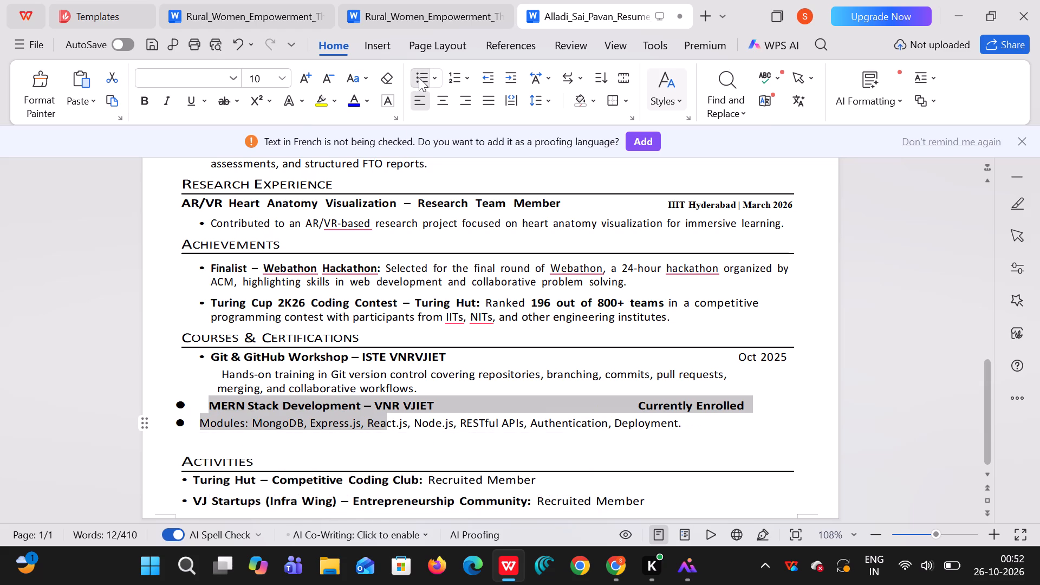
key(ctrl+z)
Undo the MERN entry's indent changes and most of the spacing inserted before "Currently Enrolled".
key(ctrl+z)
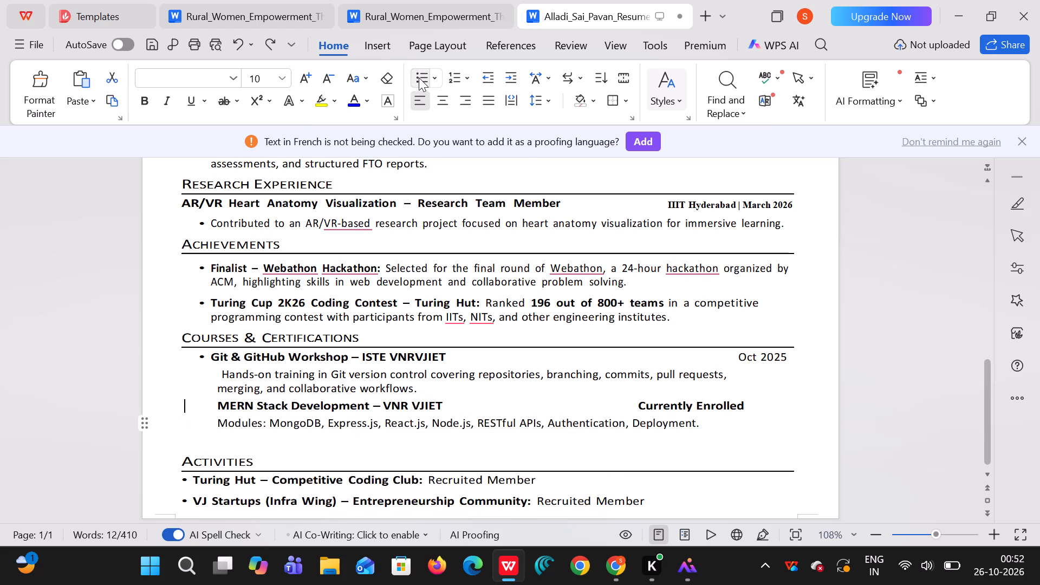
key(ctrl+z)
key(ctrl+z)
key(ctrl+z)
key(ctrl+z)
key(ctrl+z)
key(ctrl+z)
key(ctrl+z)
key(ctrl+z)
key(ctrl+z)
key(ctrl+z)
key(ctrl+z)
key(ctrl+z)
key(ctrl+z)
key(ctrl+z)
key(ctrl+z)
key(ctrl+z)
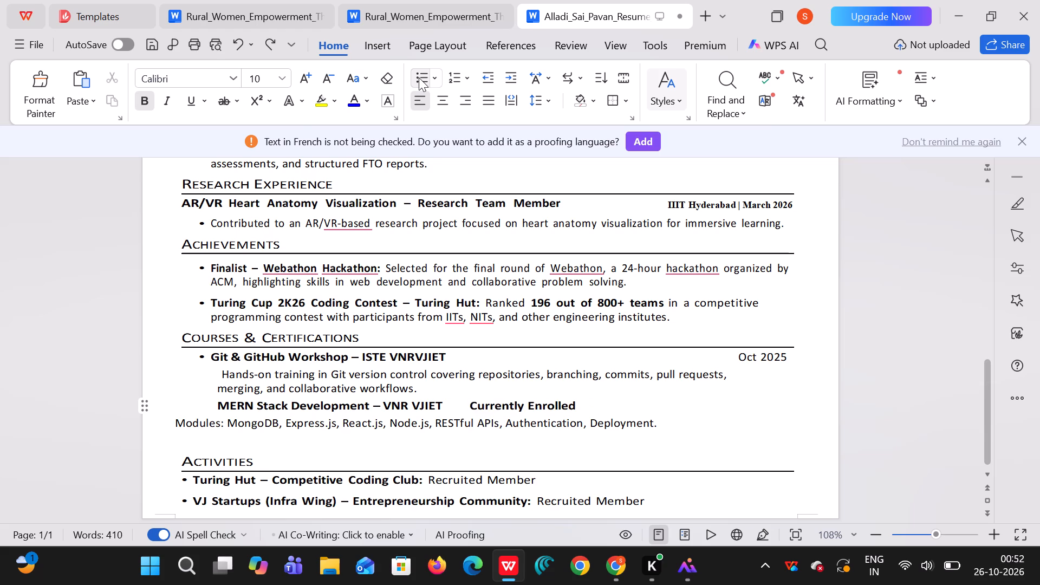
Undo the insertion of the MERN entry and delete the blank line below the Git & GitHub Workshop description.
key(ctrl+z)
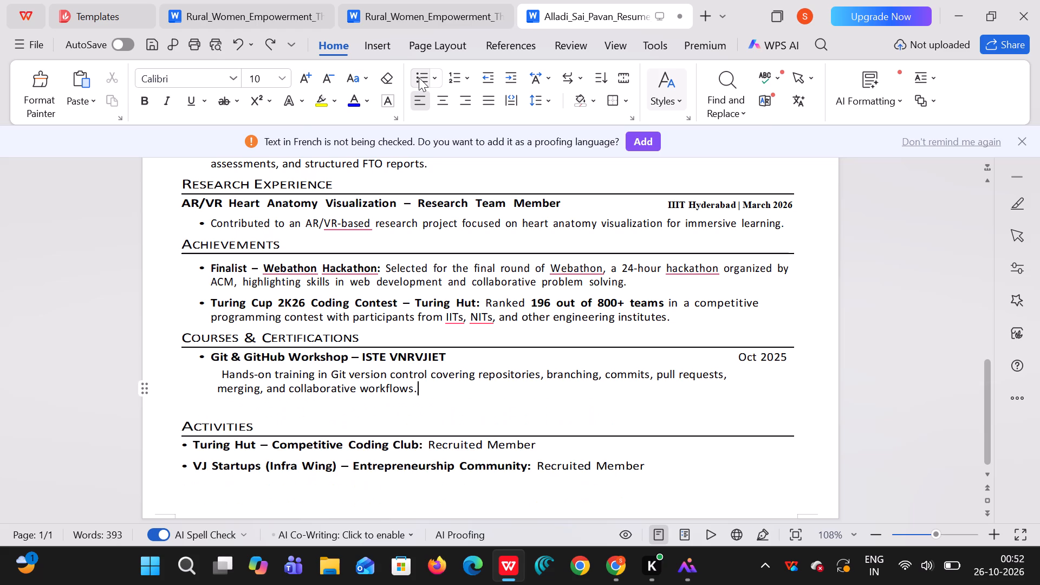
key(Down)
key(BackSpace)
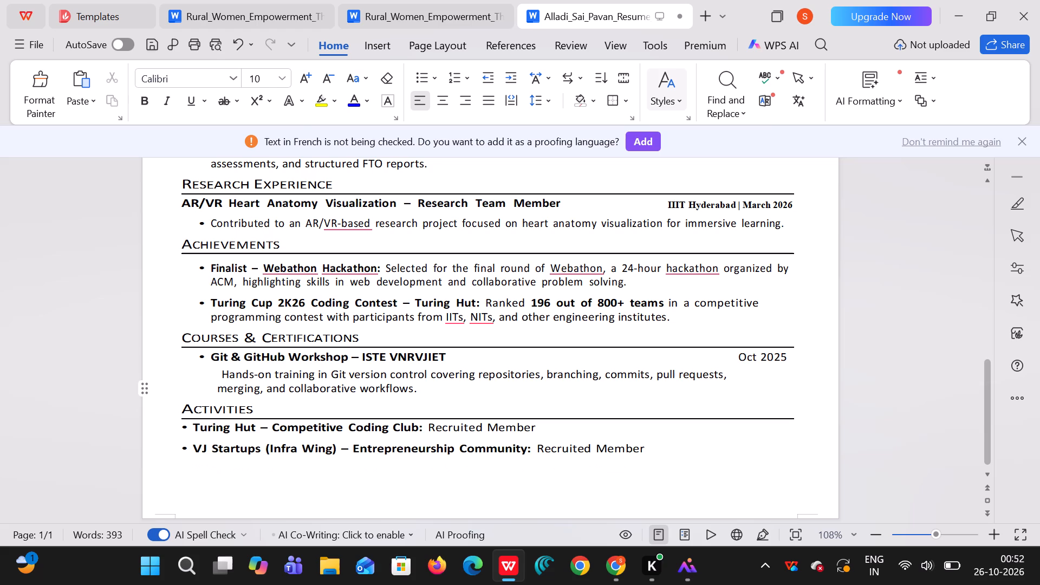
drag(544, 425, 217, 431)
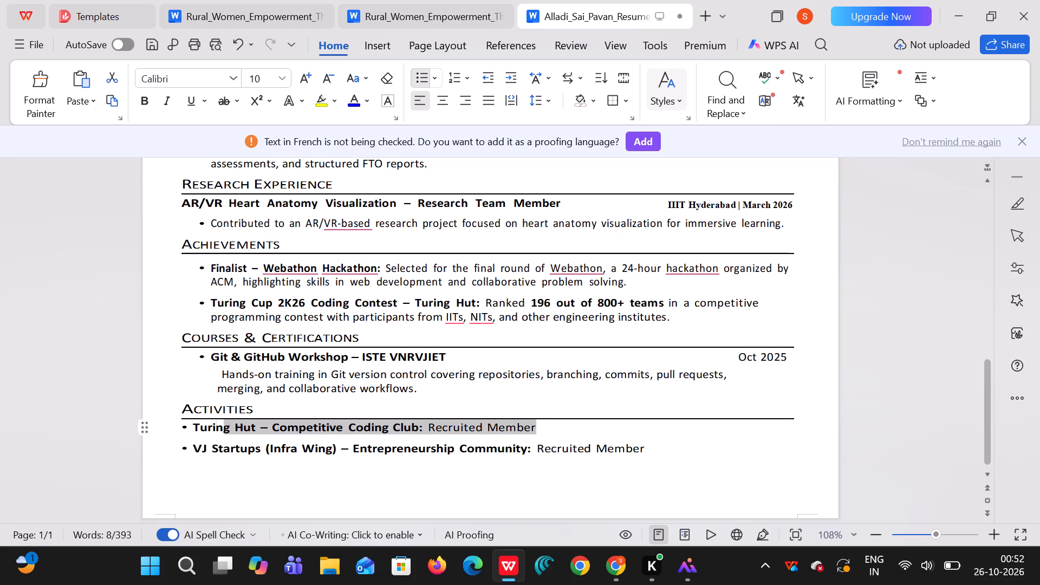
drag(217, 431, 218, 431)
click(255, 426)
Replace the resume's Project Saathi title with Overleaf's "Student Micro-Task Platform (Web Development, Database Systems, JavaScript)", removing the leftover "P".
scroll(255, 426, up, 2)
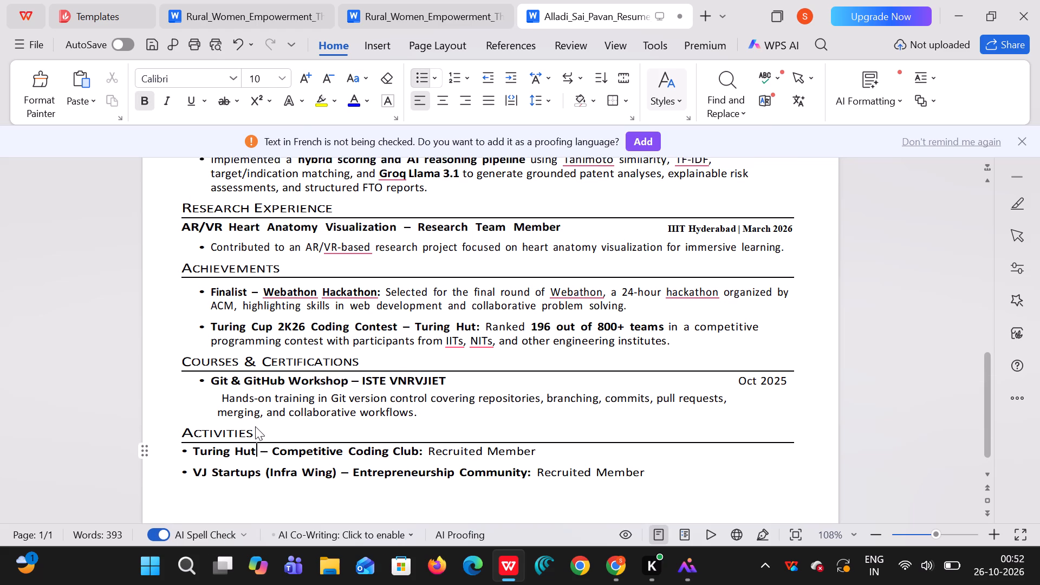
scroll(255, 426, up, 3)
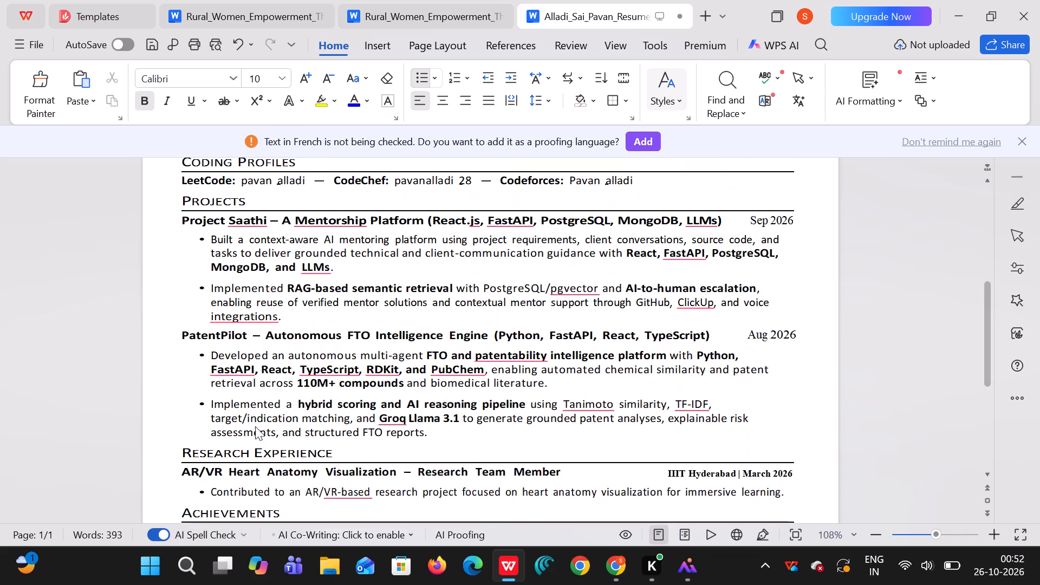
scroll(255, 426, up, 1)
key(alt+Tab)
scroll(468, 353, up, 3)
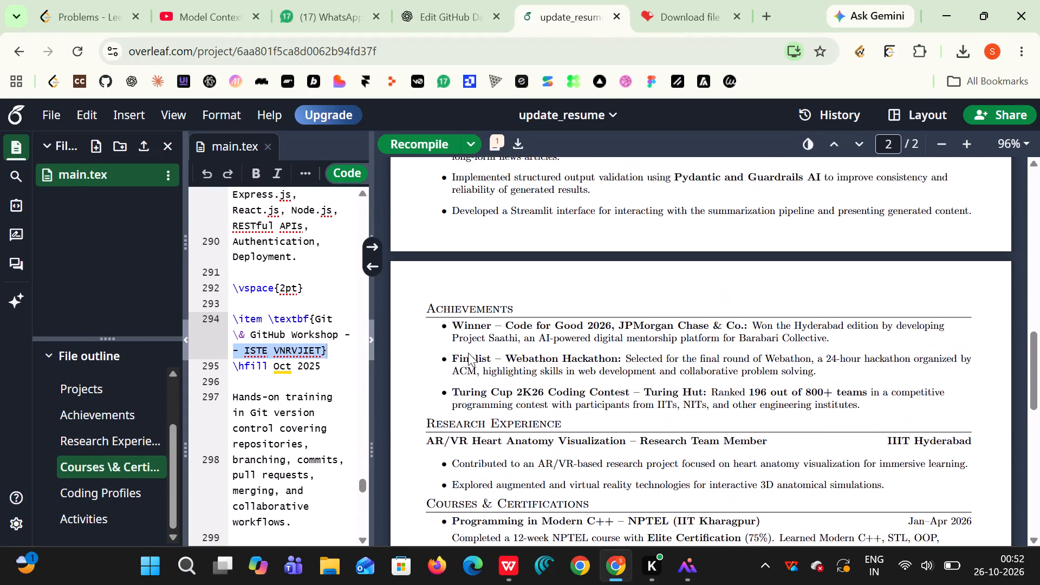
scroll(468, 353, up, 5)
scroll(439, 418, down, 1)
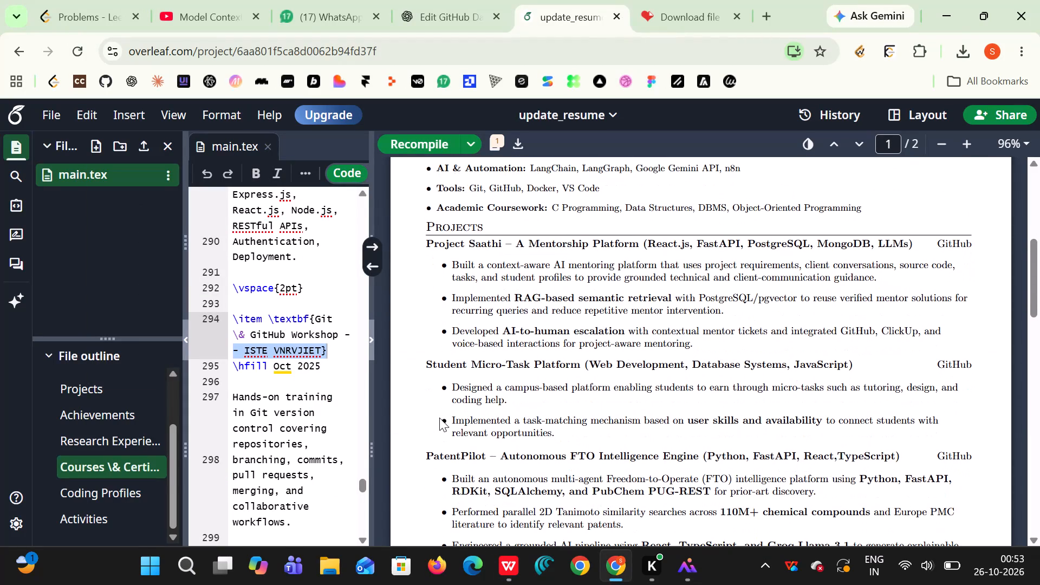
drag(426, 363, 766, 346)
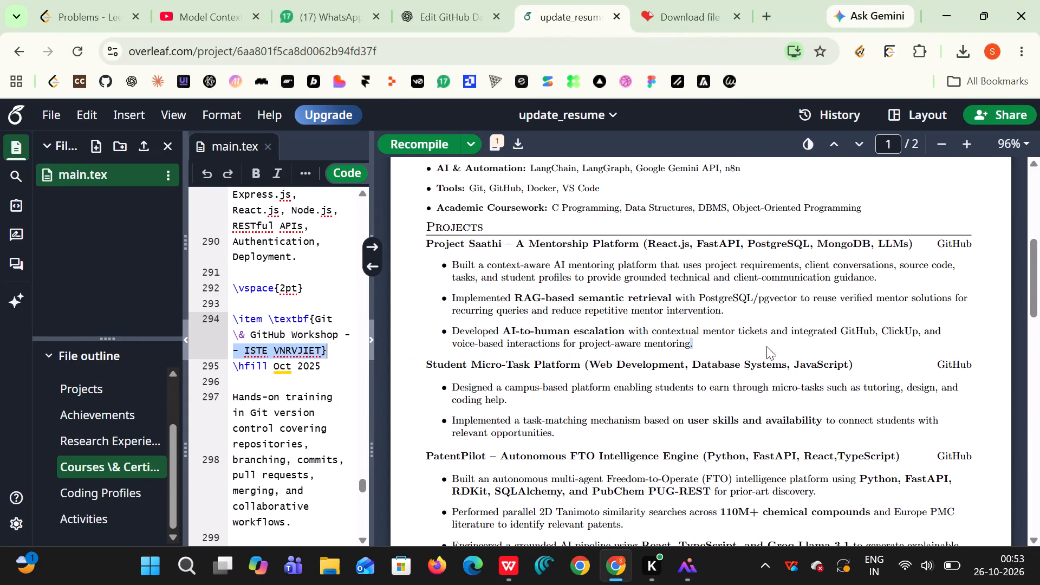
drag(766, 346, 851, 361)
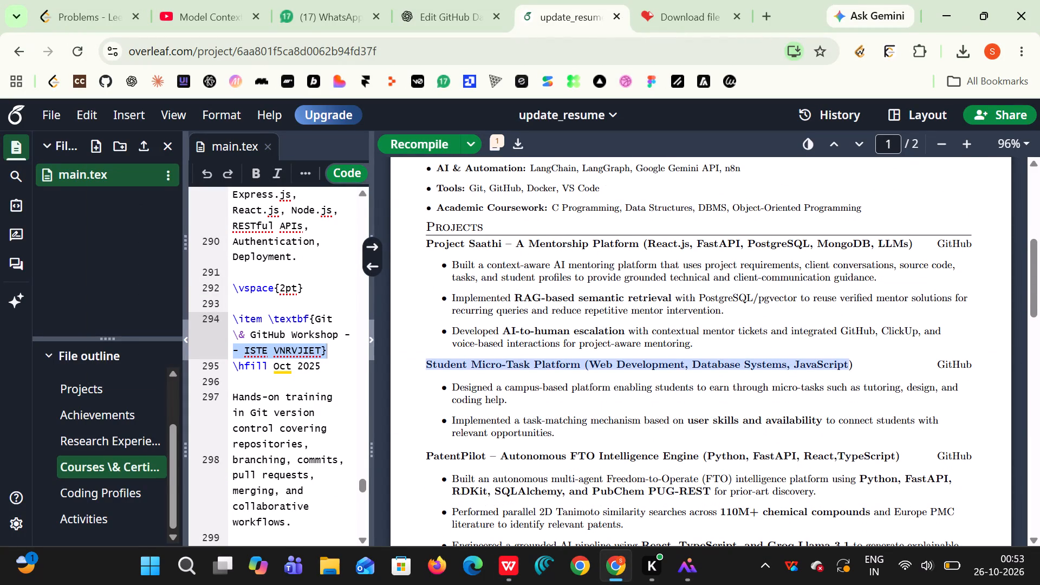
key(ctrl+c)
key(alt+Tab)
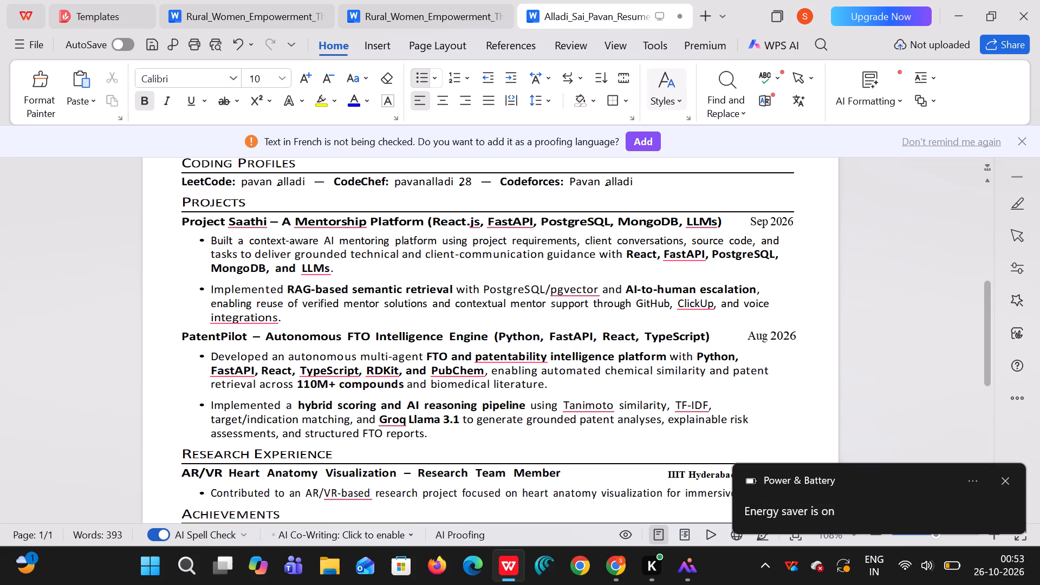
drag(190, 223, 557, 225)
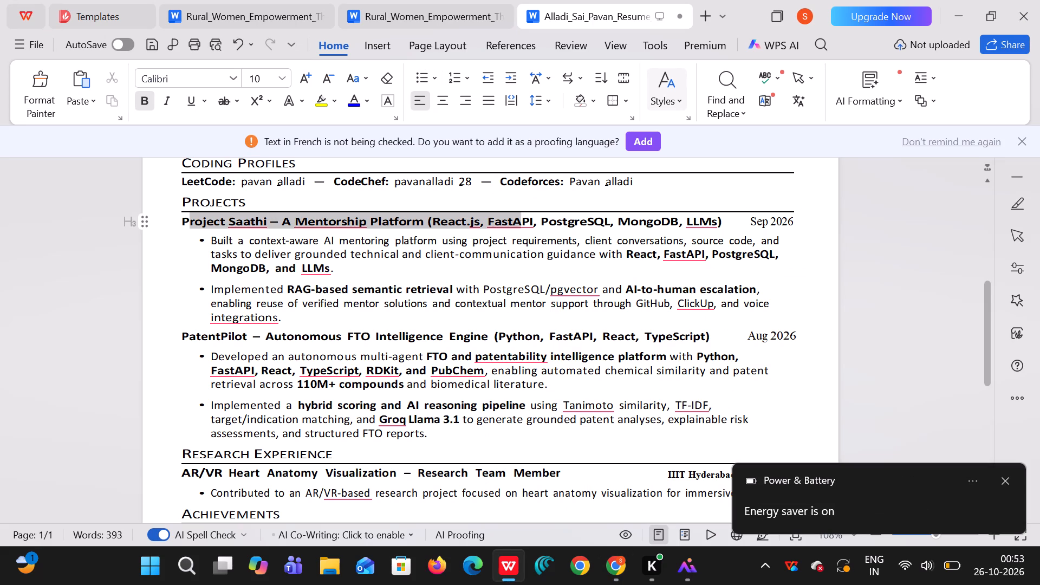
drag(557, 225, 718, 223)
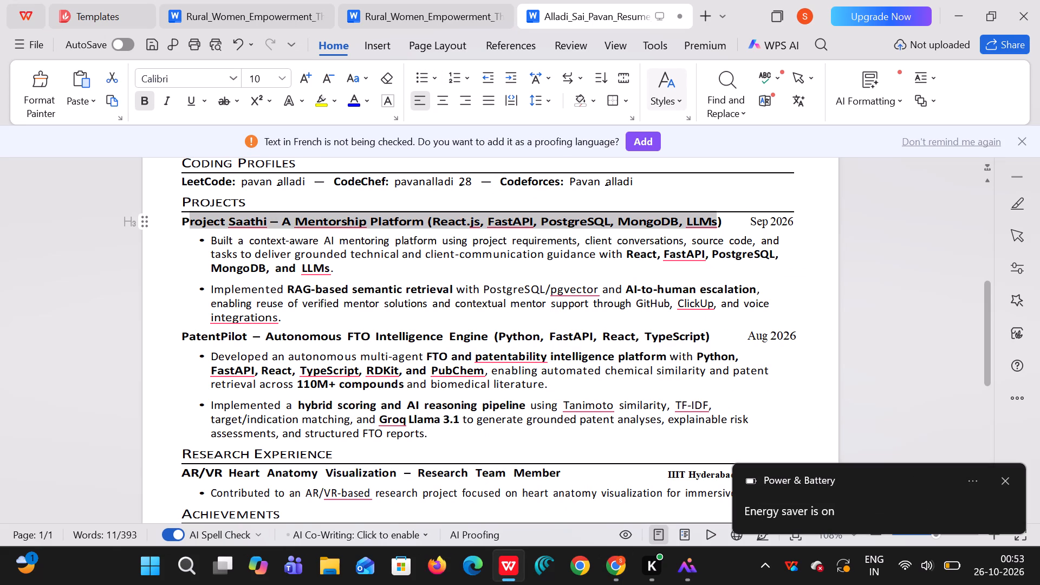
drag(718, 223, 719, 223)
key(ctrl+v)
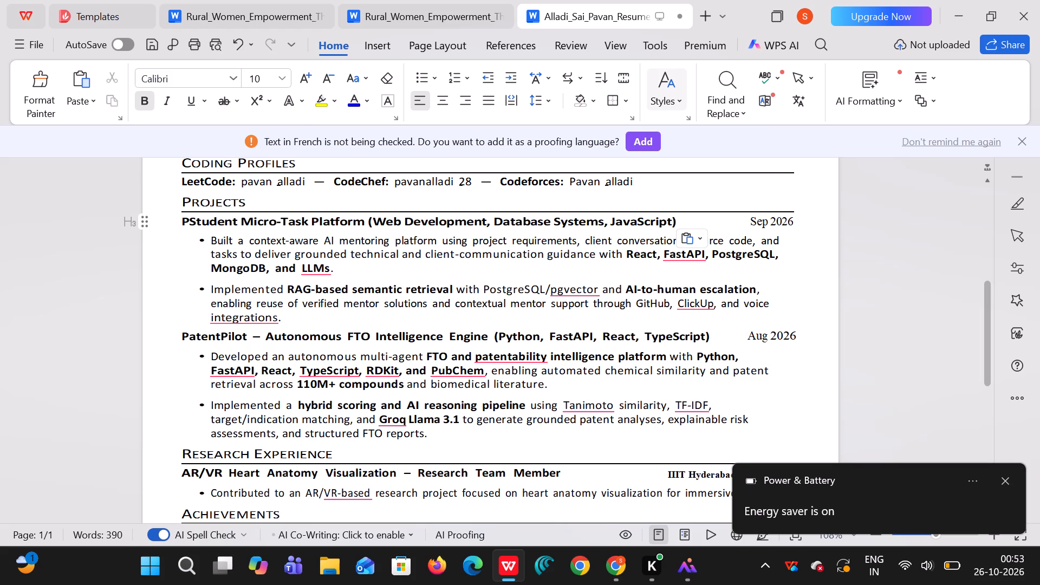
click(191, 226)
key(BackSpace)
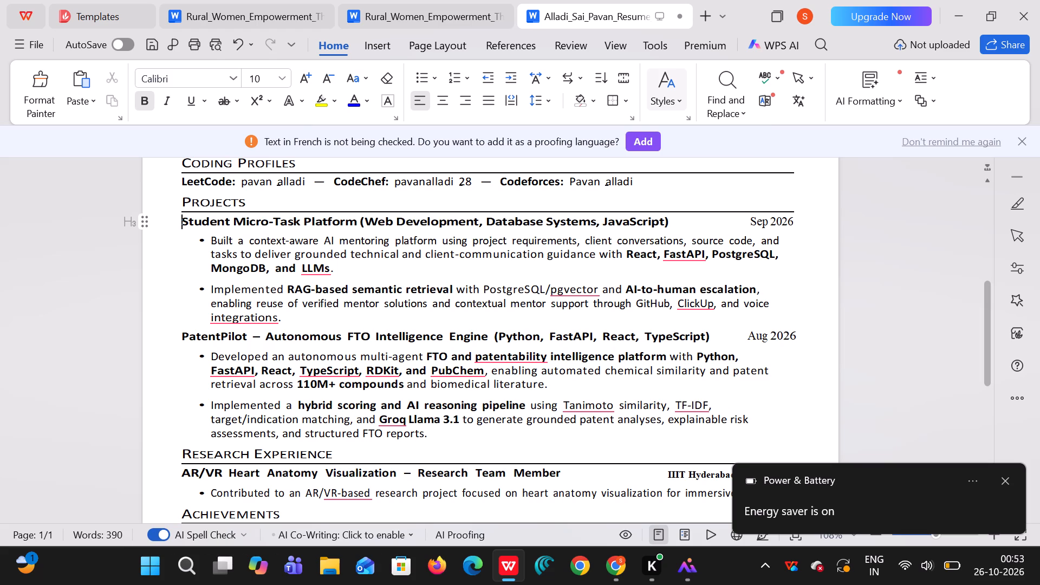
Copy Overleaf's "Designed a campus-based platform..." bullet over the "context-aware AI mentoring platform" text in the resume's first project bullet.
key(alt+Tab)
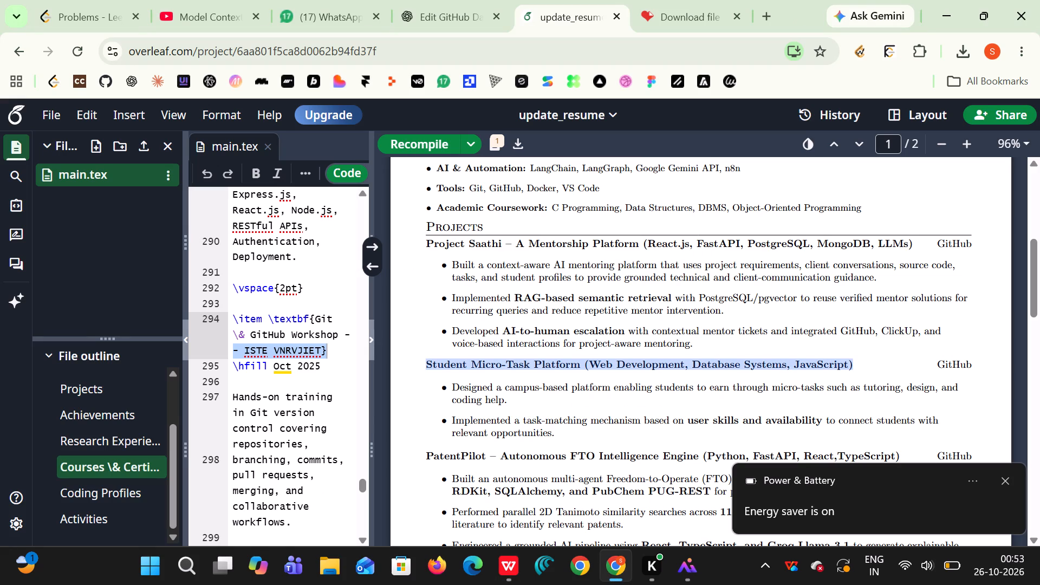
drag(450, 265, 732, 267)
scroll(538, 411, down, 1)
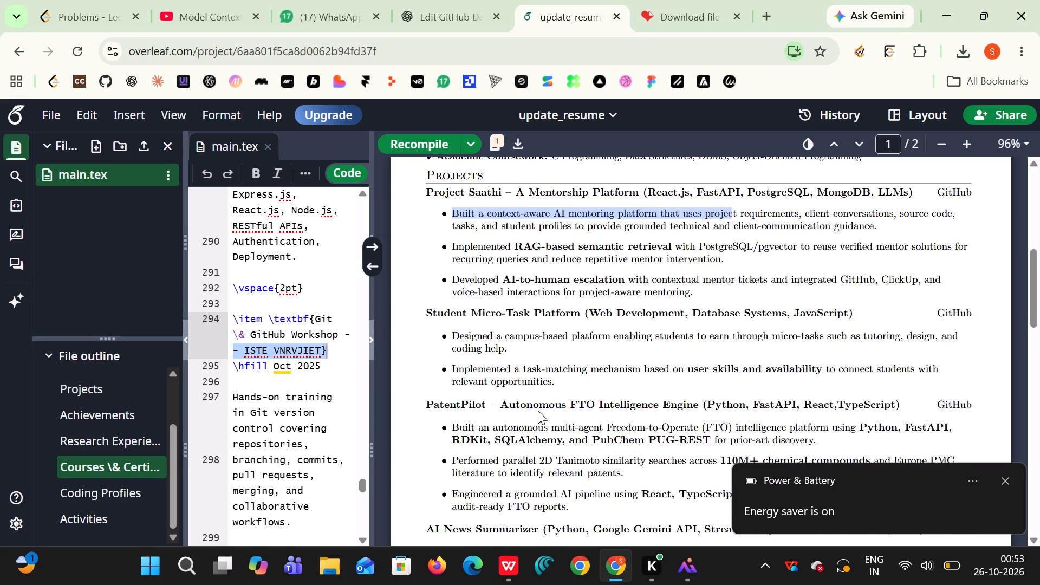
drag(505, 349, 451, 336)
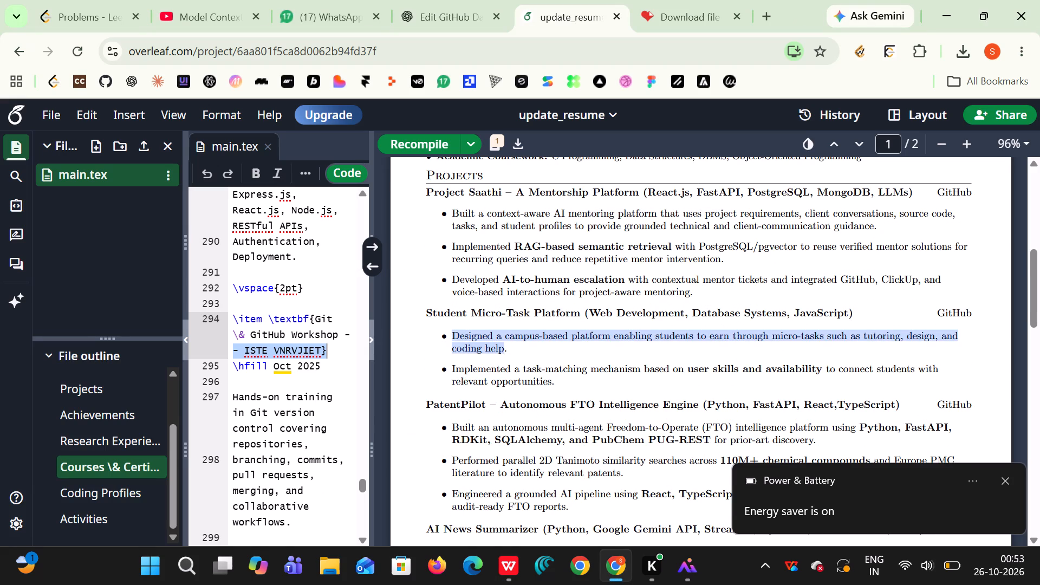
drag(451, 336, 450, 336)
key(ctrl+c)
key(alt+Tab)
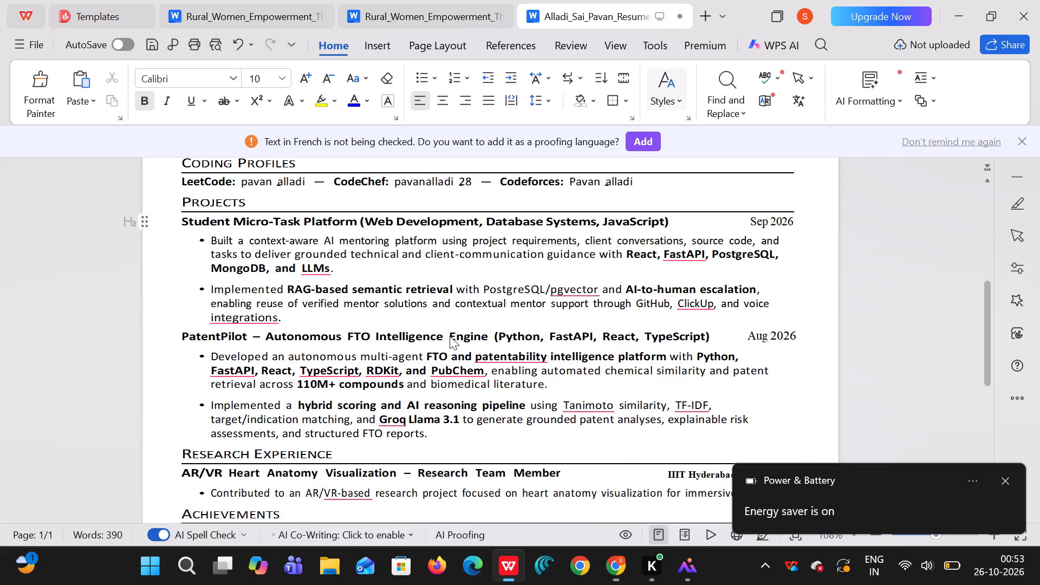
scroll(298, 299, up, 1)
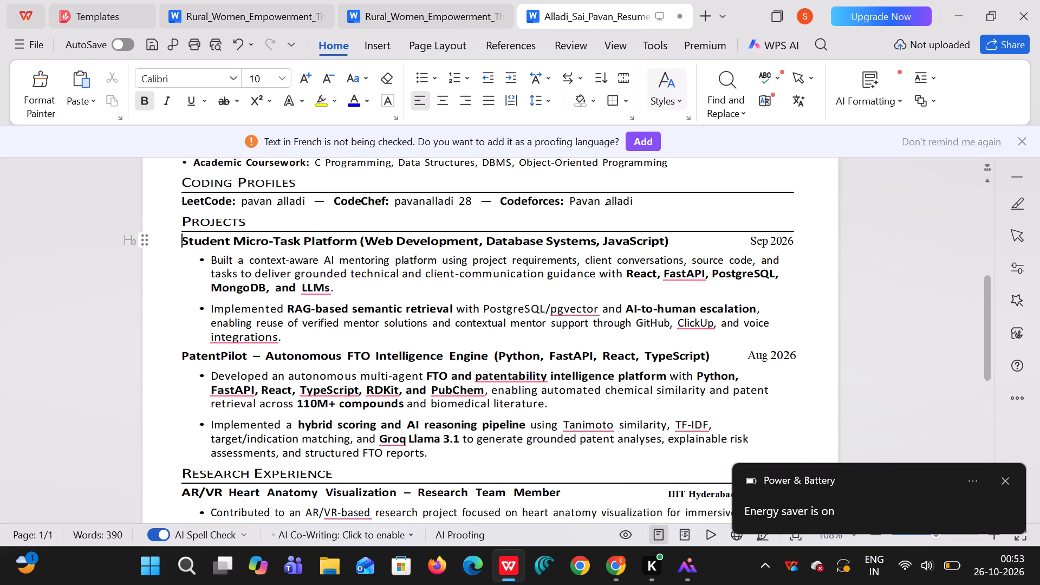
drag(333, 286, 253, 261)
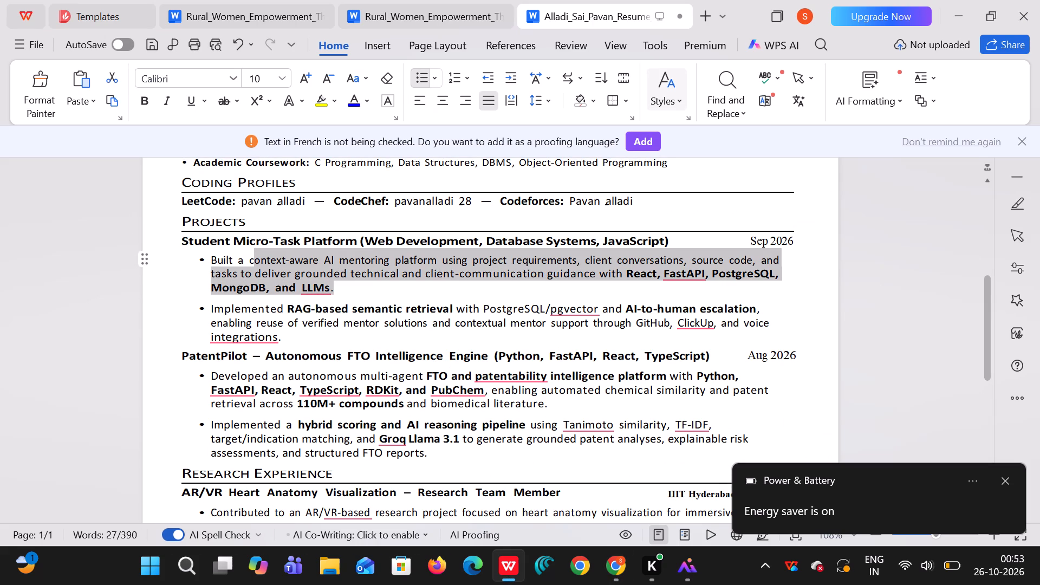
drag(253, 261, 253, 262)
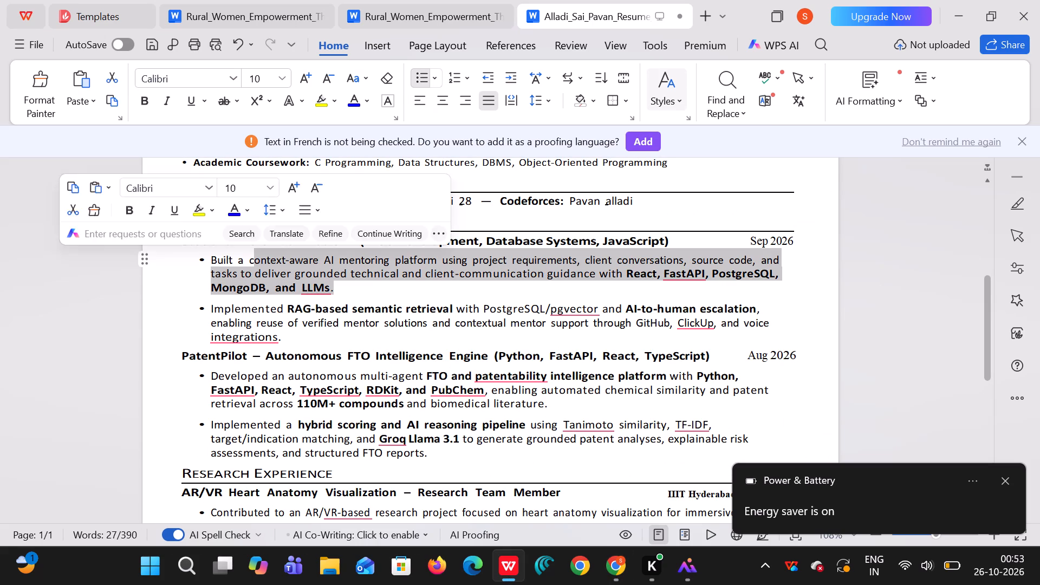
key(ctrl+v)
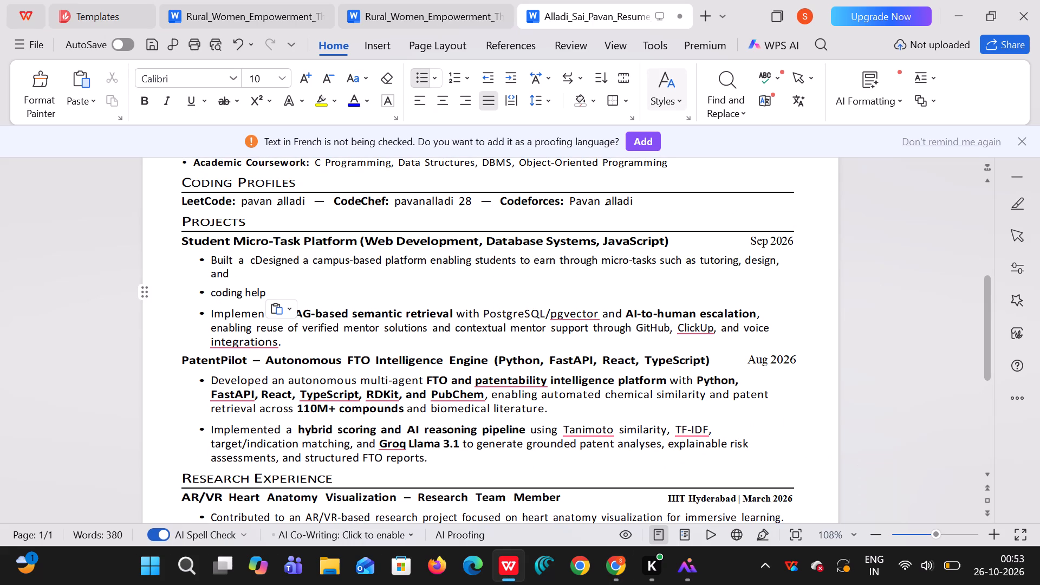
Join the separate "coding help" bullet onto the end of the campus-based platform bullet, separated by a space.
key(alt+Tab)
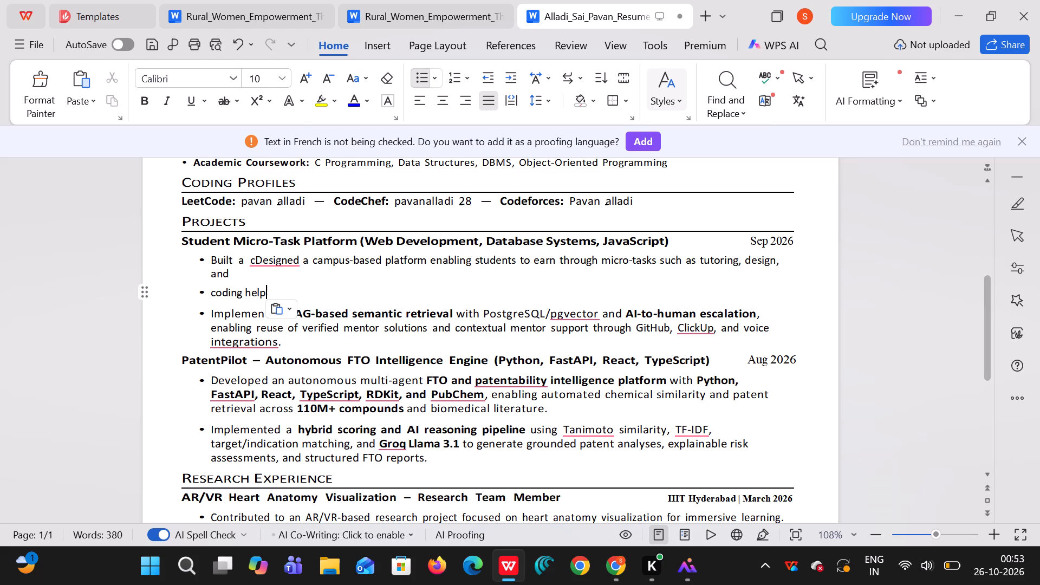
key(alt+Tab)
click(212, 296)
key(BackSpace)
key(BackSpace)
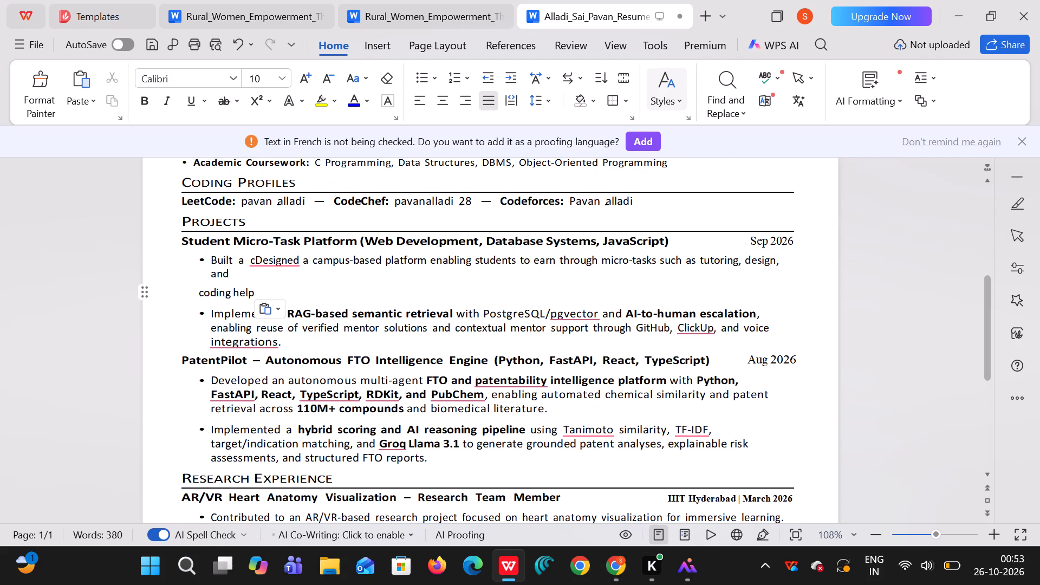
key(BackSpace)
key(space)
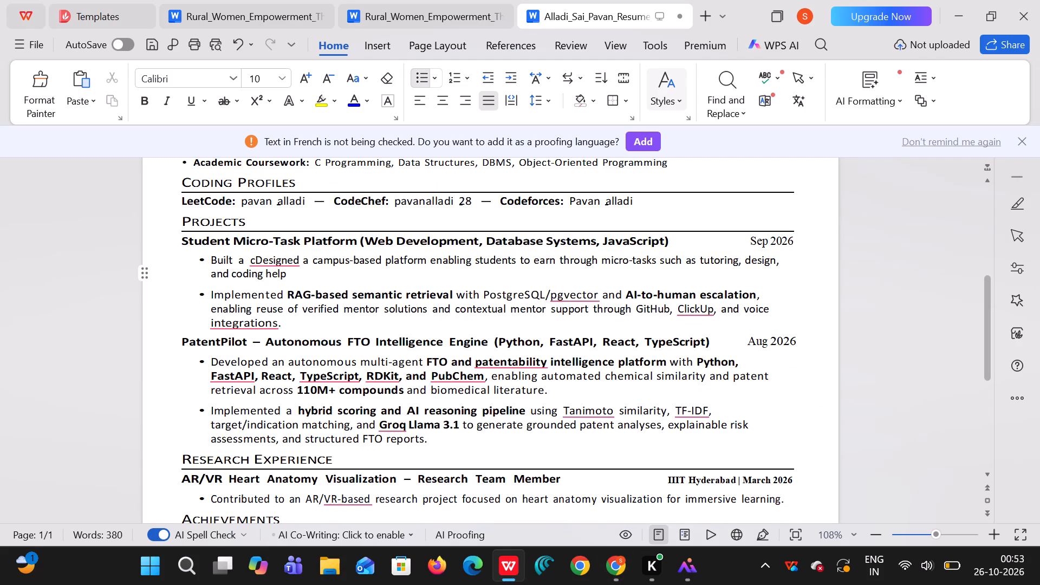
Delete the leftover "Built a c" before "Designed" in the first project bullet.
click(253, 263)
key(BackSpace)
key(BackSpace)
key(BackSpace)
key(BackSpace)
key(BackSpace)
key(BackSpace)
key(BackSpace)
key(BackSpace)
key(BackSpace)
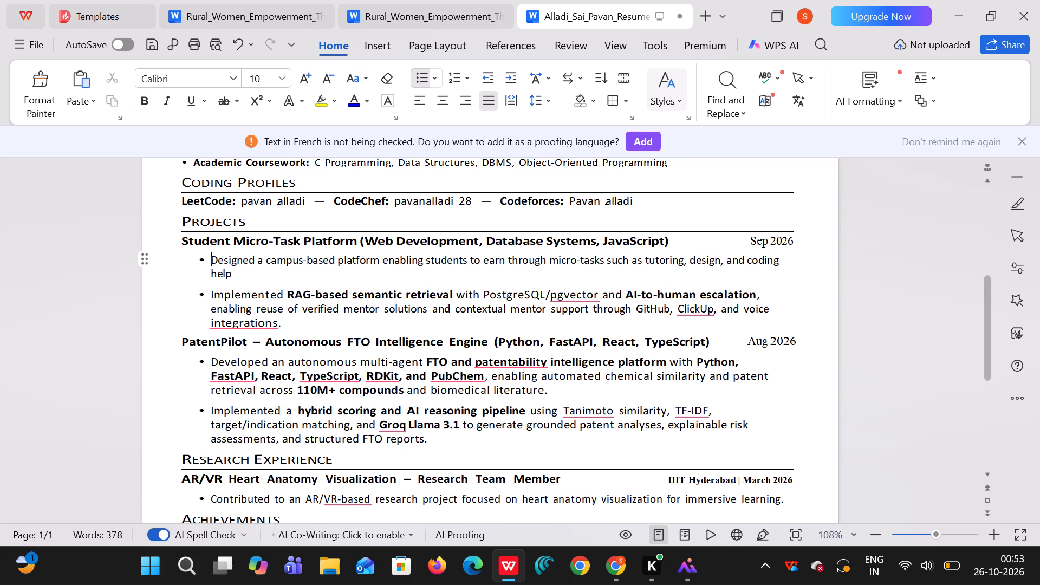
Add a period after "help" at the end of the first project bullet.
key(Down)
key(Right)
key(Right)
key(Right)
key(Right)
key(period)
Copy Overleaf's "Implemented a task-matching mechanism..." bullet over the RAG-based semantic retrieval text in the resume's second project bullet.
key(alt+Tab)
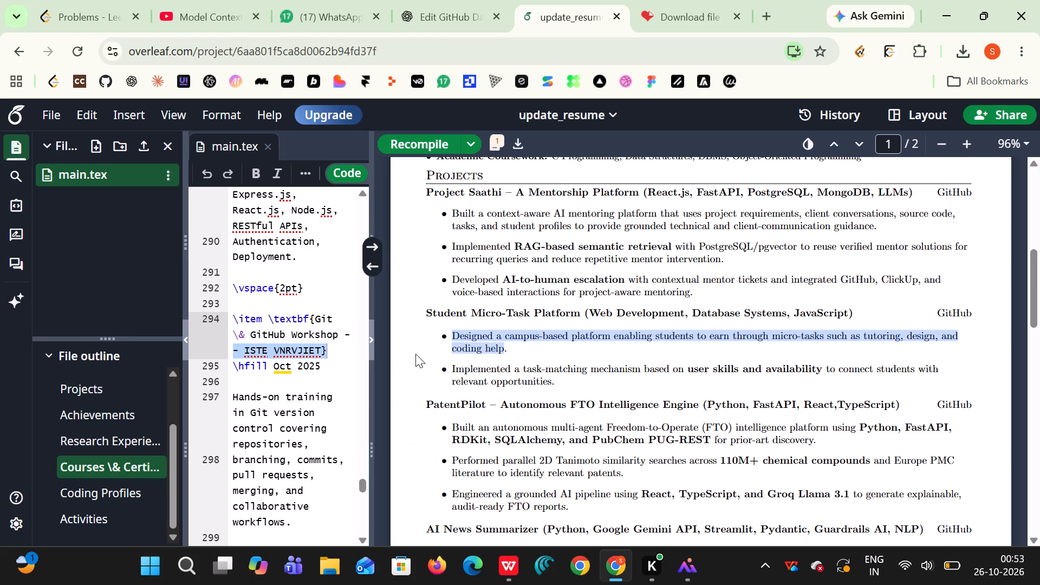
drag(452, 371, 535, 379)
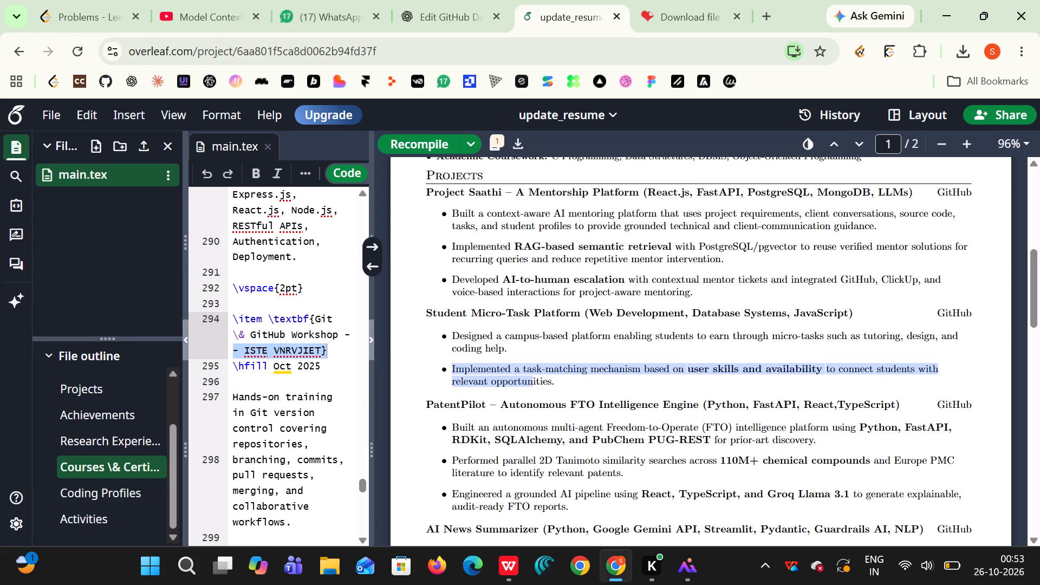
drag(535, 379, 560, 381)
key(ctrl+c)
key(alt+Tab)
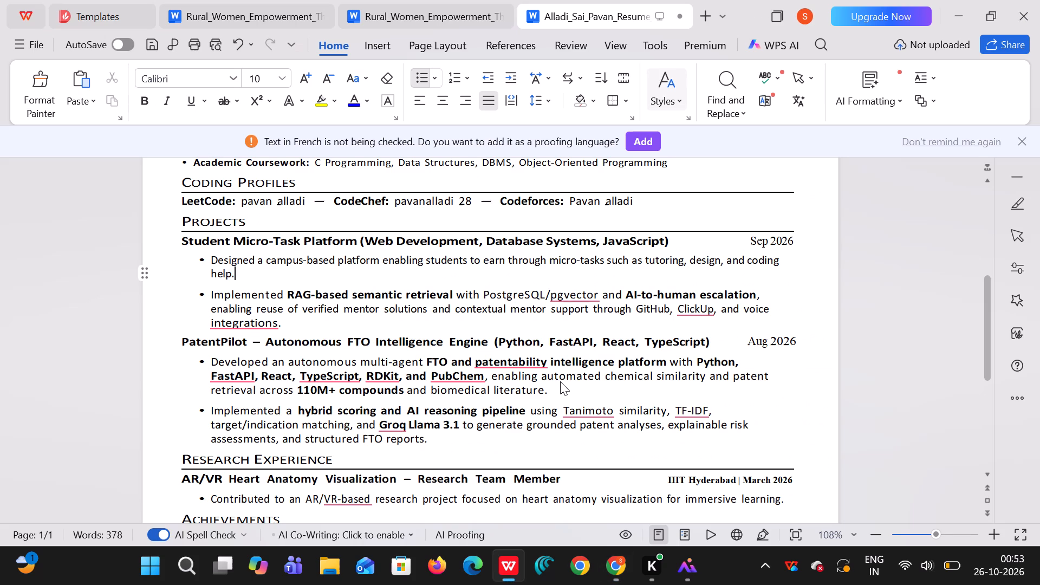
drag(278, 324, 285, 300)
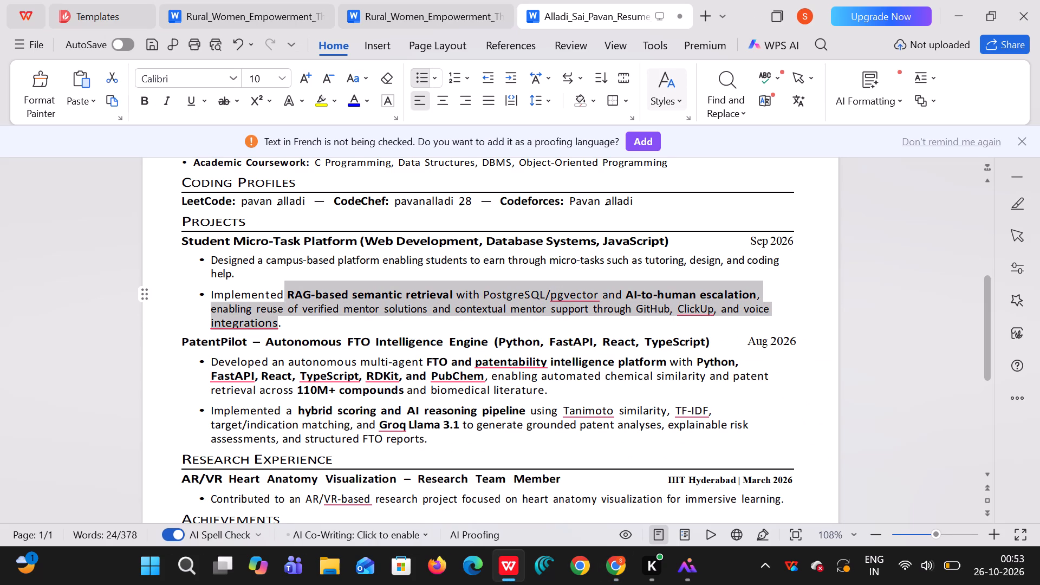
drag(285, 300, 285, 301)
key(ctrl+v)
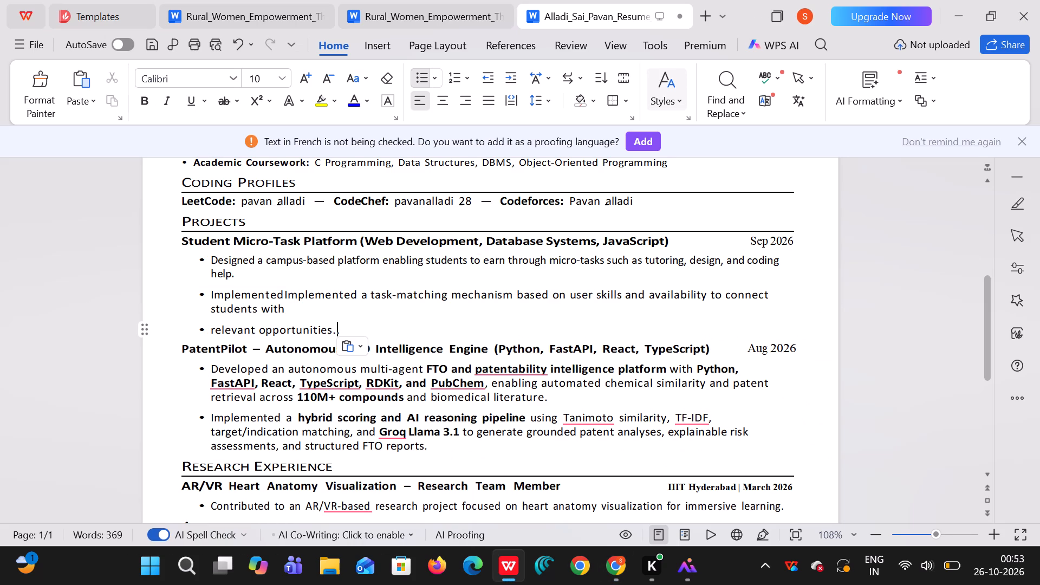
Delete the duplicated "Implemented" from the first project's task-matching bullet.
drag(361, 295, 288, 296)
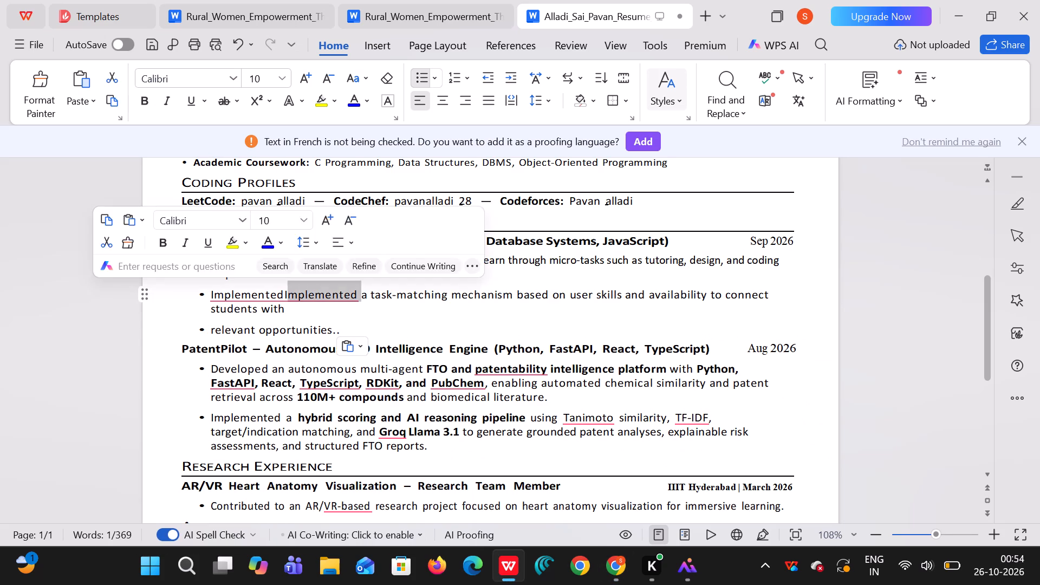
key(BackSpace)
key(BackSpace)
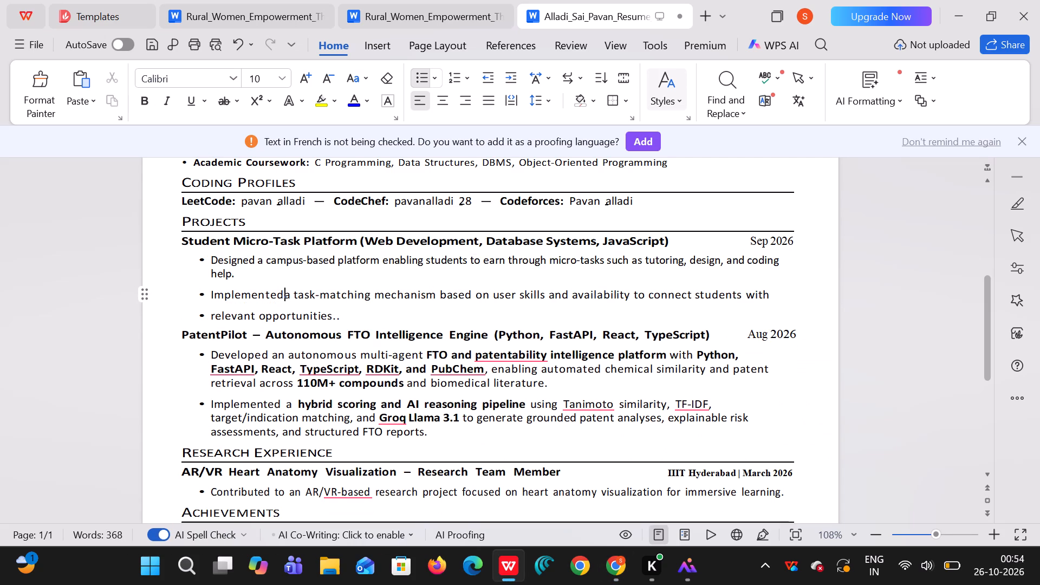
Remove the bullet from the "relevant opportunities" line and indent its text with two spaces.
click(209, 312)
key(BackSpace)
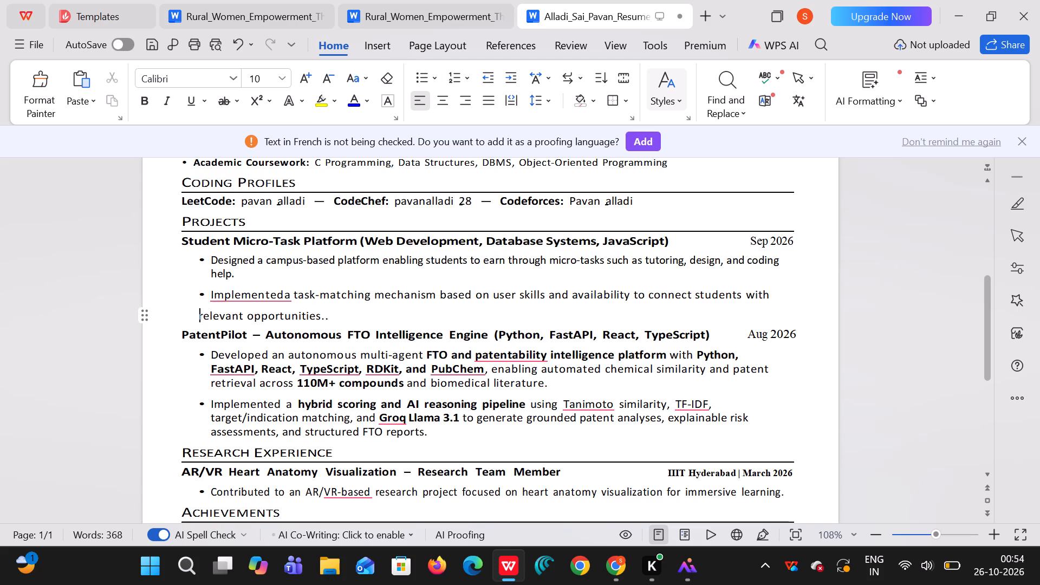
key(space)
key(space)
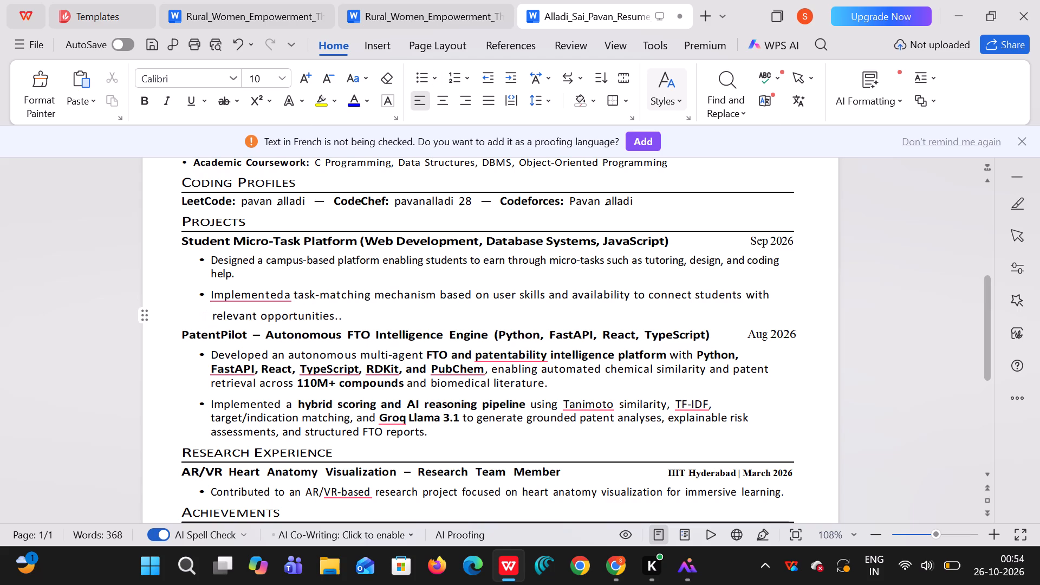
Delete the extra period after "relevant opportunities".
click(350, 317)
key(BackSpace)
Copy Overleaf's "AI News Summarizer (Python, Google Gemini API, Streamlit, Pydantic, Guardrails AI, NLP)" heading over the PatentPilot heading text in the resume, keeping its date.
key(alt+Tab)
scroll(620, 324, down, 1)
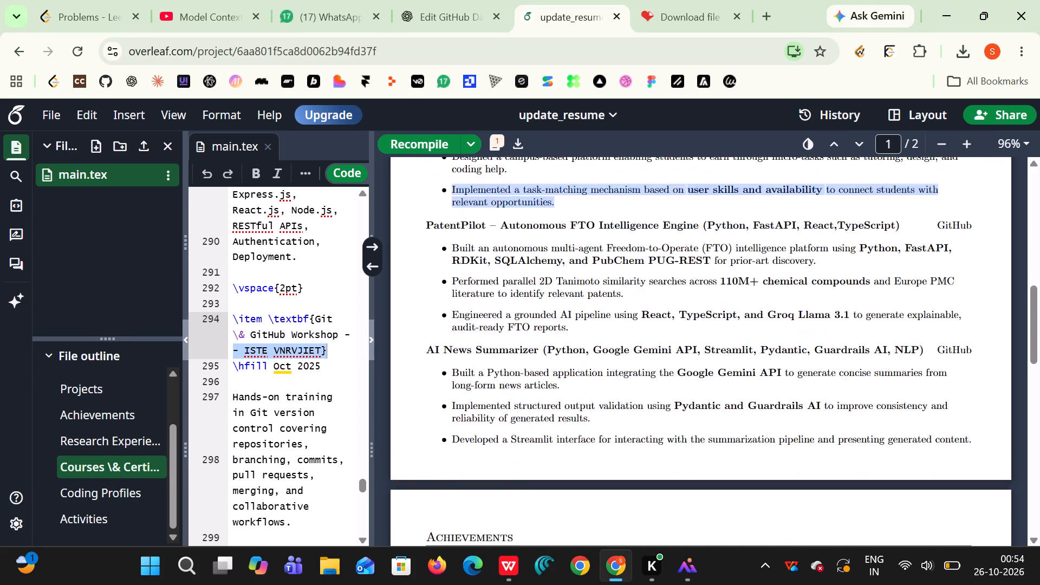
scroll(620, 324, down, 2)
key(alt+Tab)
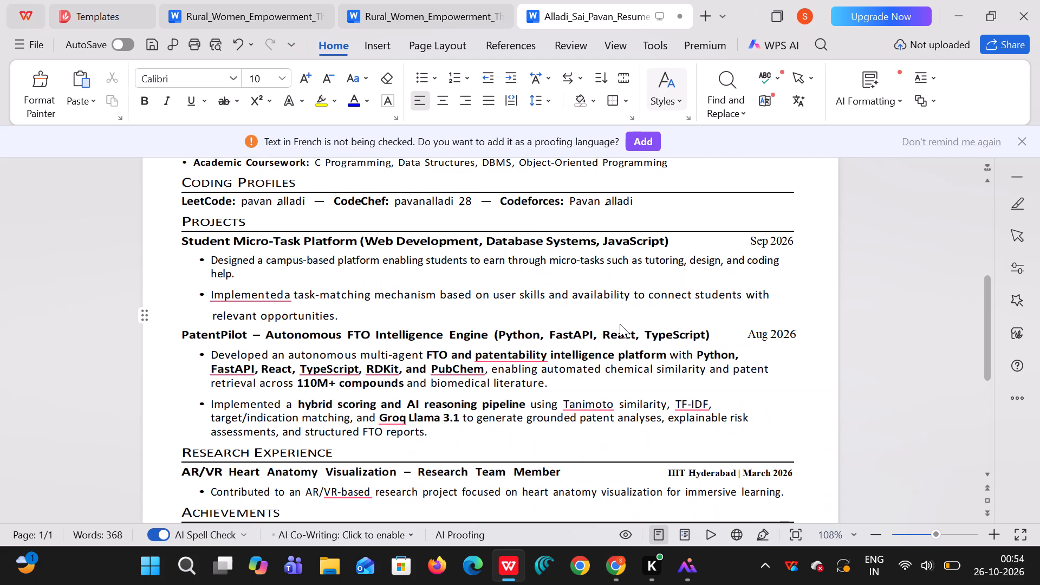
key(alt+Tab)
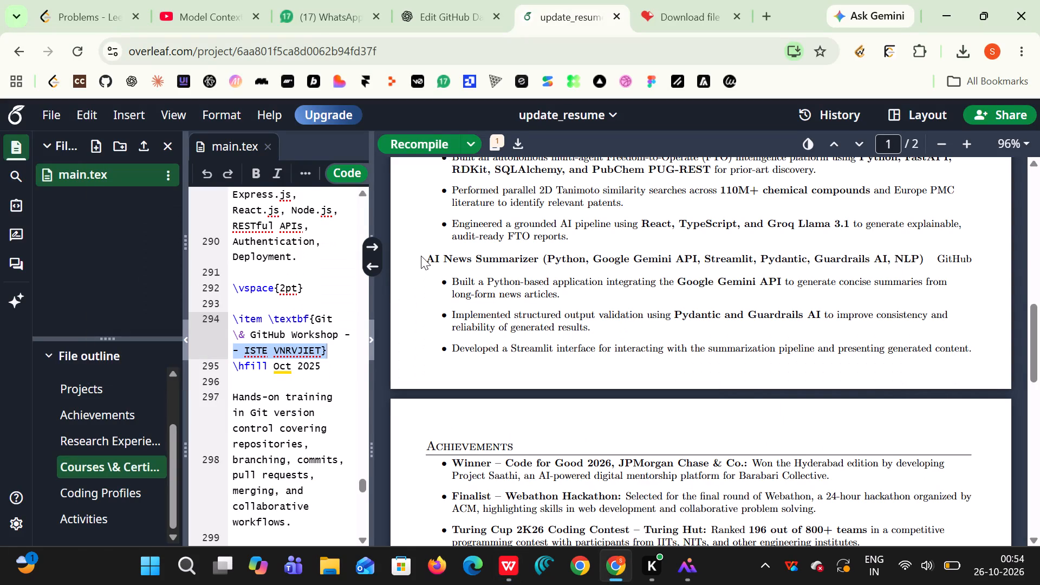
drag(421, 256, 921, 261)
drag(921, 261, 428, 261)
key(ctrl+c)
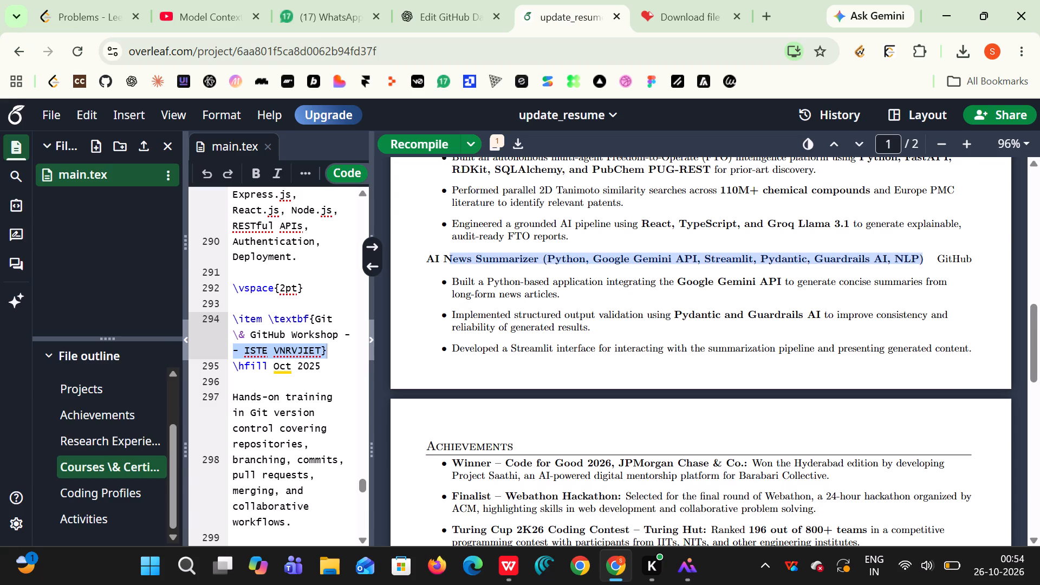
key(alt+Tab)
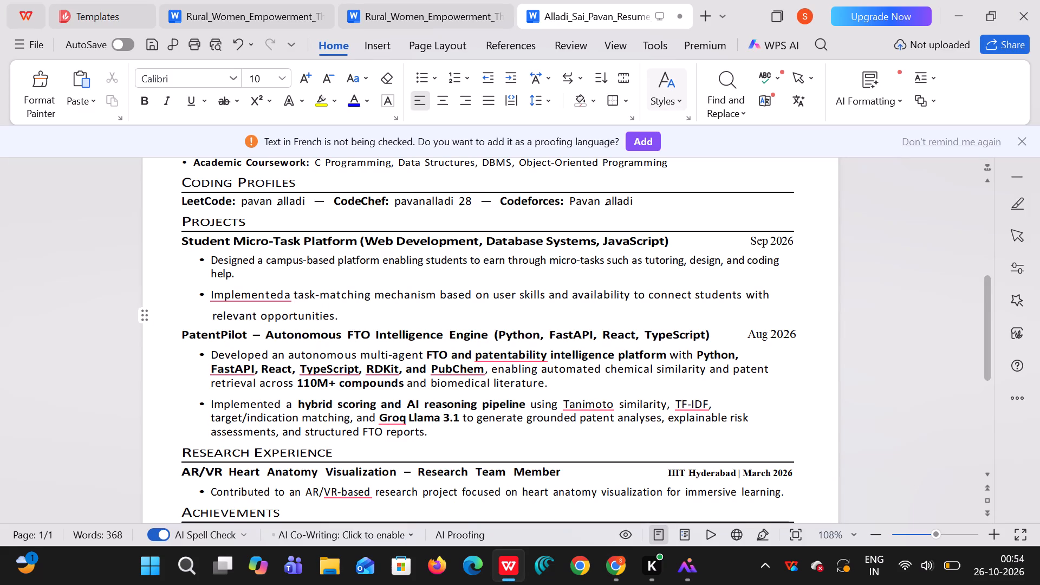
drag(730, 331, 254, 338)
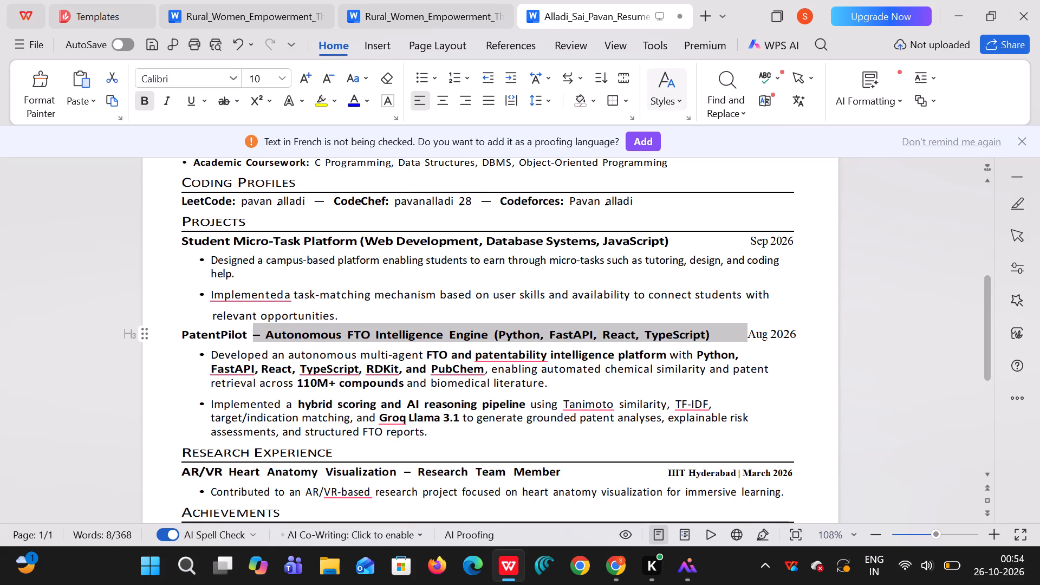
drag(254, 338, 214, 335)
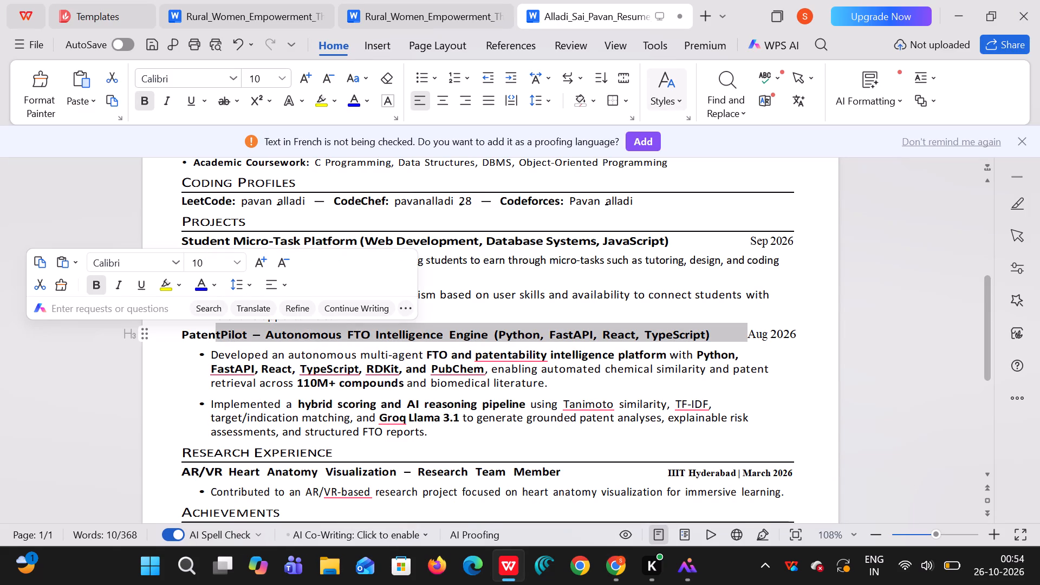
key(ctrl+v)
Delete the leftover "Paten" before "AI News Summarizer" in the second project heading.
click(214, 335)
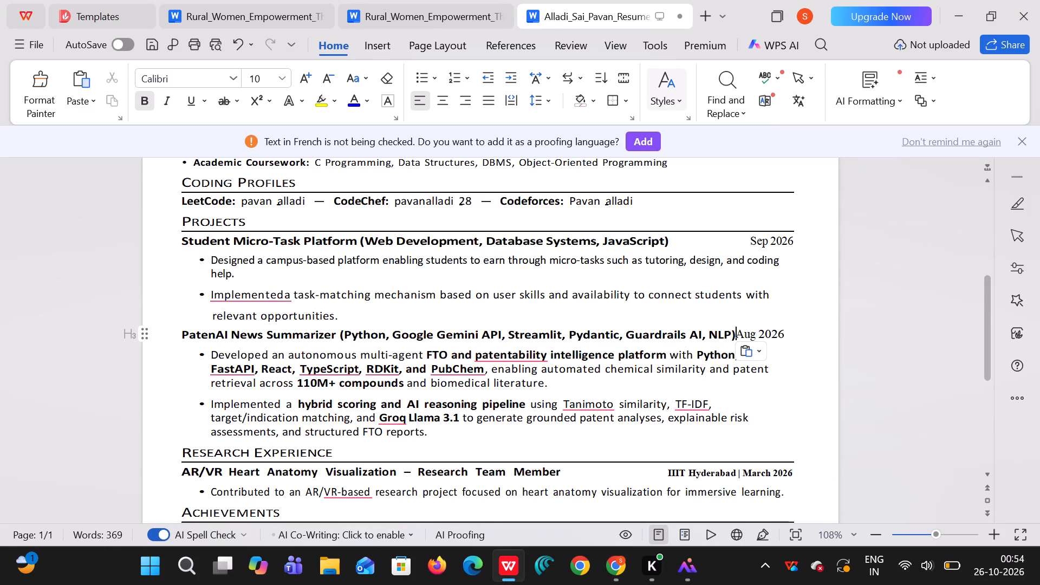
key(BackSpace)
key(BackSpace)
key(BackSpace)
key(BackSpace)
key(BackSpace)
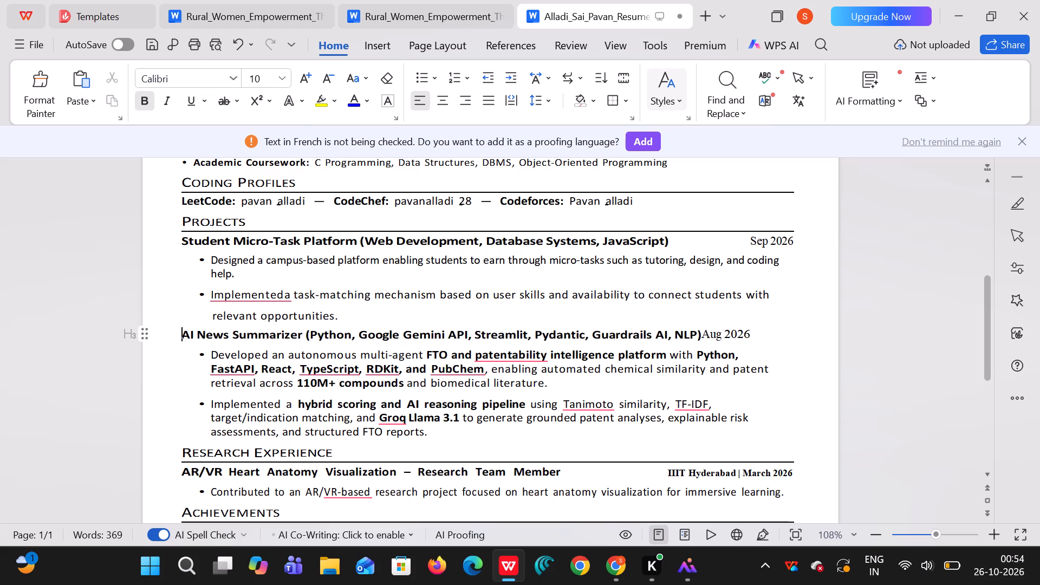
Copy Overleaf's "Built a Python-based application..." bullet and select the second project's first bullet text after "Developed a" in the resume.
key(alt+Tab)
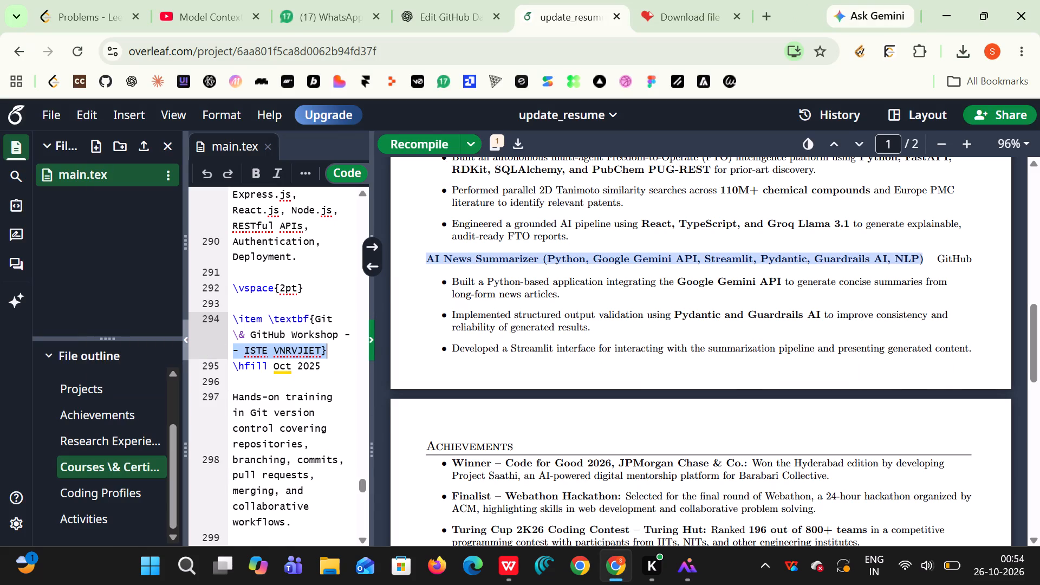
drag(453, 281, 566, 295)
key(ctrl+c)
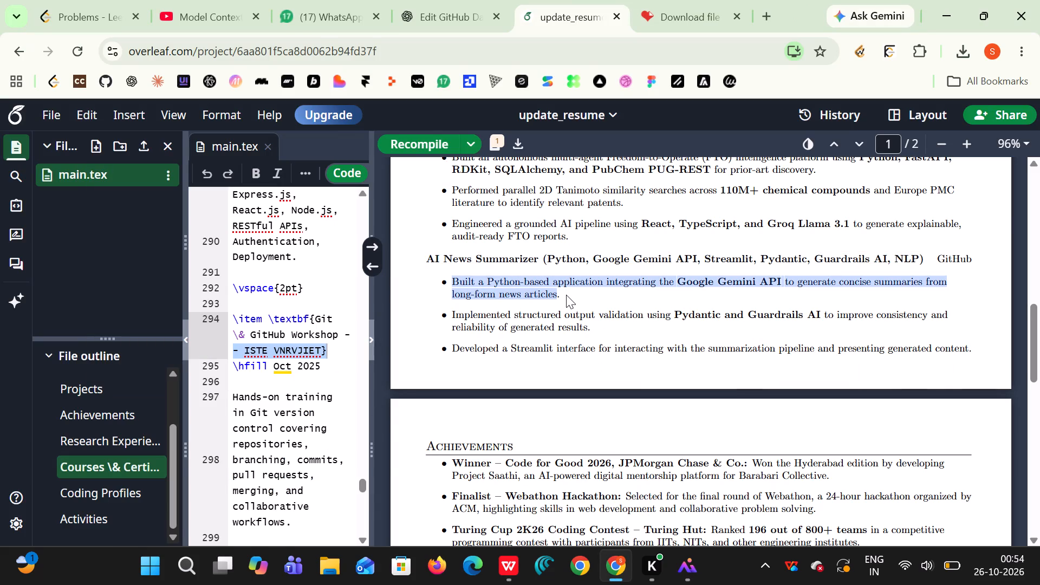
key(alt+Tab)
drag(556, 381, 275, 355)
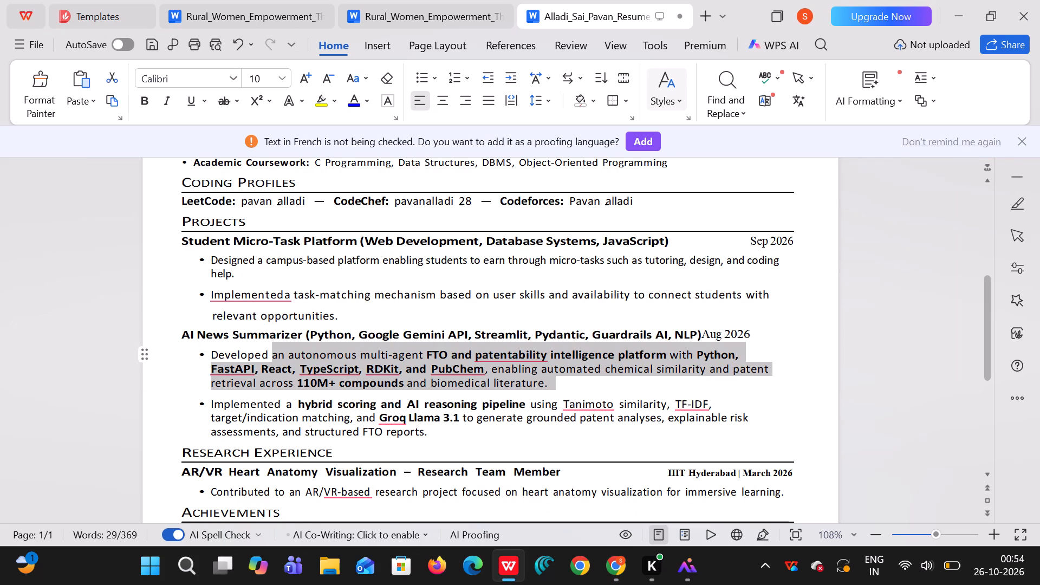
drag(275, 355, 278, 356)
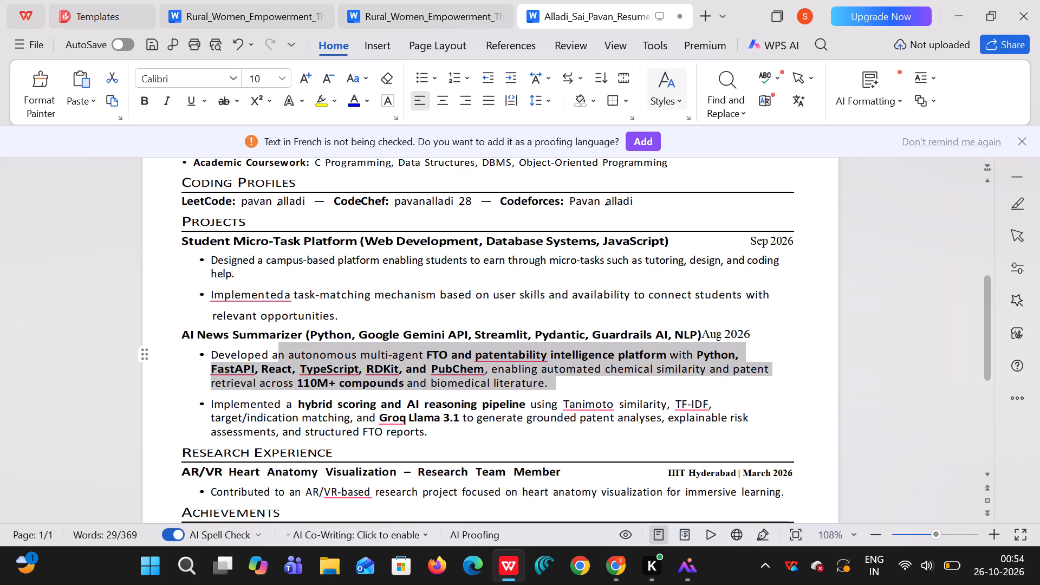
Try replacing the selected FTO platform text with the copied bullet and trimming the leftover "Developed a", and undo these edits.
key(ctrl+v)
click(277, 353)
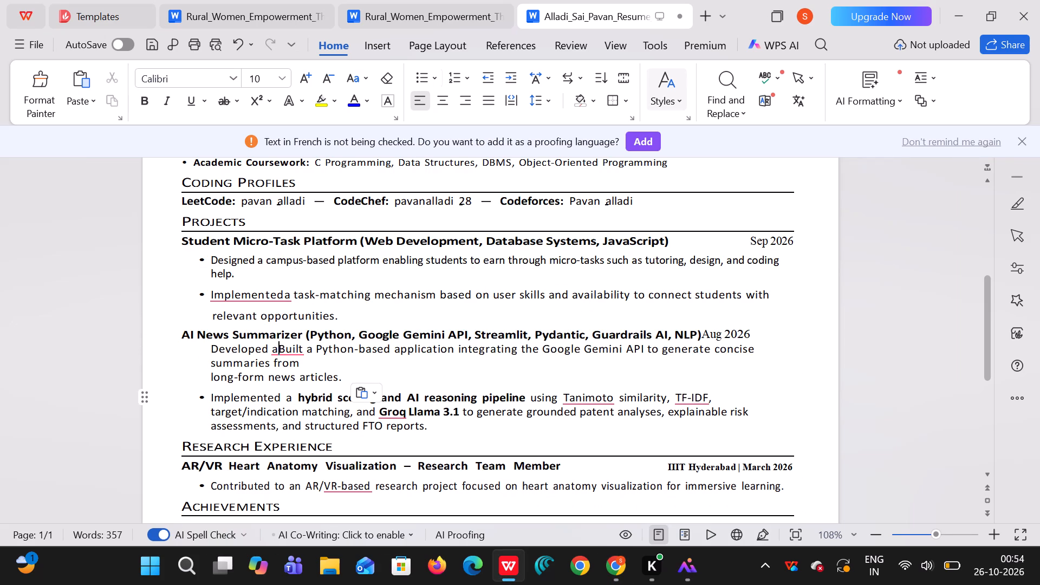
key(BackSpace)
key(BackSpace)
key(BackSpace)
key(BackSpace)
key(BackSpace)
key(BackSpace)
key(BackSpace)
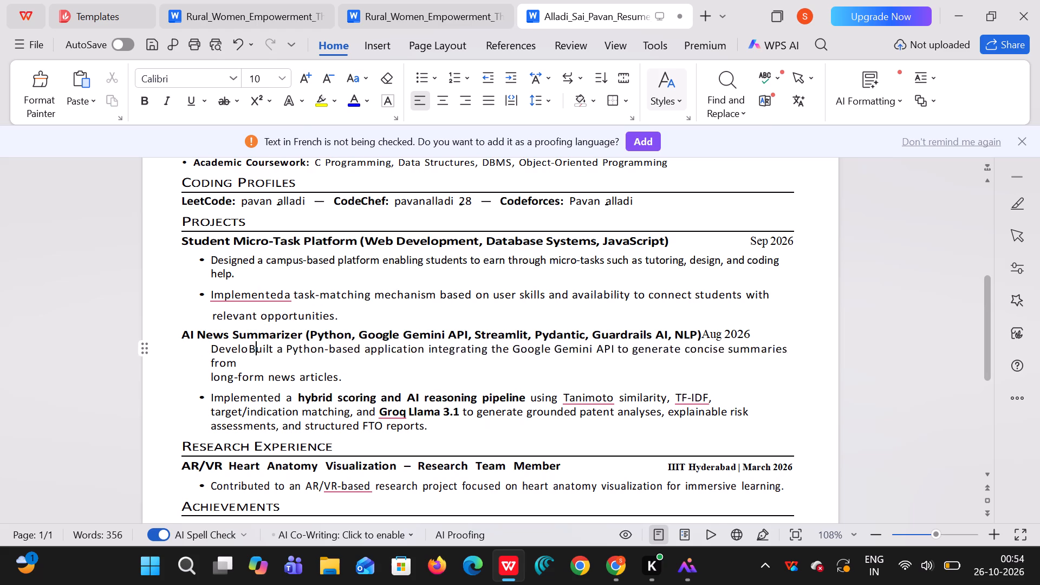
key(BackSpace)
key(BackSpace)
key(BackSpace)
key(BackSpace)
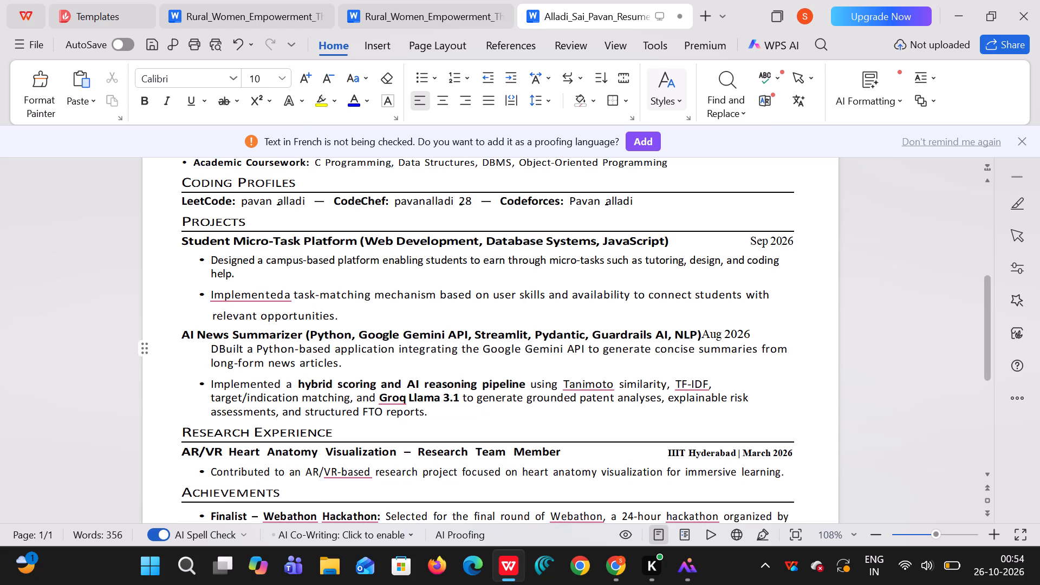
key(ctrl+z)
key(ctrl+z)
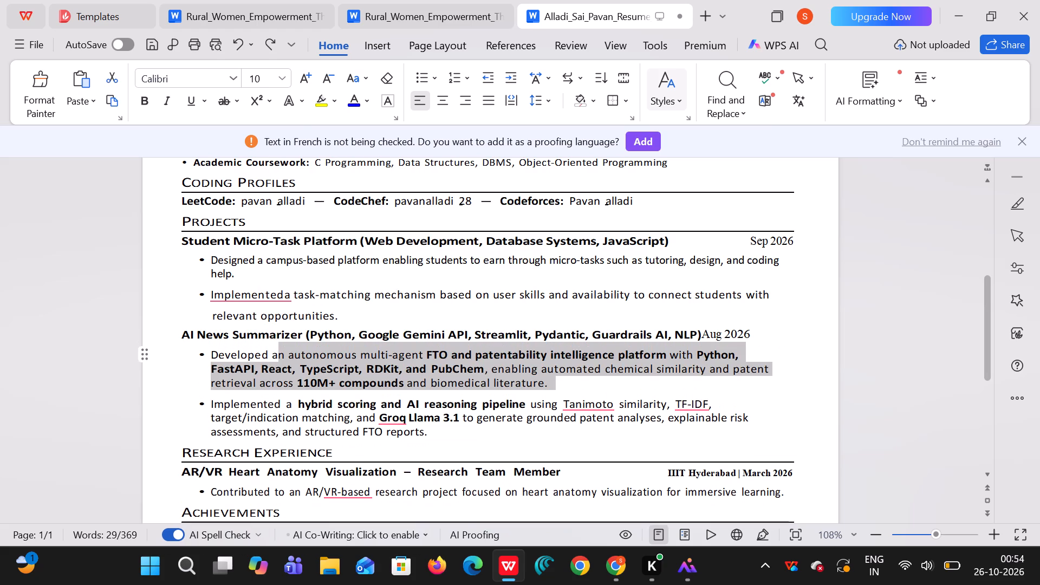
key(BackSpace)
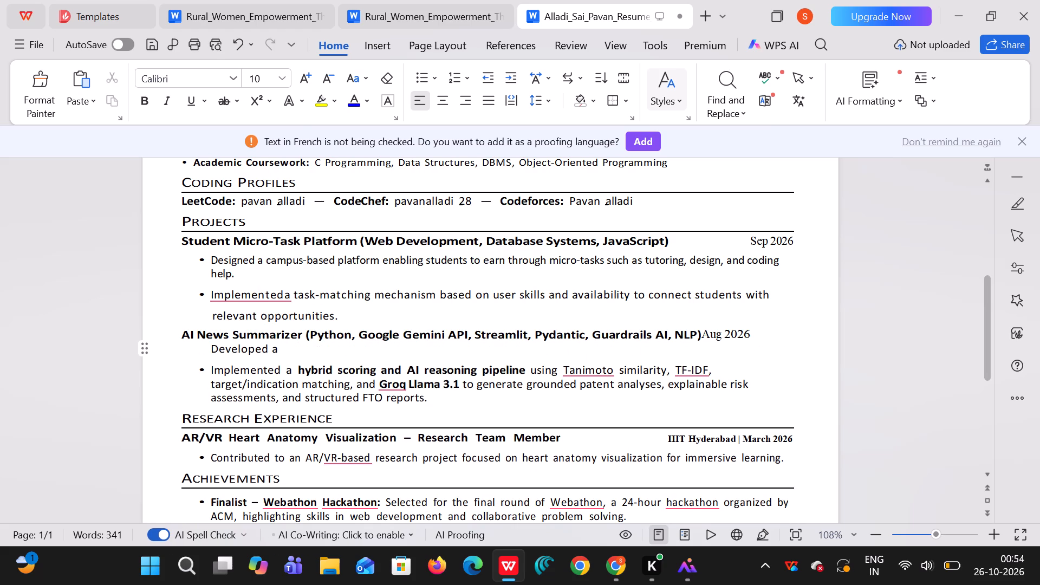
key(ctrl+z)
Paste the Python-based application bullet over the selected FTO platform text and delete the leftover "Developed a" before "Built".
key(ctrl+v)
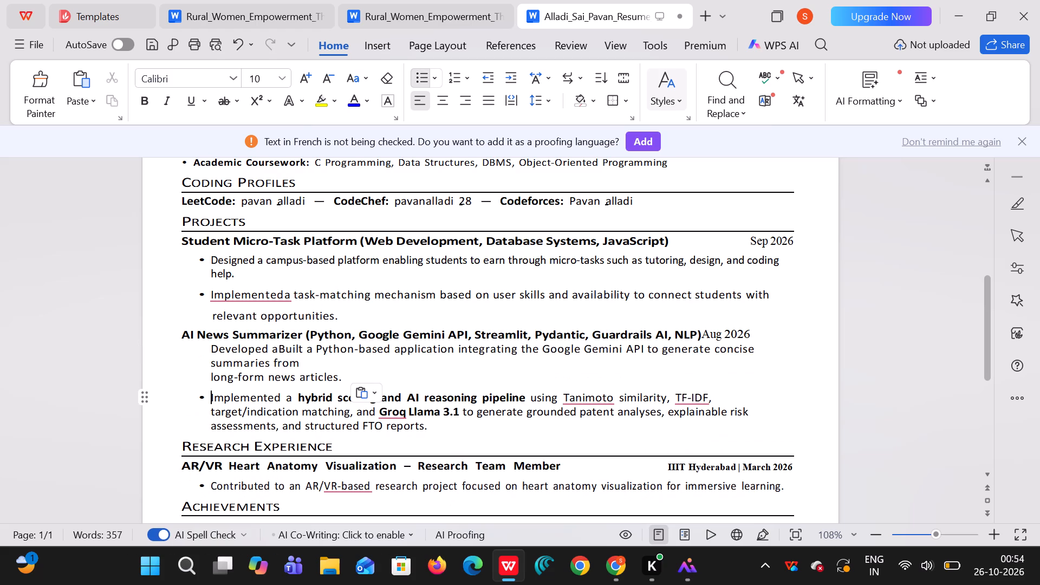
click(277, 353)
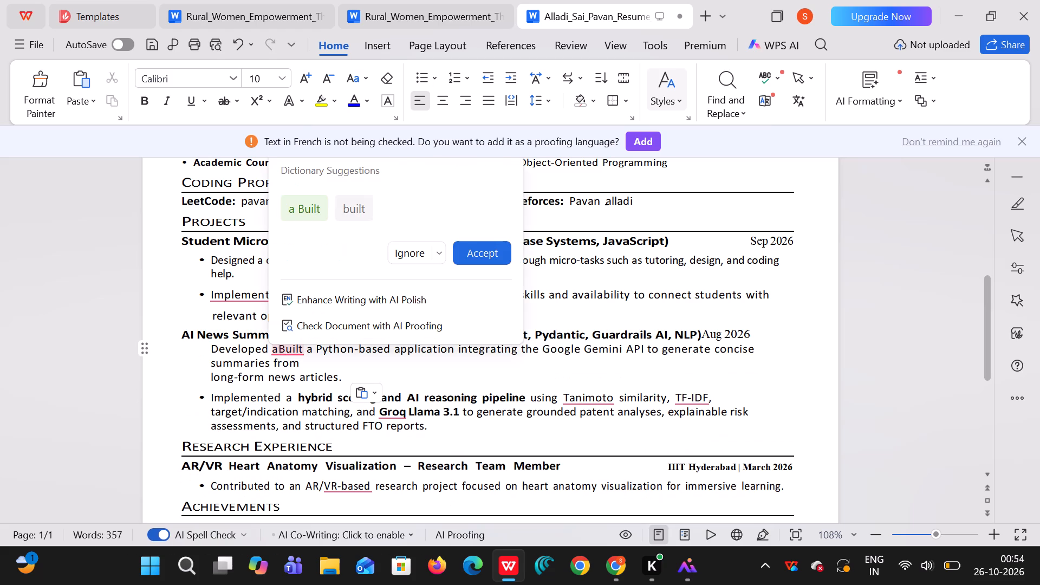
key(BackSpace)
key(BackSpace)
key(BackSpace)
key(BackSpace)
key(BackSpace)
key(BackSpace)
key(BackSpace)
key(BackSpace)
key(BackSpace)
key(BackSpace)
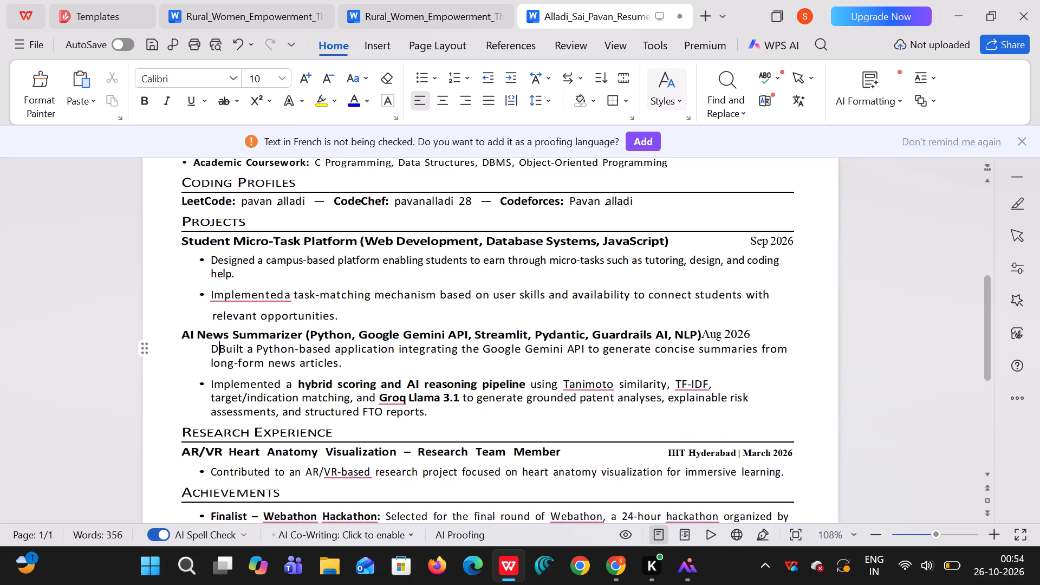
key(BackSpace)
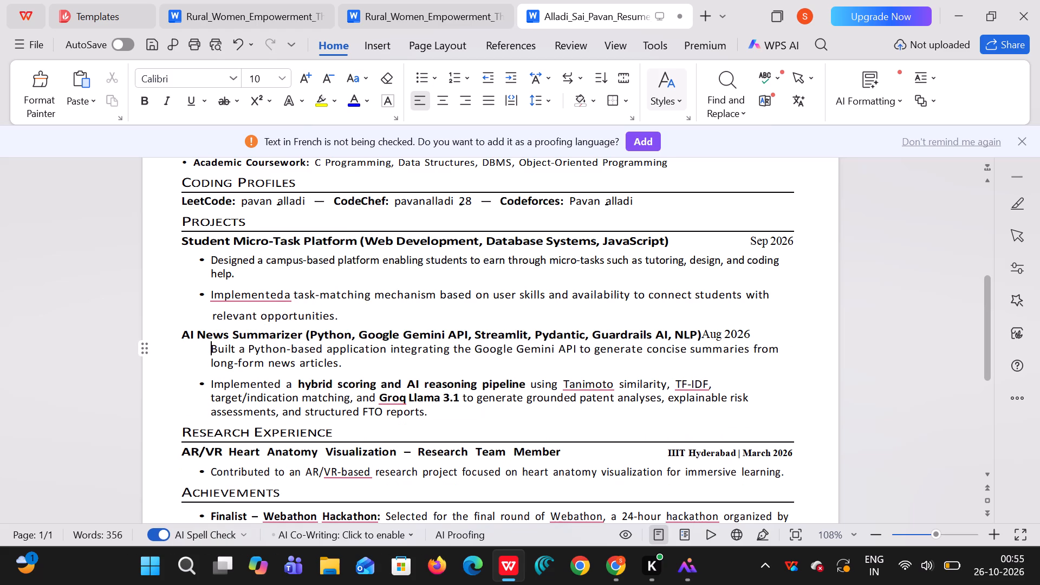
Copy Overleaf's "Implemented structured output validation..." bullet over the hybrid scoring text after "Implemented" in the second project's last bullet.
key(alt+Tab)
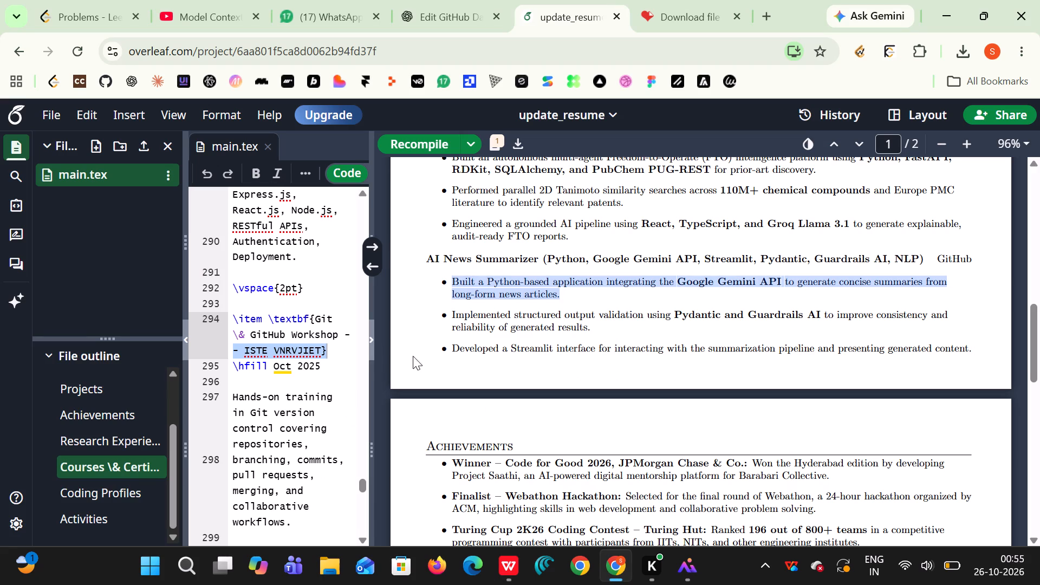
drag(452, 313, 600, 322)
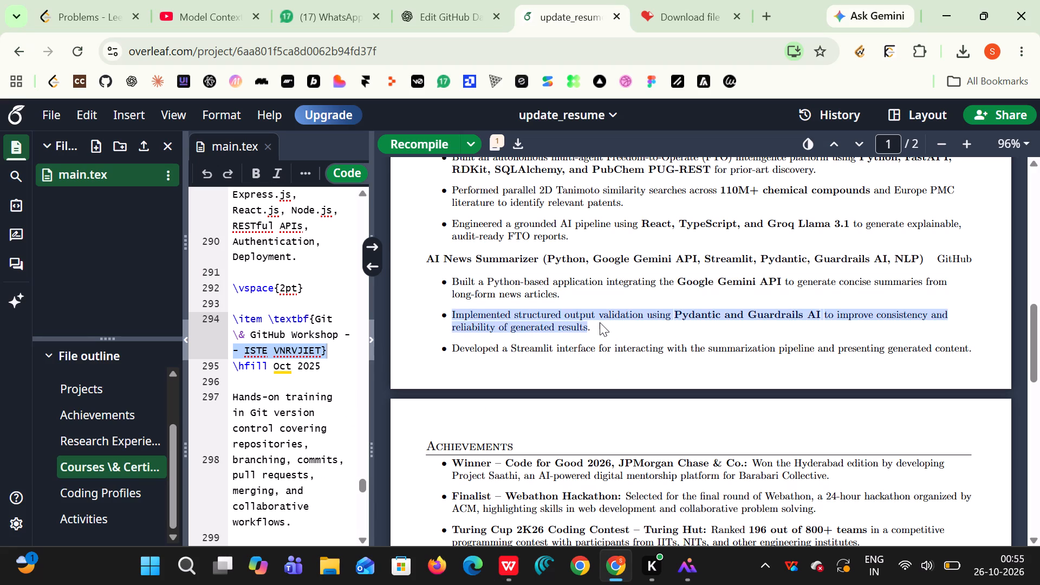
key(ctrl+c)
key(alt+Tab)
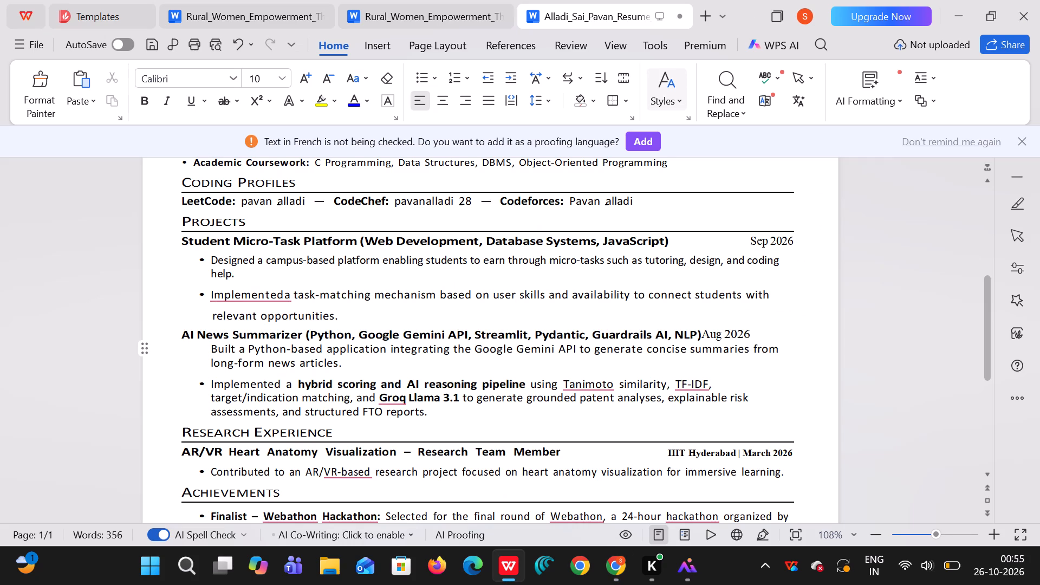
drag(440, 417, 278, 388)
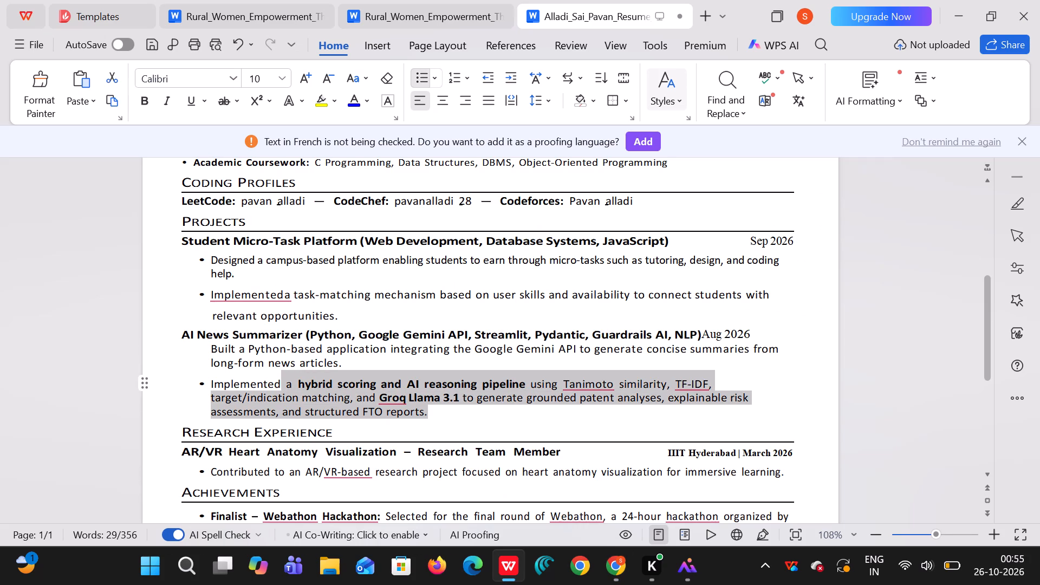
drag(278, 388, 281, 388)
key(ctrl+v)
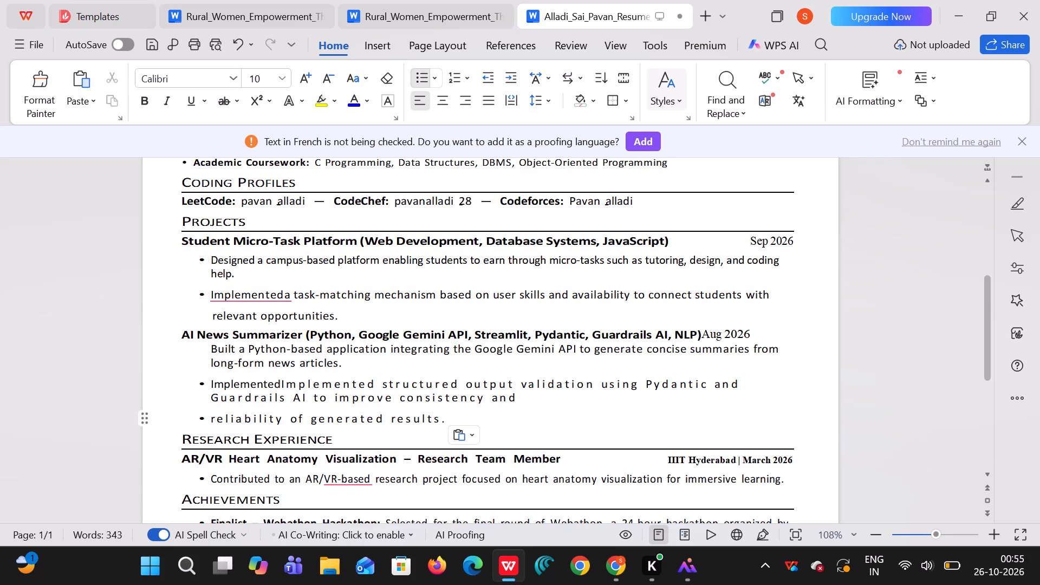
key(ctrl+z)
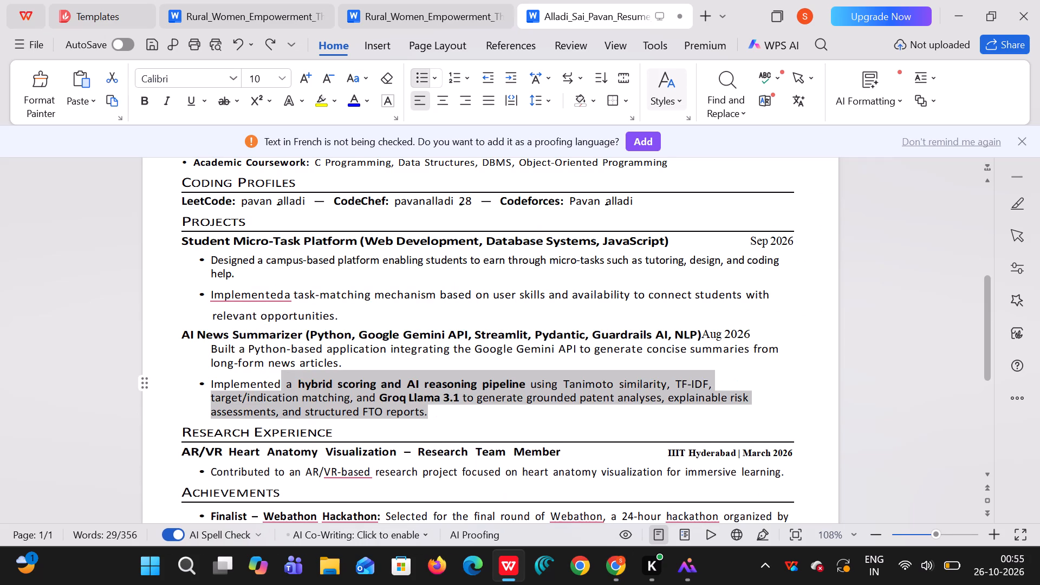
key(ctrl+v)
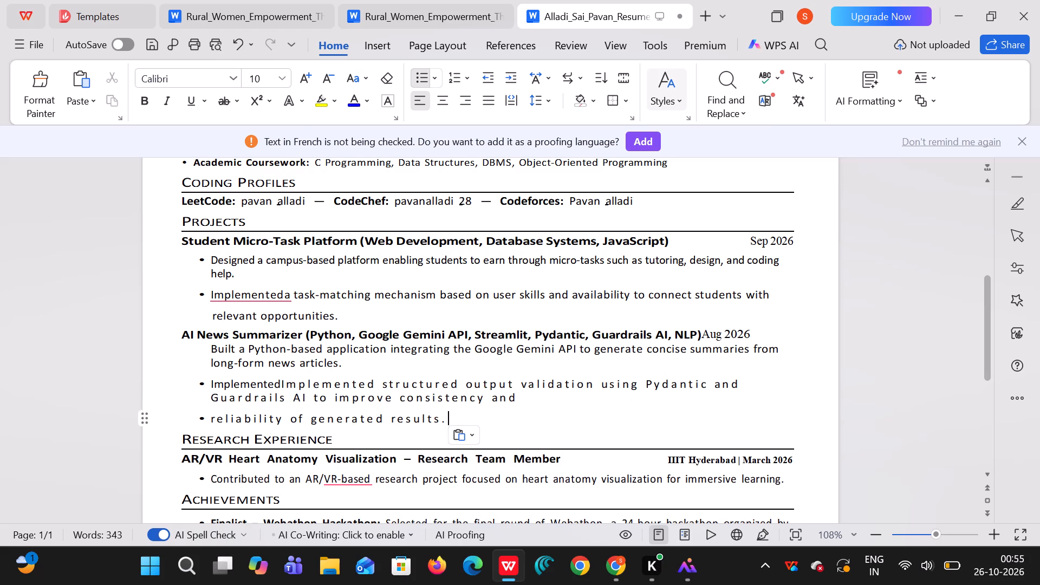
Delete the duplicated leading "Implemented" from the structured output validation bullet under AI News Summarizer.
click(281, 388)
key(BackSpace)
key(BackSpace)
key(BackSpace)
key(BackSpace)
key(BackSpace)
key(BackSpace)
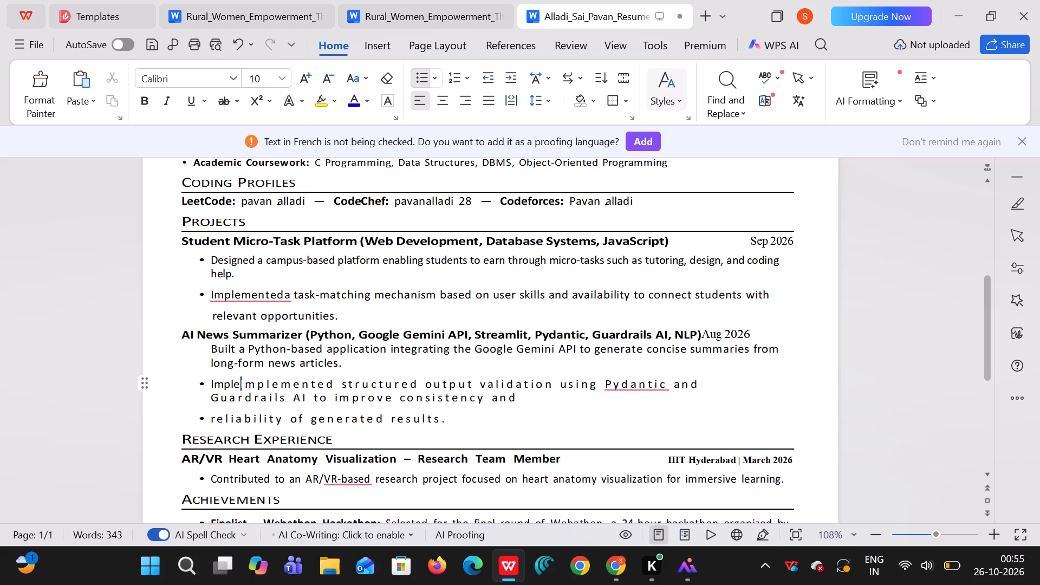
key(BackSpace)
key(BackSpace)
key(BackSpace)
key(BackSpace)
key(BackSpace)
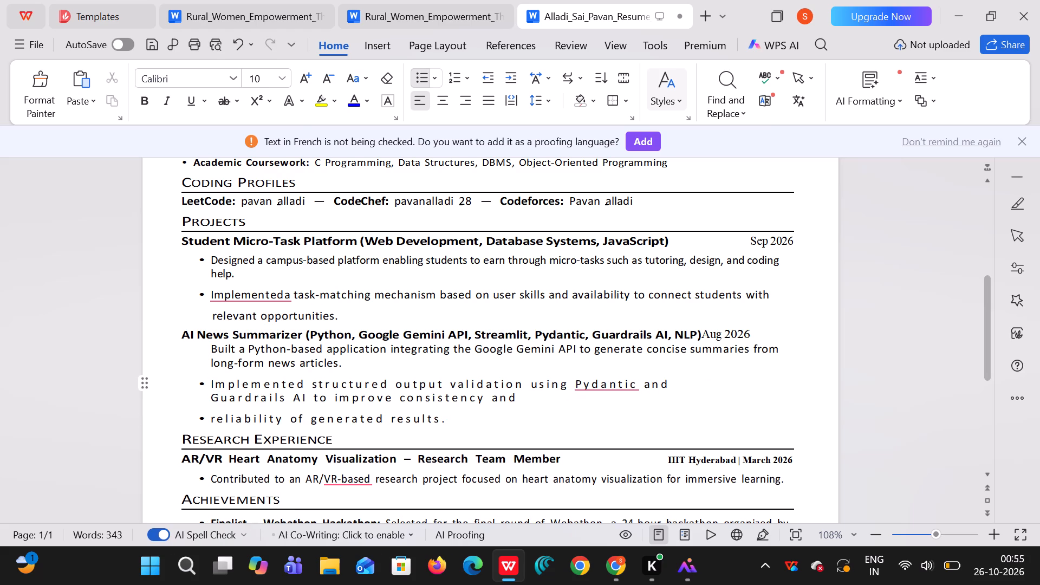
Join the broken lines of the "Implemented structured output validation" bullet, including "reliability of generated results.", into one continuous bullet.
click(206, 417)
key(BackSpace)
key(BackSpace)
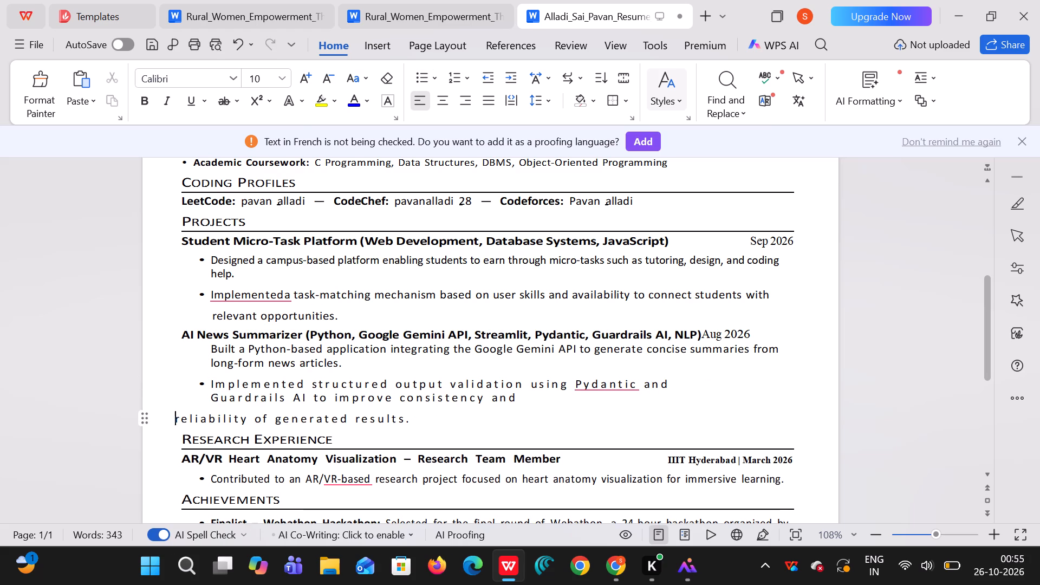
key(BackSpace)
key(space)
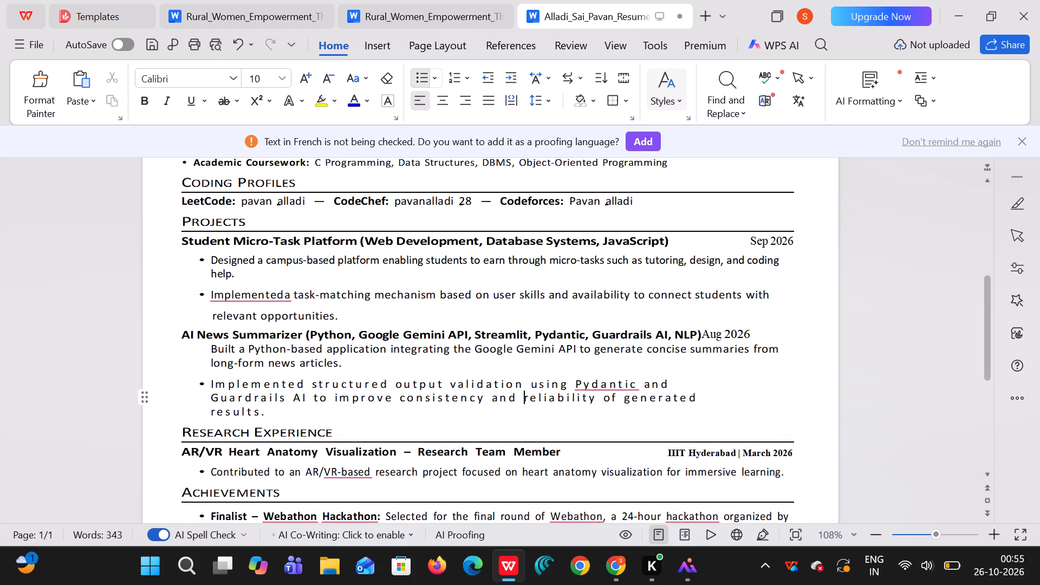
key(BackSpace)
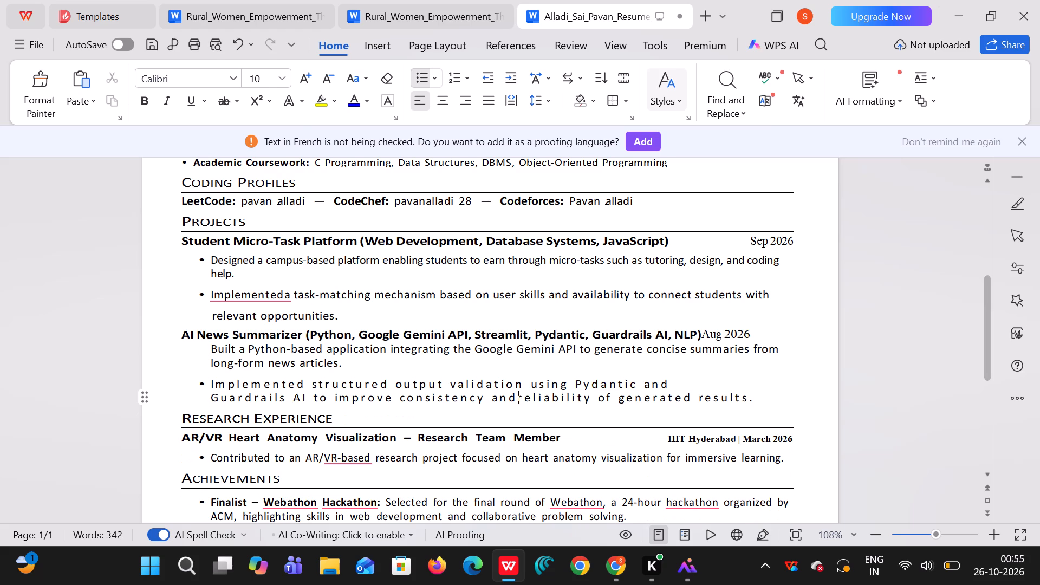
click(211, 398)
key(BackSpace)
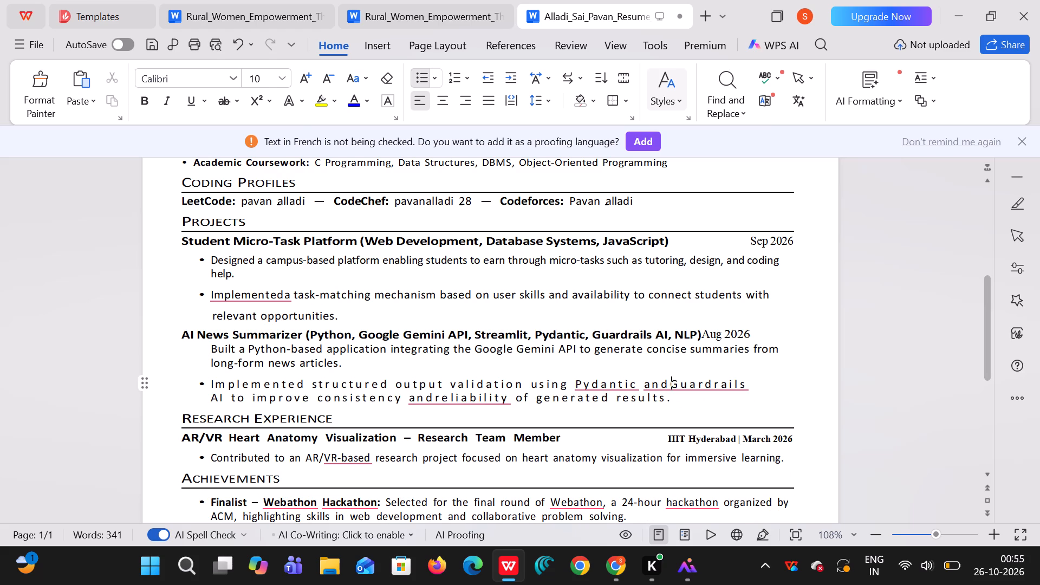
Copy the formatting of the first project's task-matching bullet onto the "Built a Python-based application" text with Format Painter.
drag(196, 294, 343, 316)
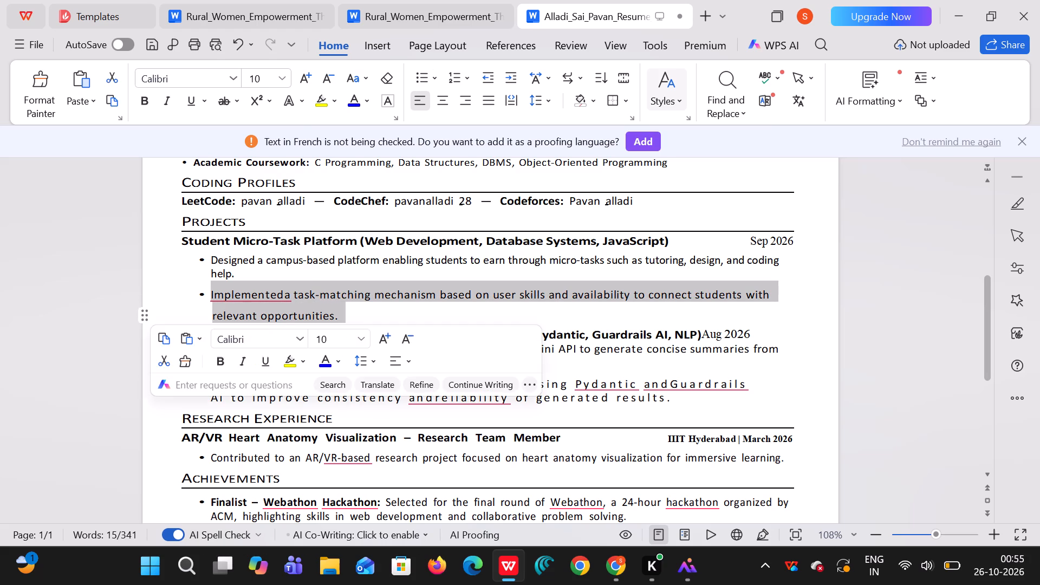
click(35, 74)
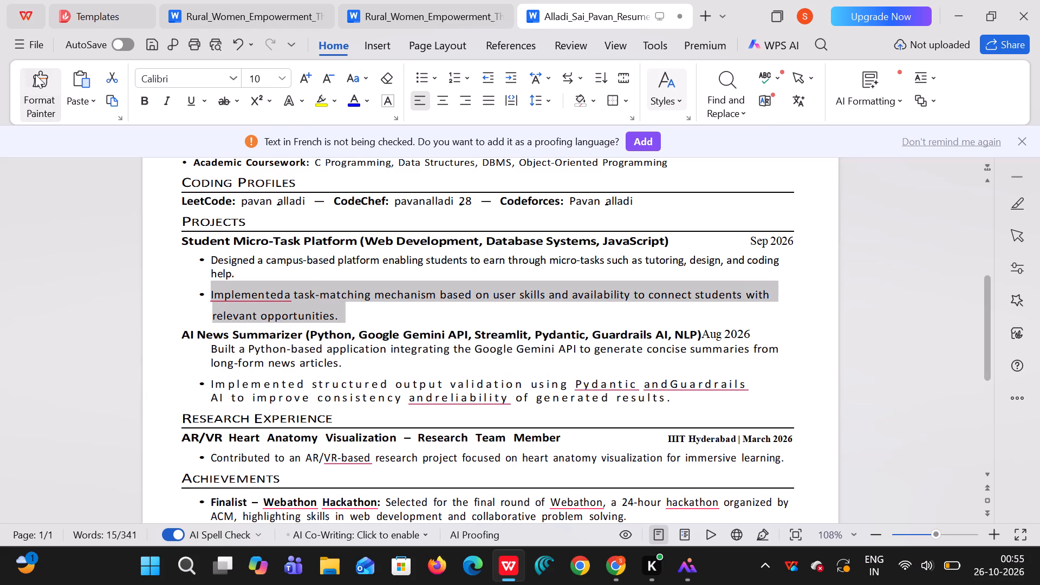
drag(211, 347, 338, 359)
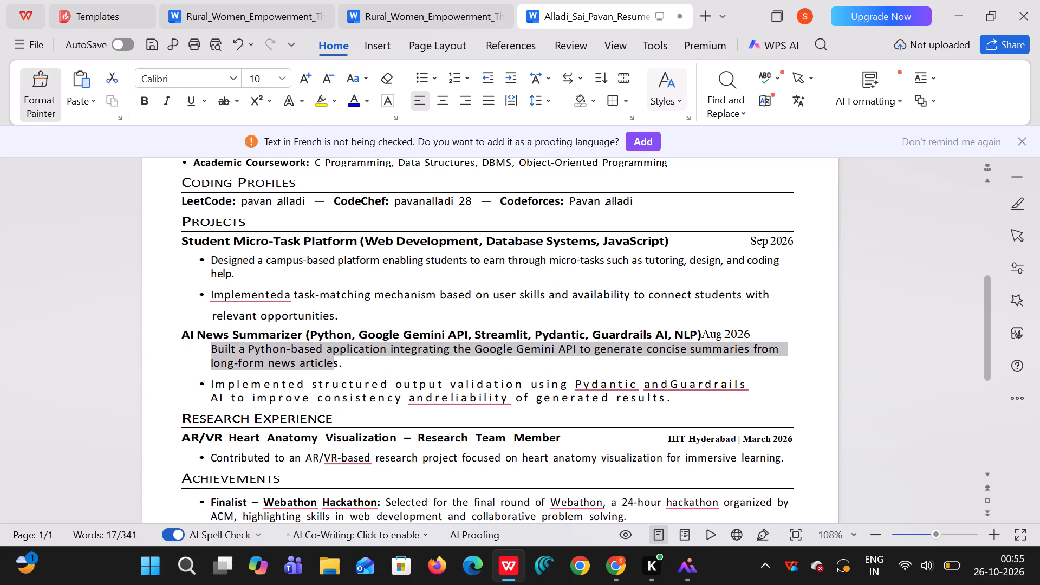
drag(338, 359, 351, 359)
click(351, 359)
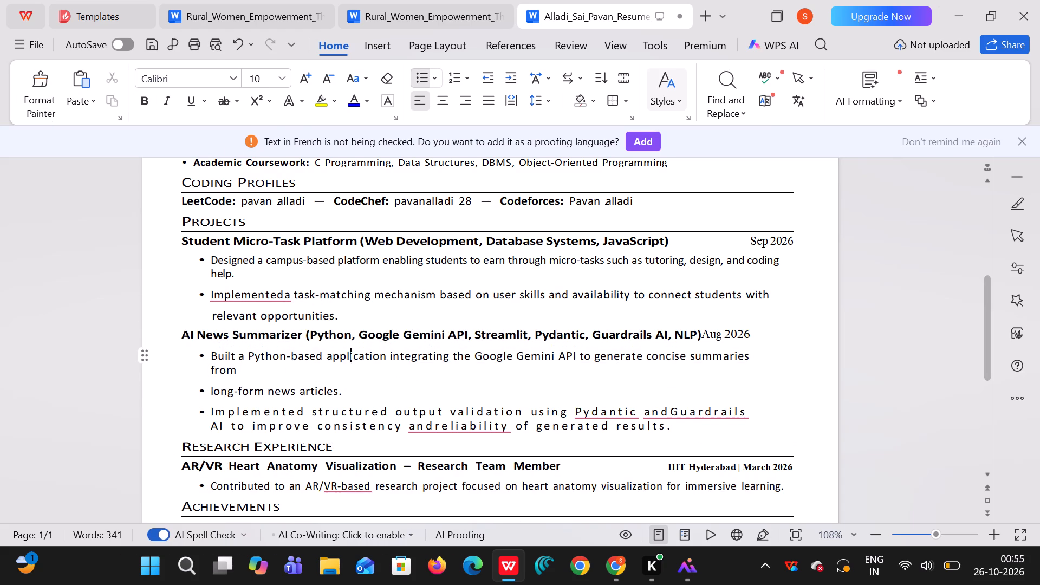
Merge the separate "long-form news articles." bullet into the Python-based application bullet, with a space after "from".
click(209, 400)
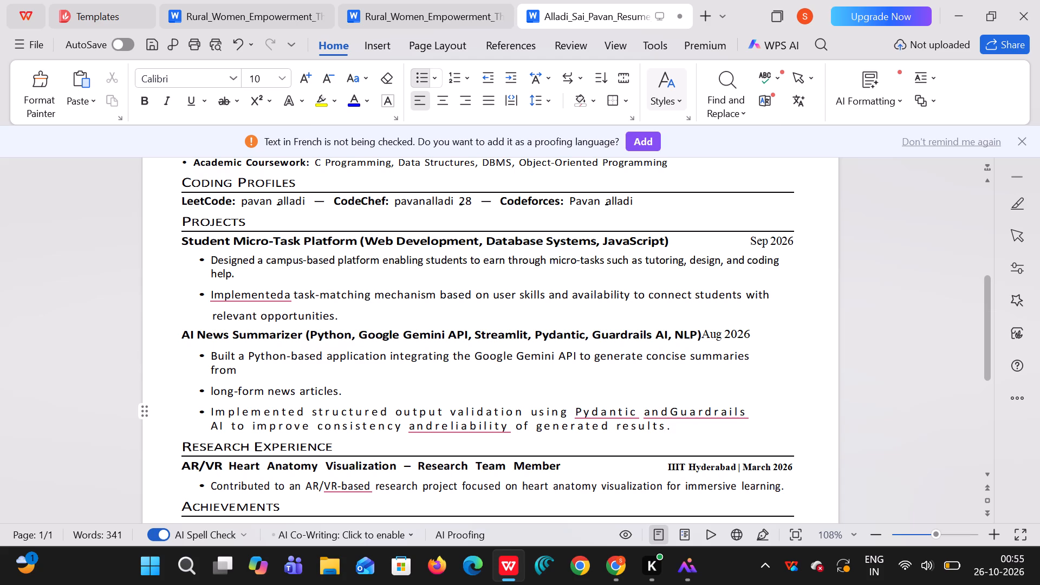
key(Up)
key(BackSpace)
key(BackSpace)
key(BackSpace)
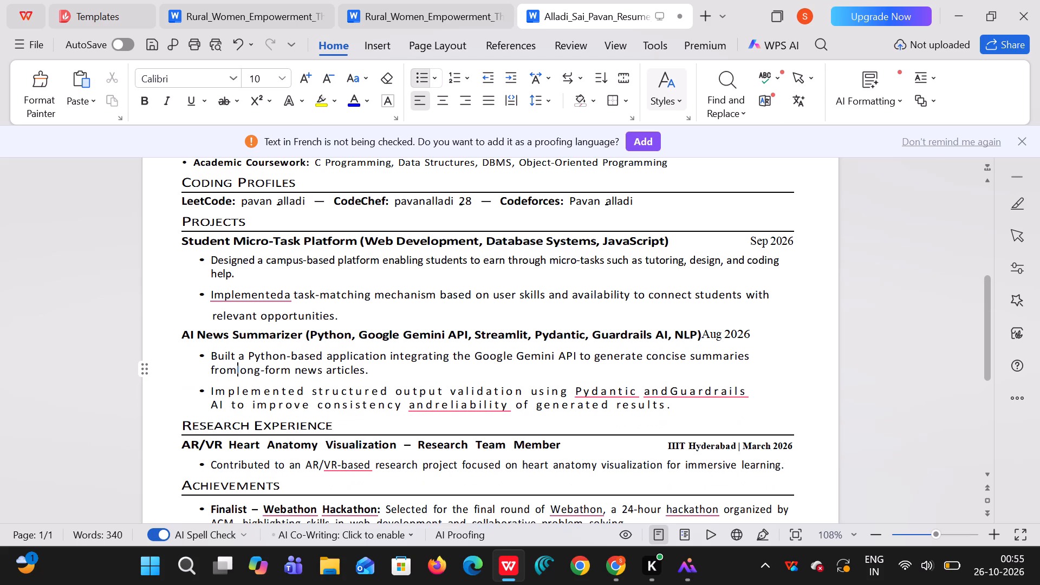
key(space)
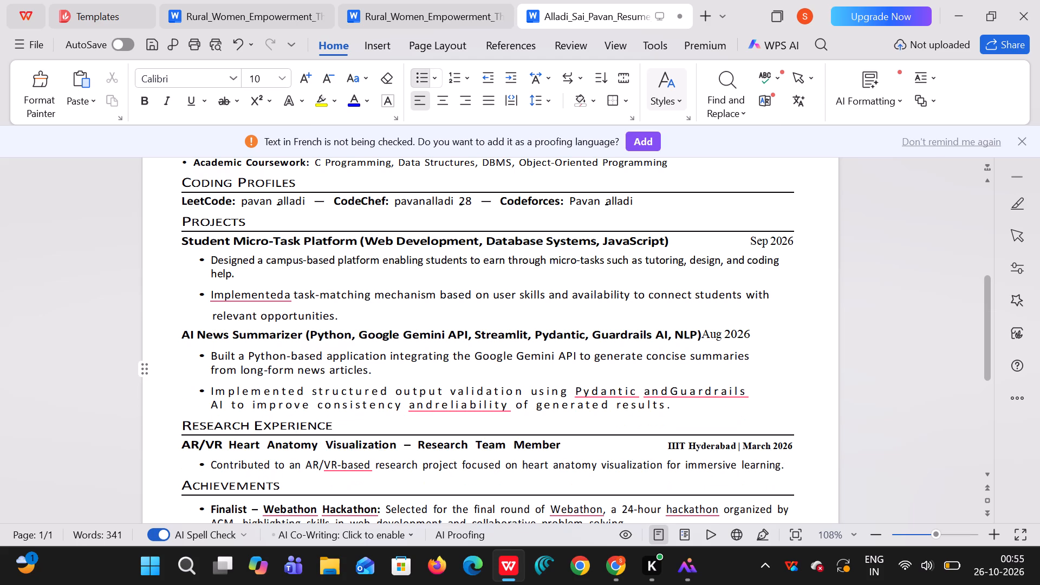
Apply the formatting of "form news articles" to the whole "Implemented structured output validation" bullet with Format Painter.
drag(376, 373, 312, 378)
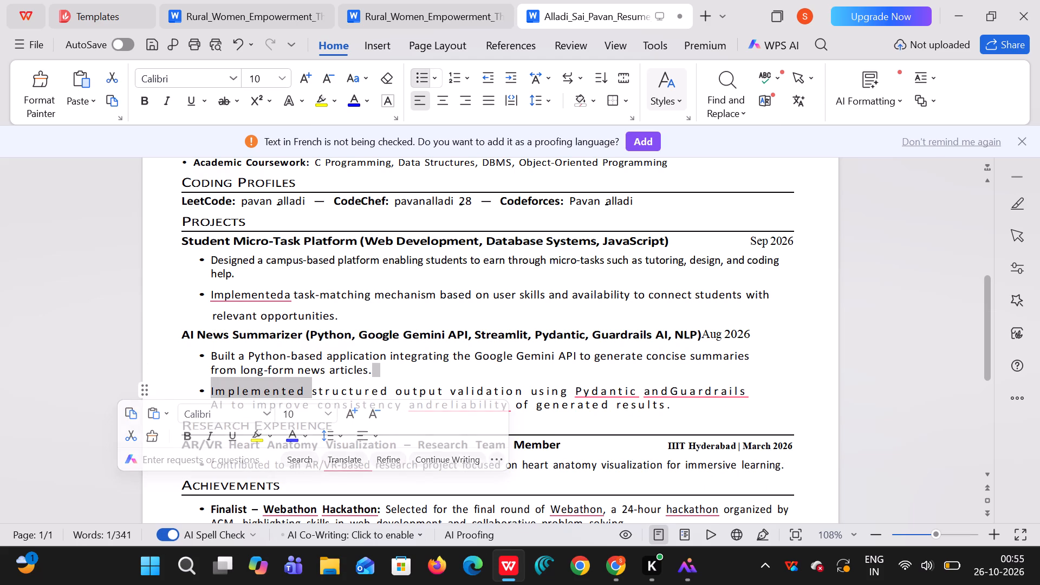
click(290, 370)
drag(290, 370, 366, 369)
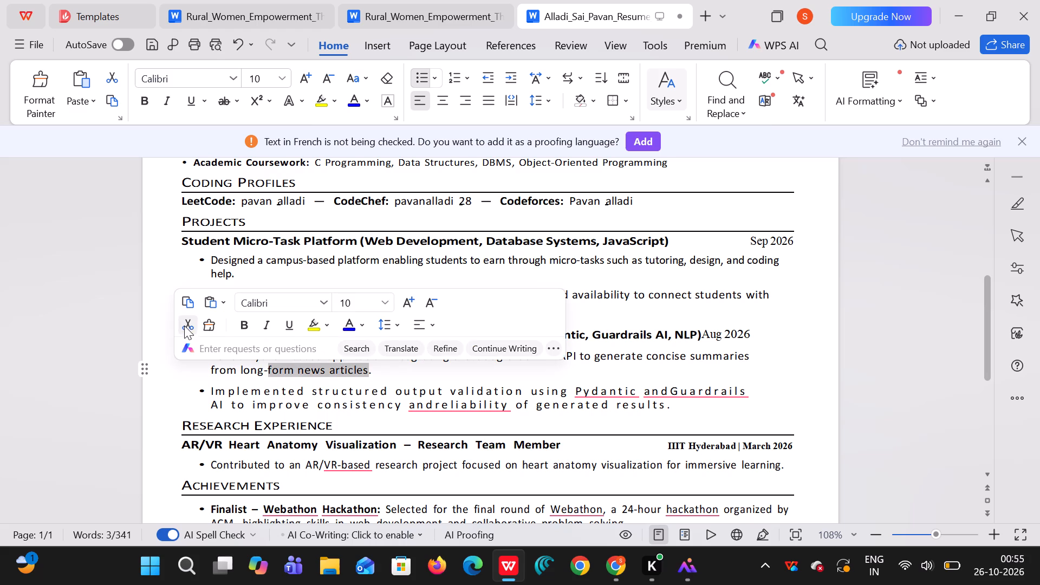
click(206, 321)
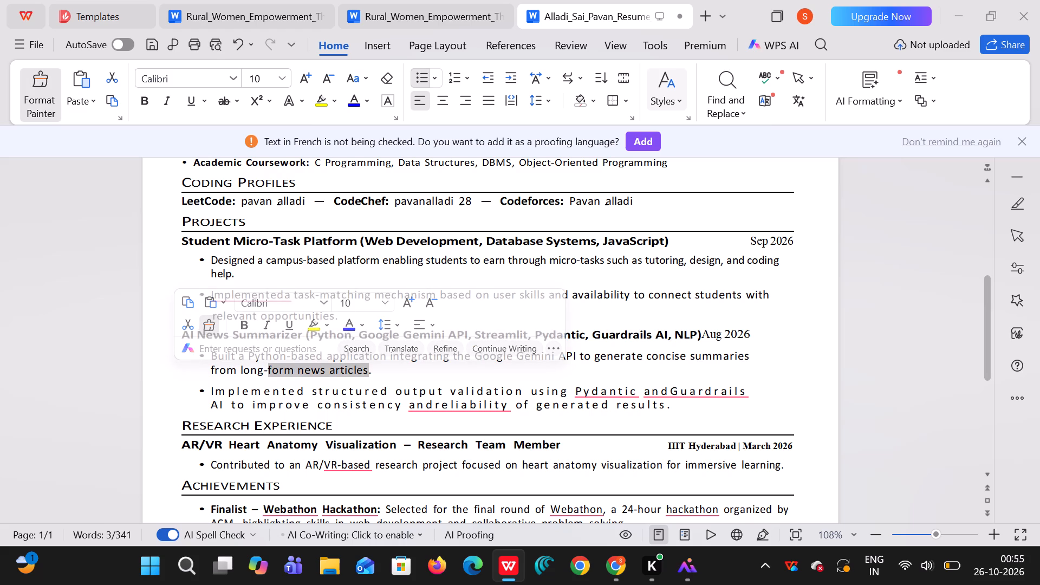
drag(210, 391, 682, 411)
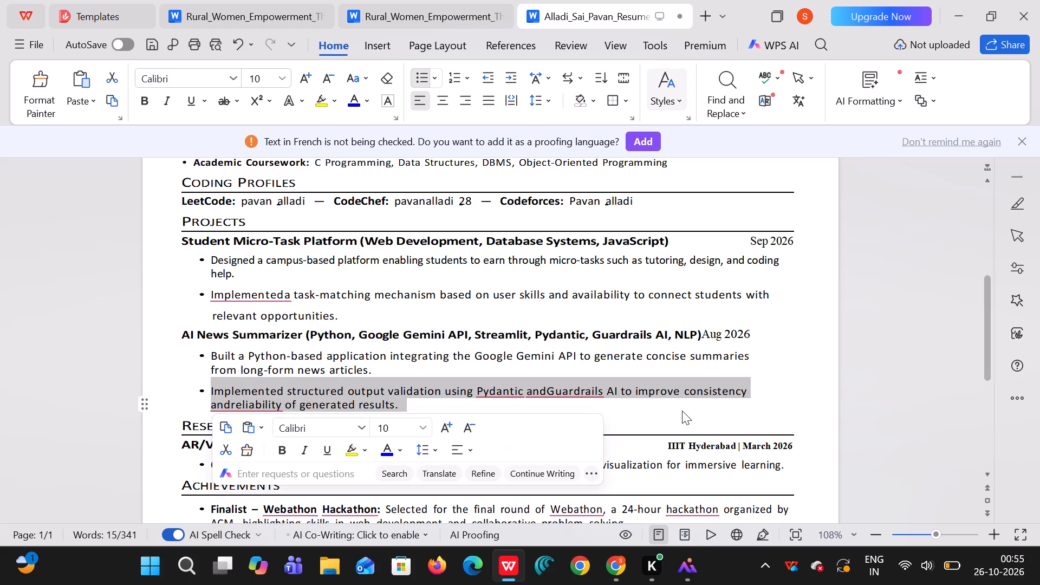
Insert a tab before "Aug 2026" in the AI News Summarizer heading.
click(703, 337)
key(Tab)
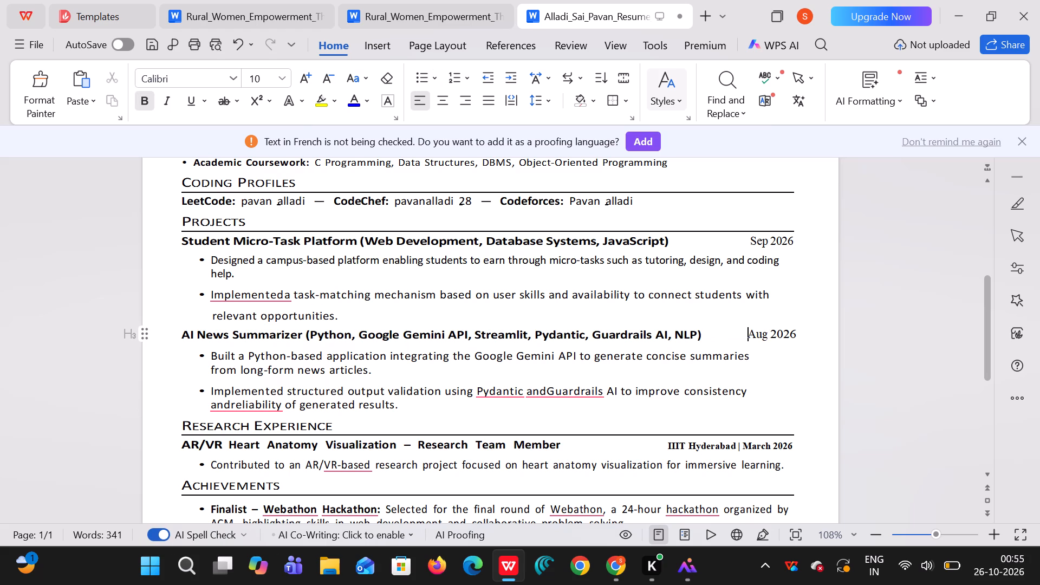
Delete the Coding Profiles section, both its LeetCode, CodeChef and Codeforces line and its heading.
scroll(703, 337, up, 1)
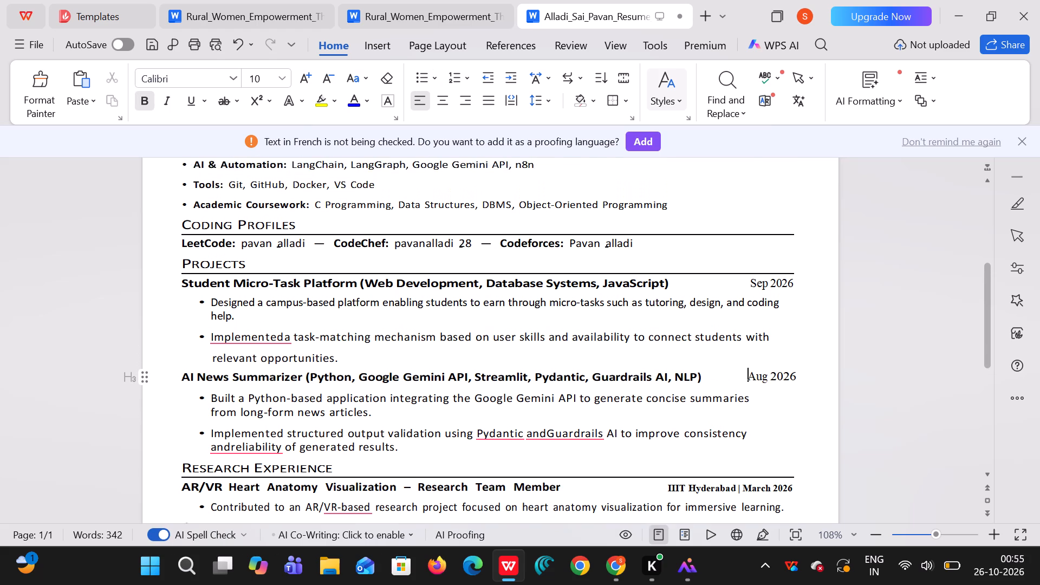
scroll(703, 337, up, 2)
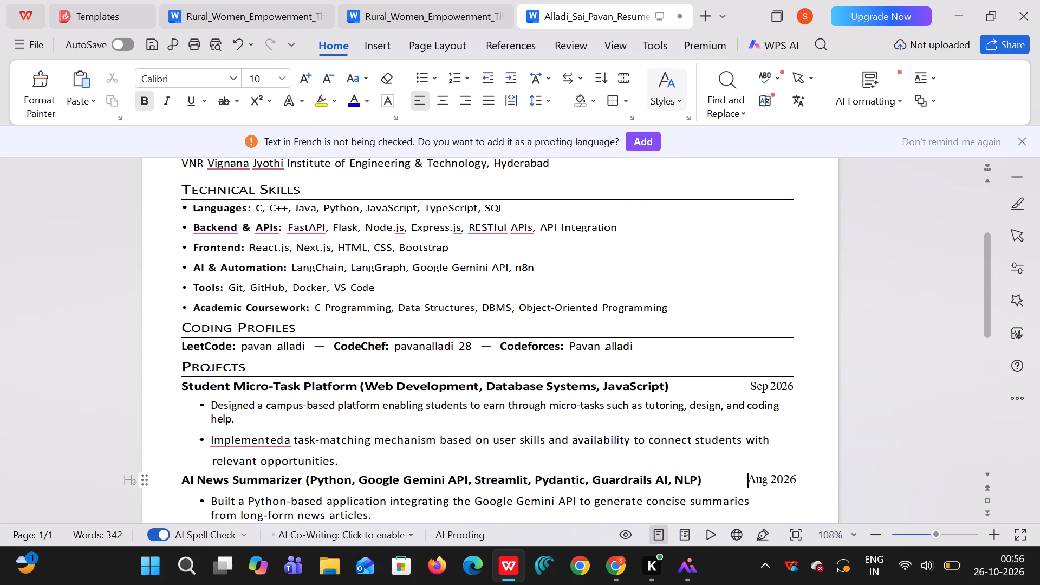
drag(650, 346, 186, 343)
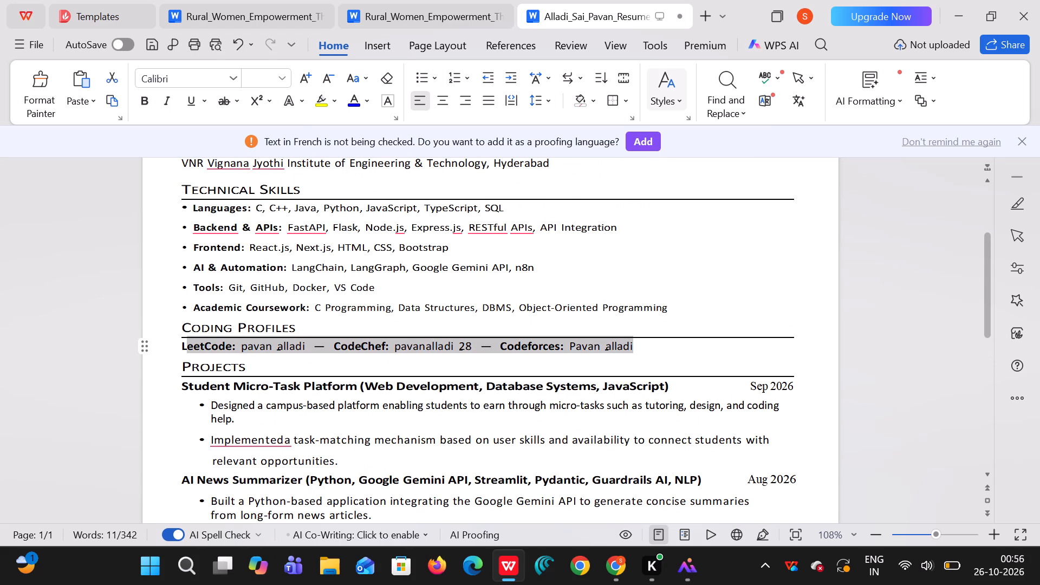
drag(186, 343, 184, 343)
key(BackSpace)
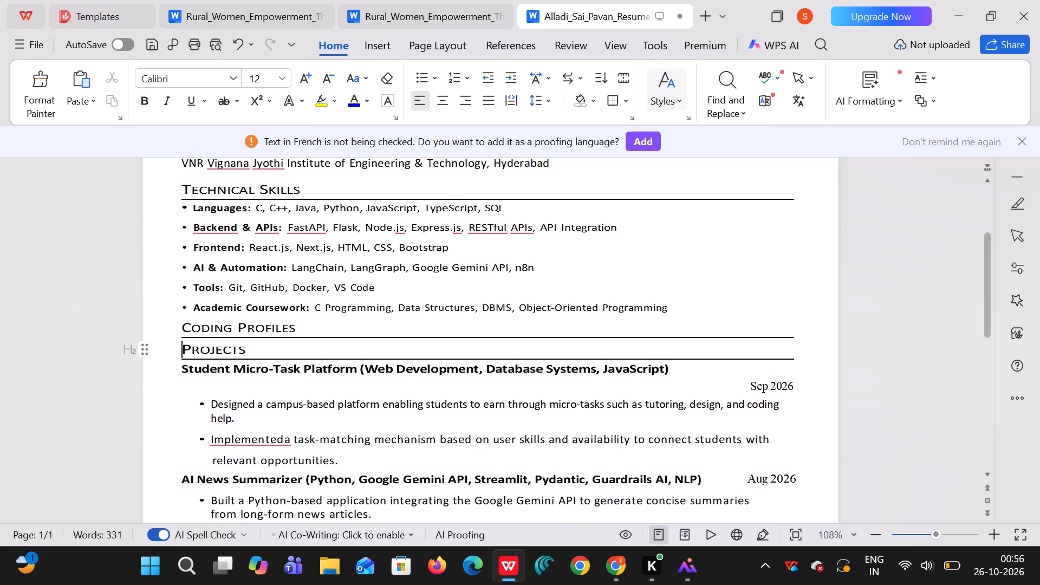
drag(181, 324, 277, 331)
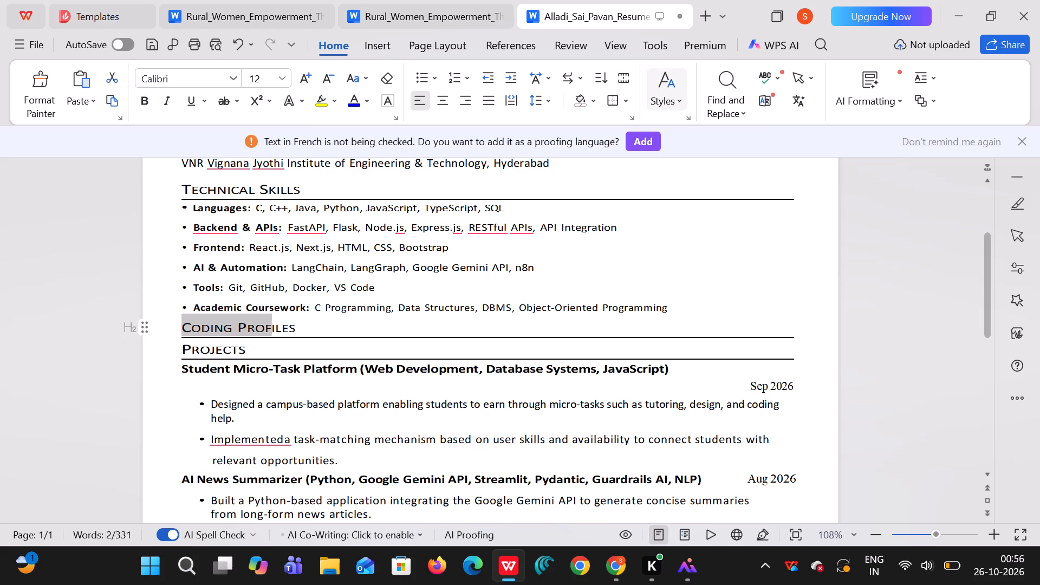
drag(277, 331, 374, 334)
key(BackSpace)
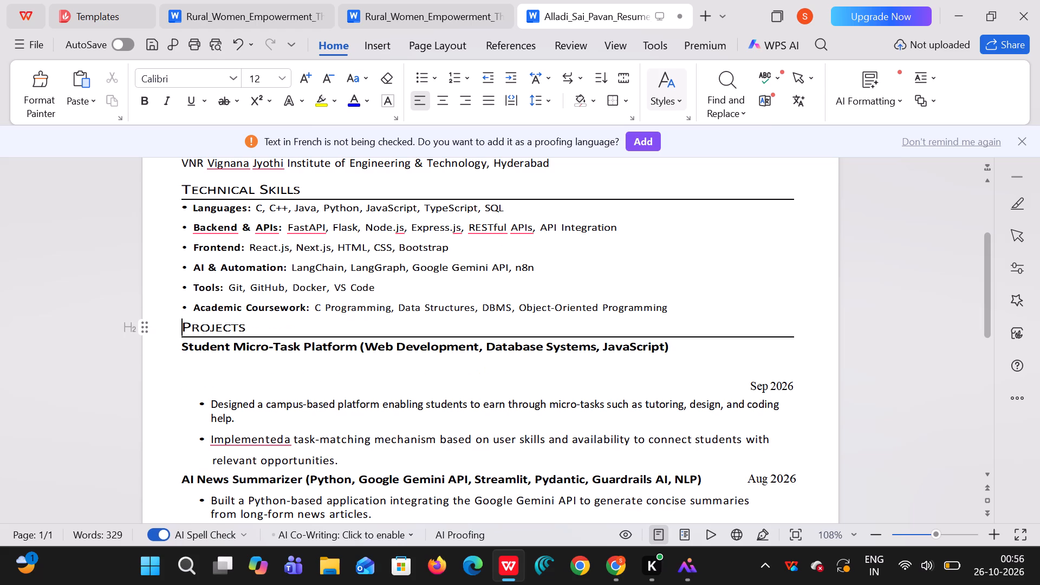
Remove the empty line beneath the Student Micro-Task Platform heading.
click(309, 389)
key(Down)
key(Up)
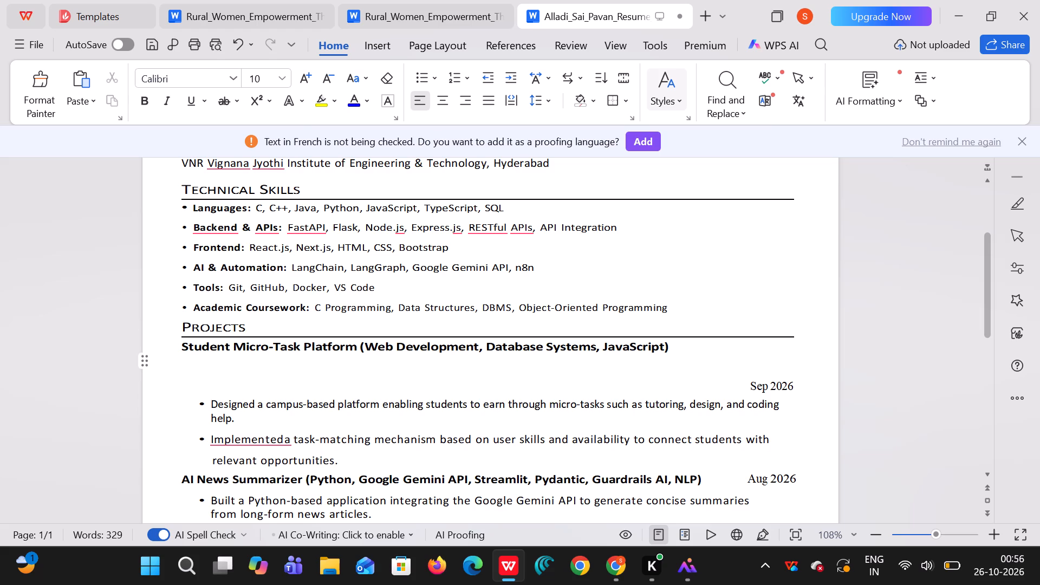
key(BackSpace)
key(Down)
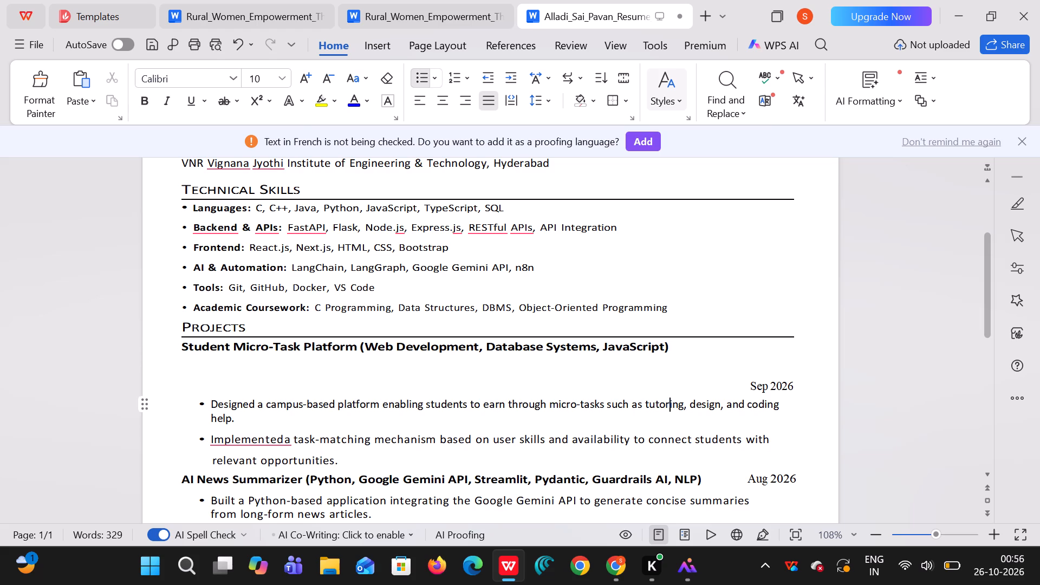
key(Up)
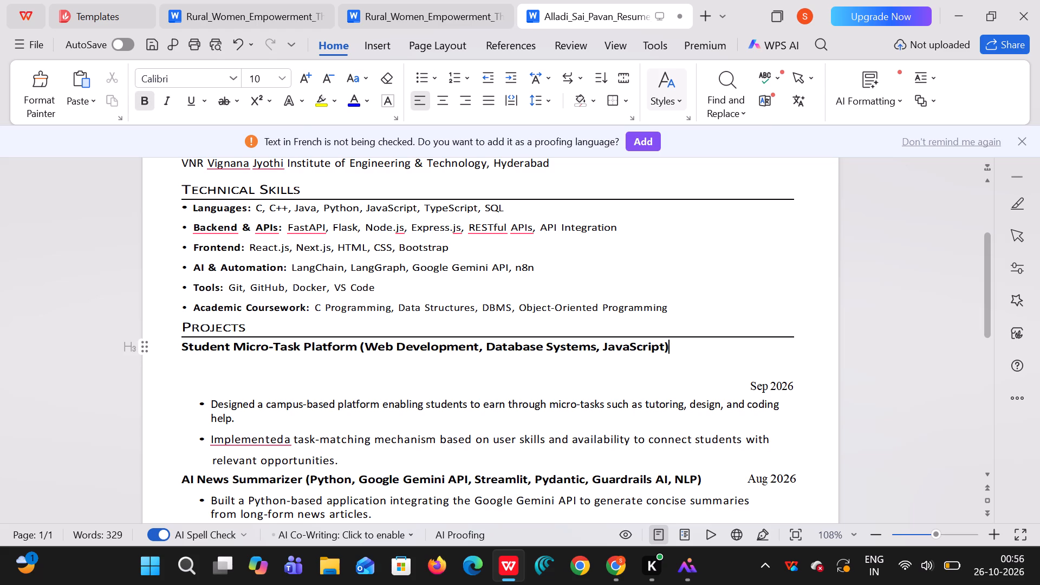
Cut the separate "Sep 2026" date from below the Student Micro-Task Platform heading and return to the end of that heading.
drag(797, 387, 748, 386)
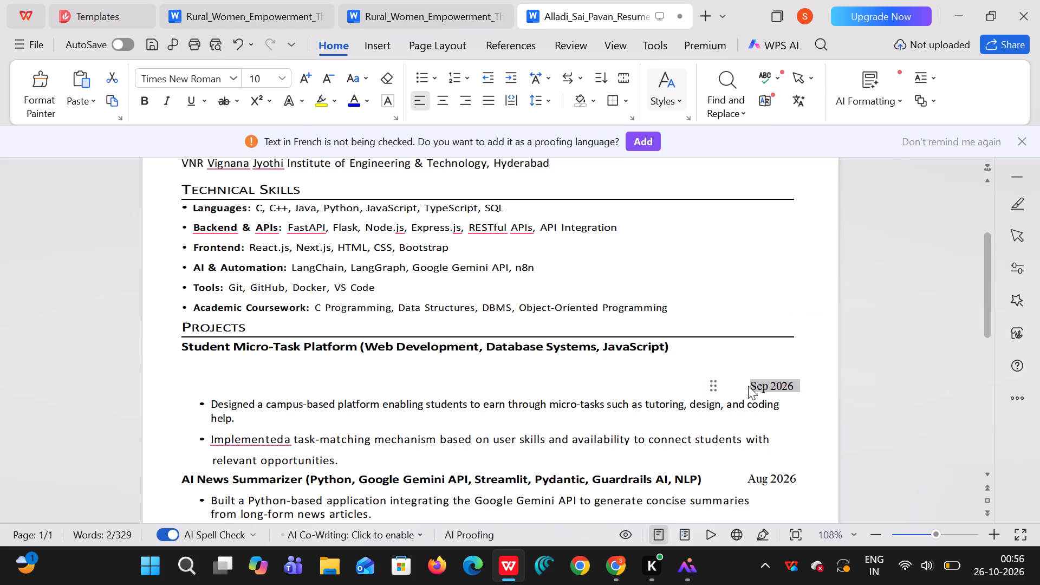
key(ctrl+x)
click(687, 342)
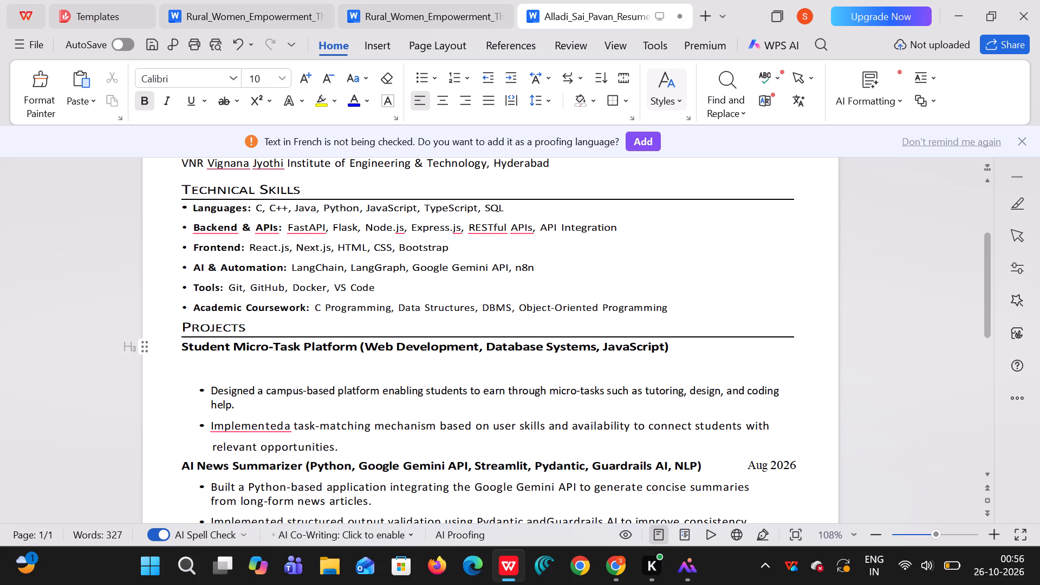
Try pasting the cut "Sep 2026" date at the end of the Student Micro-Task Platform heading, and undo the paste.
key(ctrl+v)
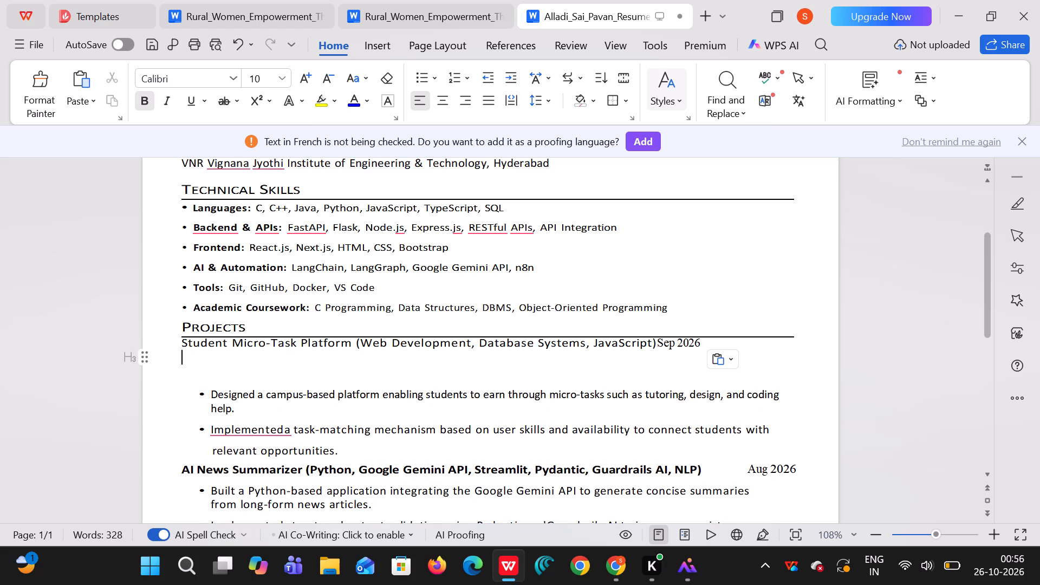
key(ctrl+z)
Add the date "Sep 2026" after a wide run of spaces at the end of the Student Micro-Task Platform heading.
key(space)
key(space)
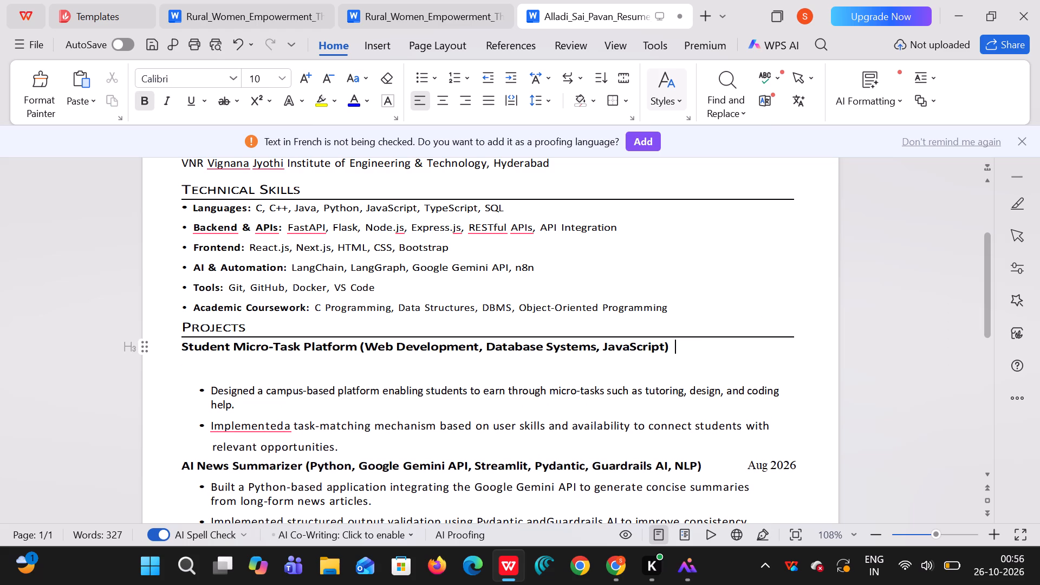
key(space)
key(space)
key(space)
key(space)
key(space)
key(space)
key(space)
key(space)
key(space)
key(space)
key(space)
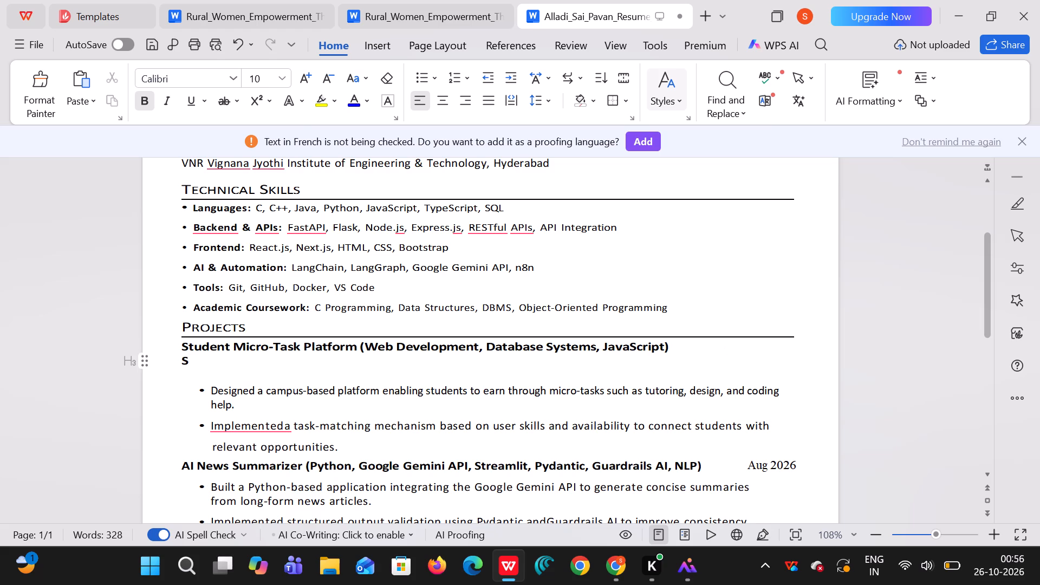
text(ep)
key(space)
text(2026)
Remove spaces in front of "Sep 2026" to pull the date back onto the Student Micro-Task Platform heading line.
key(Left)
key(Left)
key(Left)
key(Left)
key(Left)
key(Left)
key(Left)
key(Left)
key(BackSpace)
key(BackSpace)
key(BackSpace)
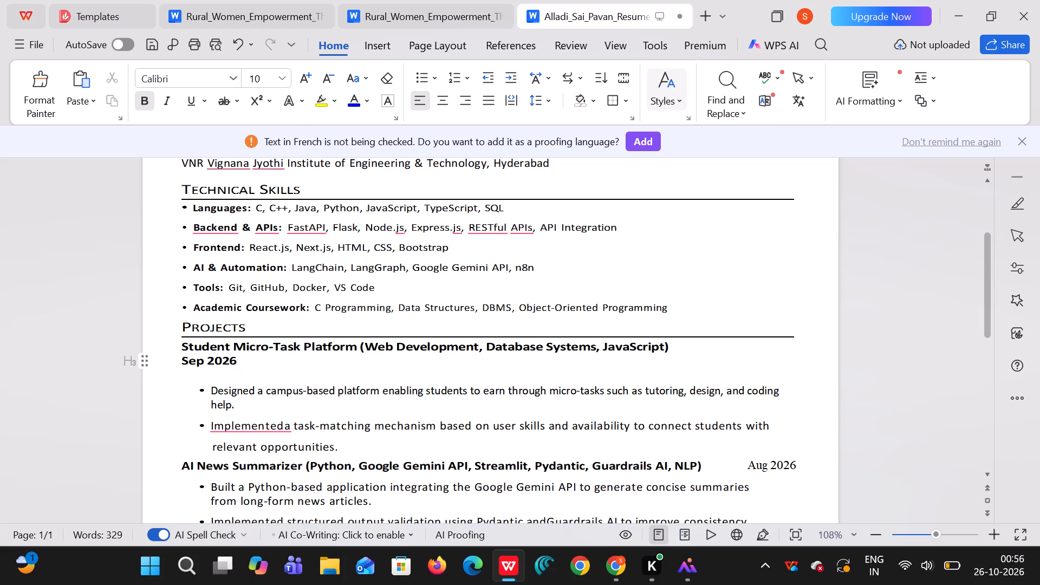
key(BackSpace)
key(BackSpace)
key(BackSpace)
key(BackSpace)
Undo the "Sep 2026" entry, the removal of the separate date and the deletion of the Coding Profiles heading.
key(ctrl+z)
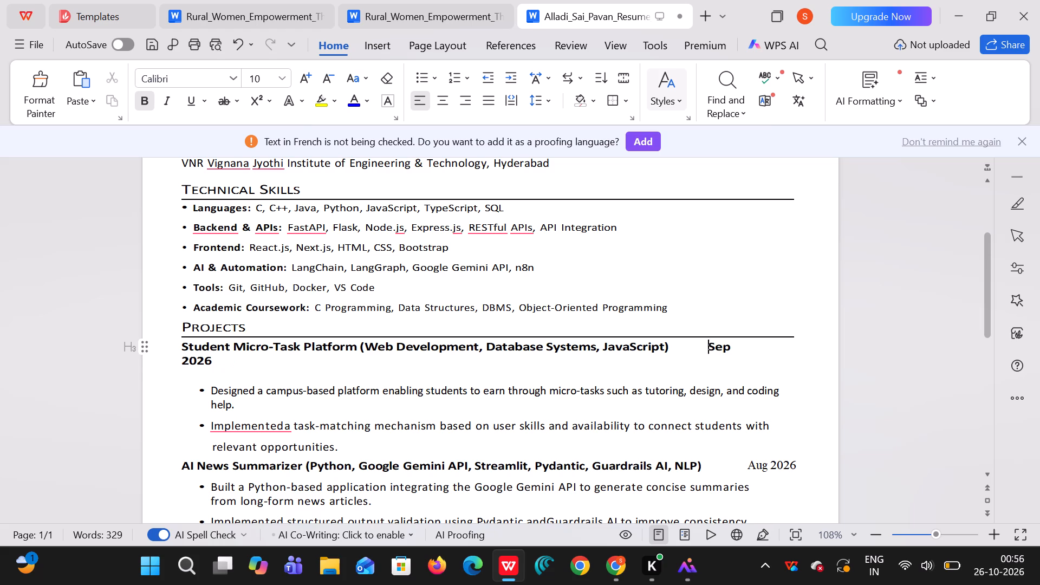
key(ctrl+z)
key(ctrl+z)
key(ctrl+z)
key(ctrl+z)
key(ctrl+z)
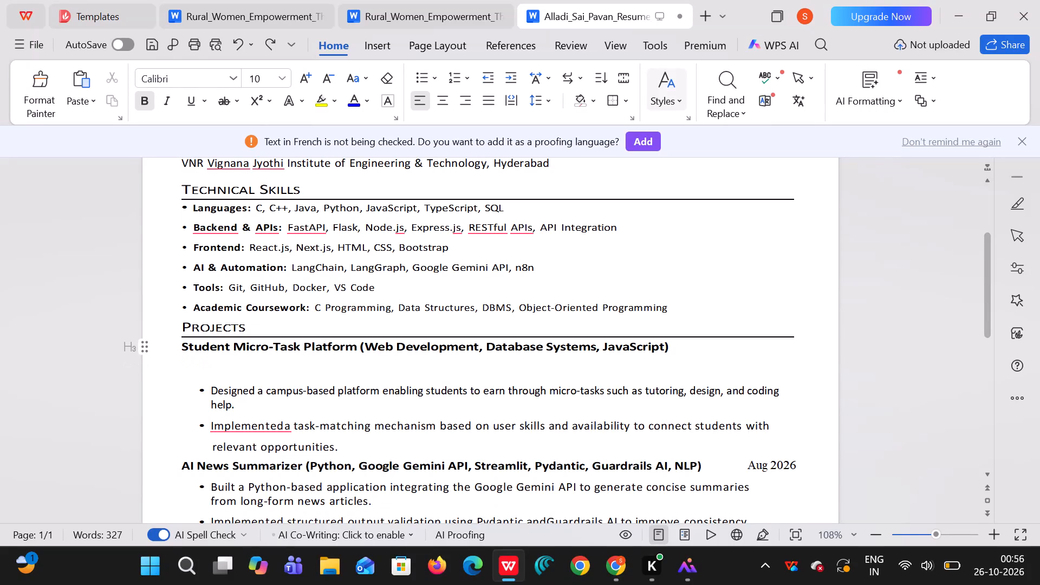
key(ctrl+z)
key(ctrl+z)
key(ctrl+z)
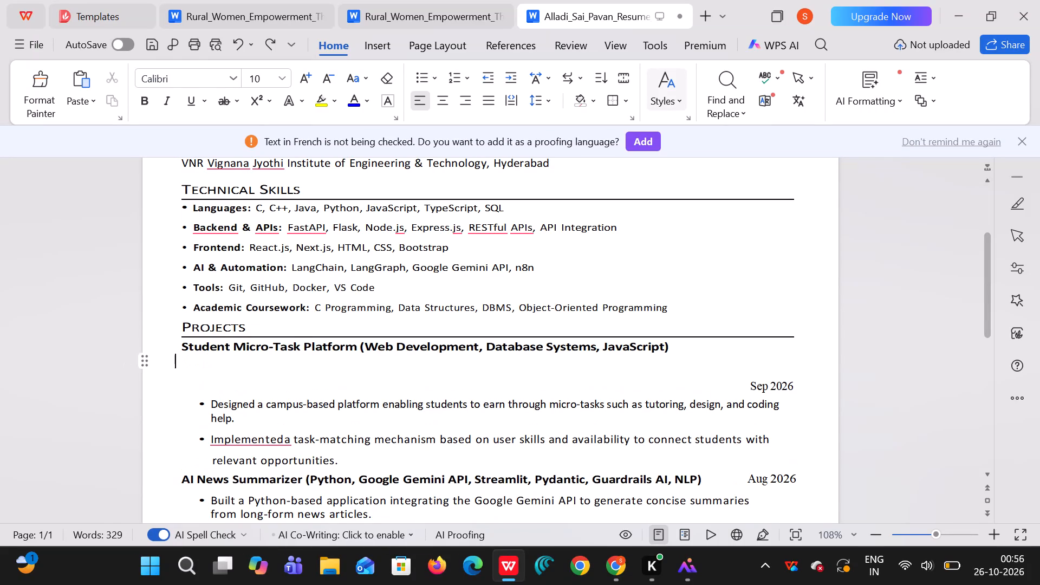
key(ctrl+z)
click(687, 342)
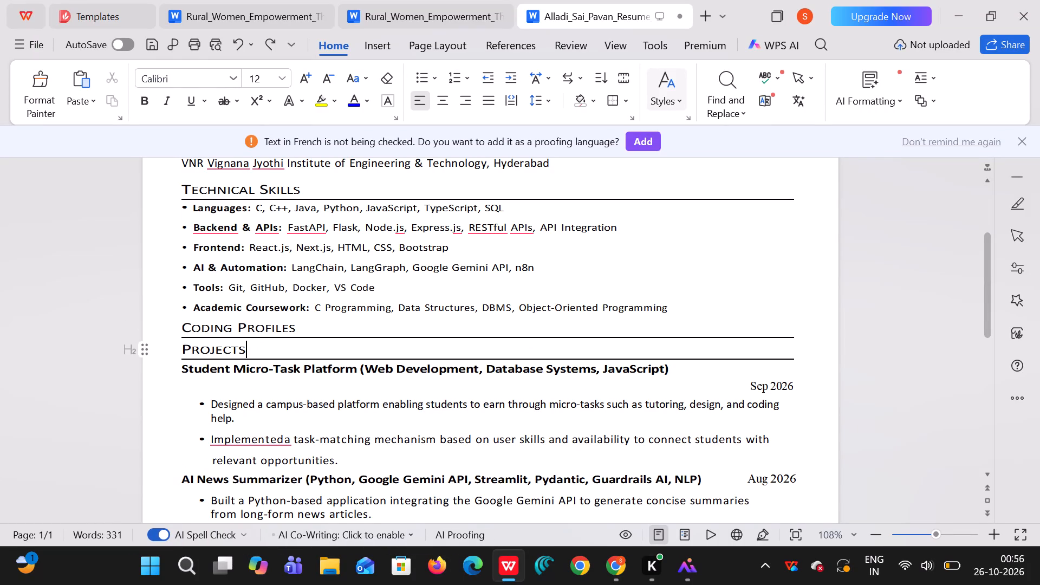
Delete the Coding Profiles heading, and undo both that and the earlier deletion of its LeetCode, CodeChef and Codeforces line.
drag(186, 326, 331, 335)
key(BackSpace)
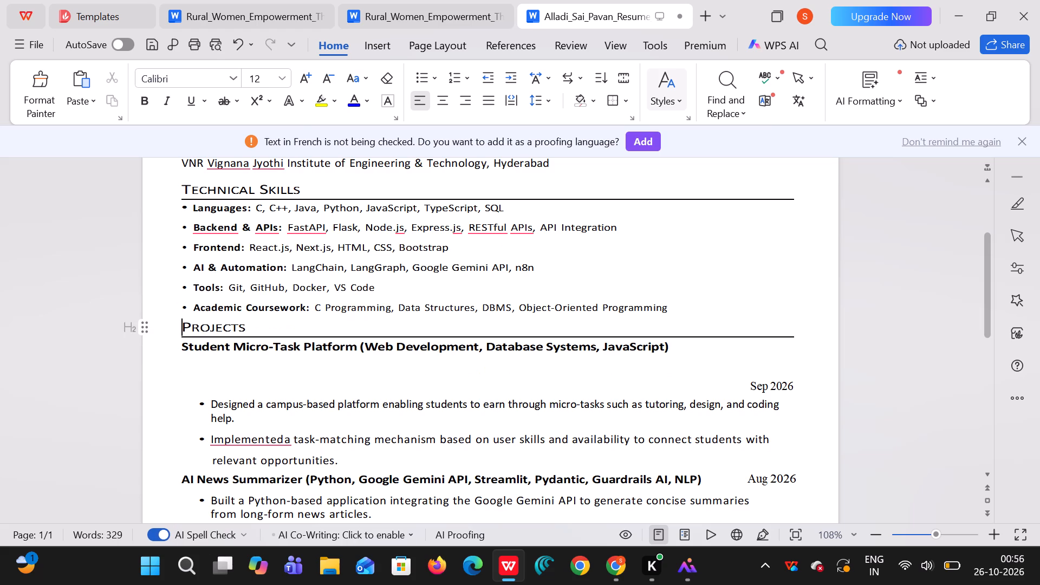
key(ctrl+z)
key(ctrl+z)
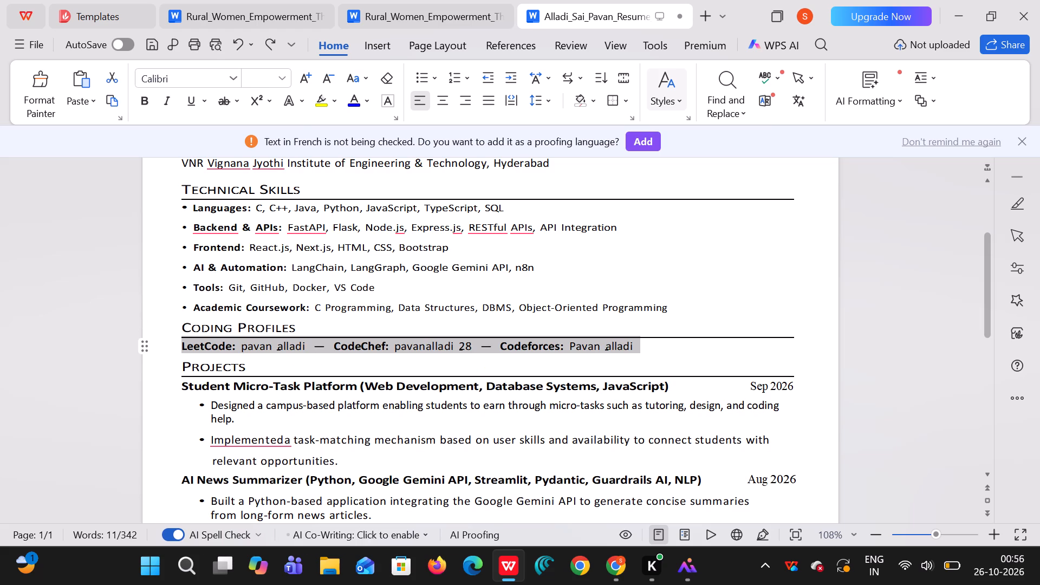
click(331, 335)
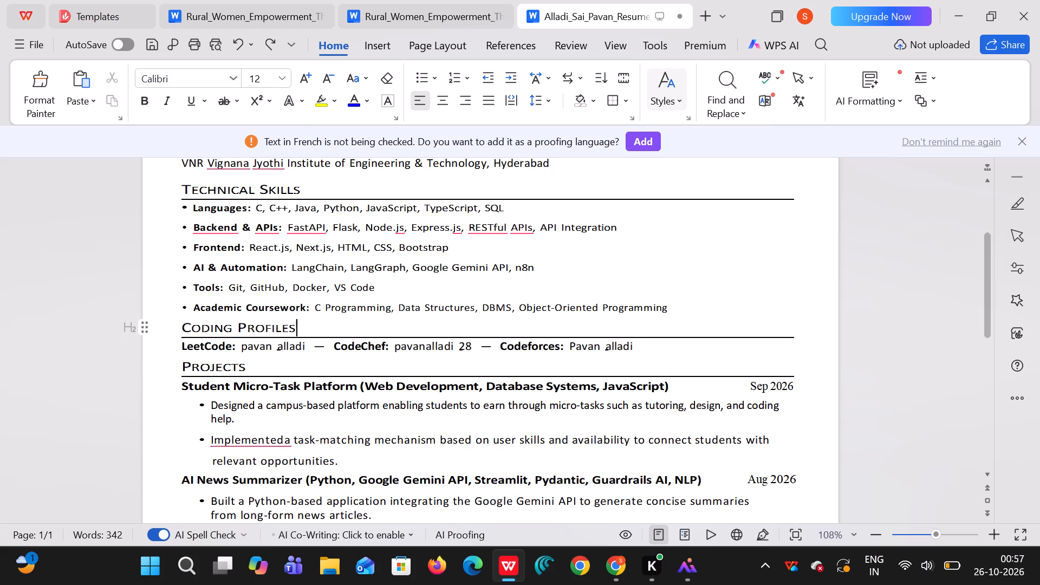
Delete the whole Research Experience section, including its heading, the AR/VR Heart Anatomy Visualization entry and its bullet.
scroll(331, 335, down, 3)
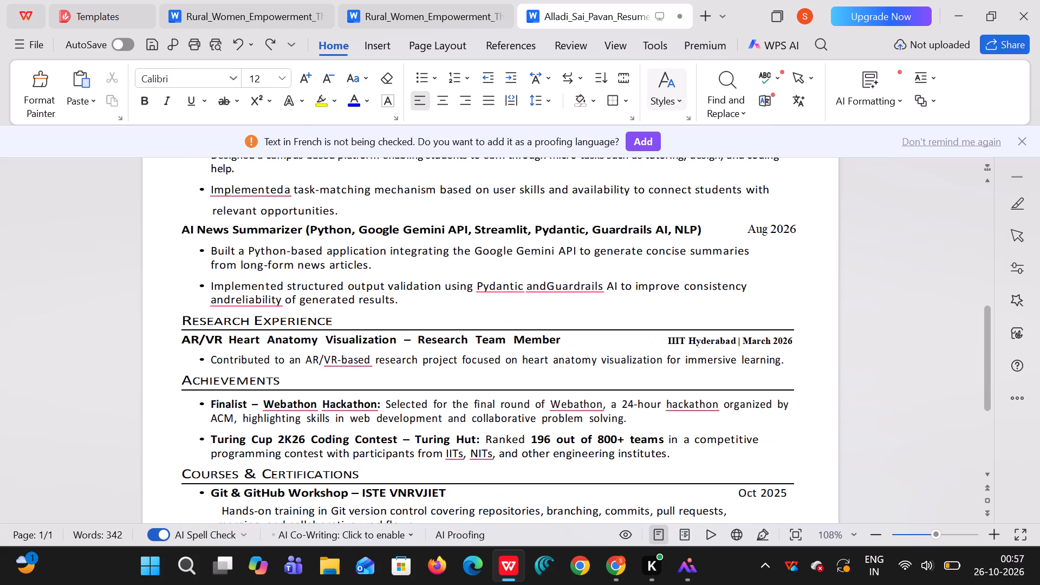
drag(179, 325, 711, 352)
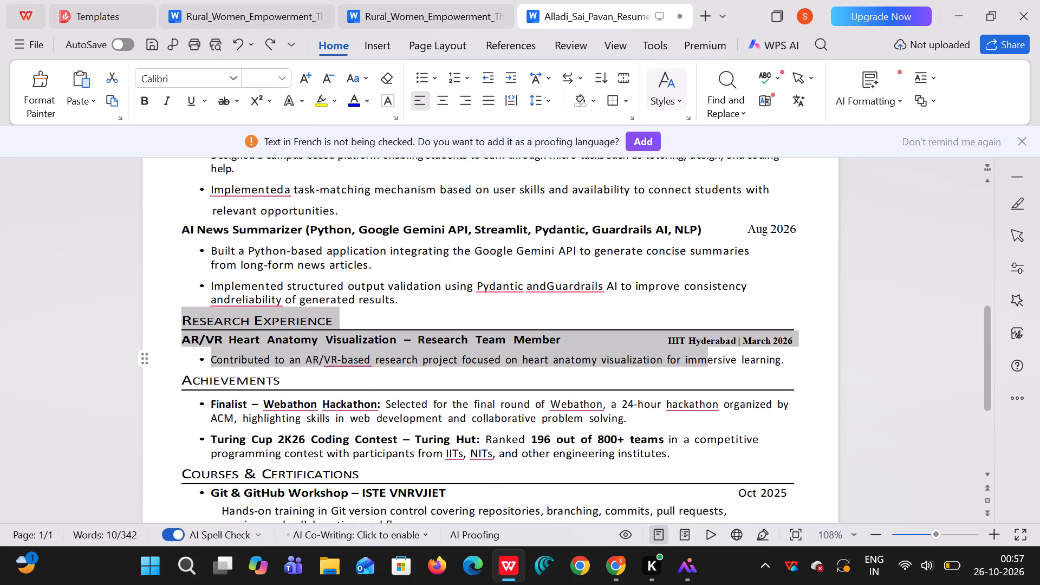
drag(711, 352, 847, 358)
key(BackSpace)
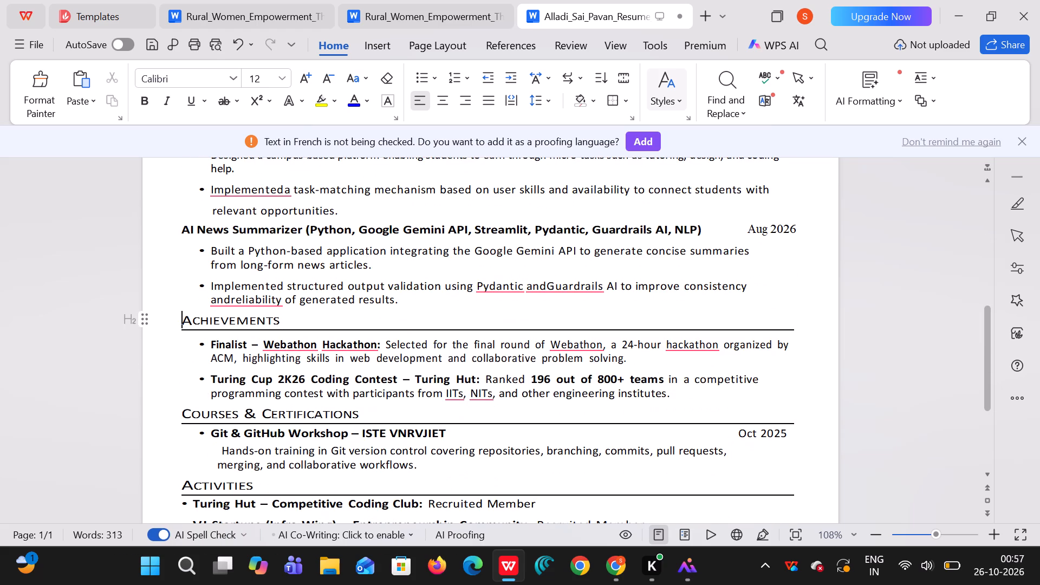
Delete the Coding Profiles section, both its heading and its LeetCode, CodeChef and Codeforces line.
scroll(847, 358, up, 3)
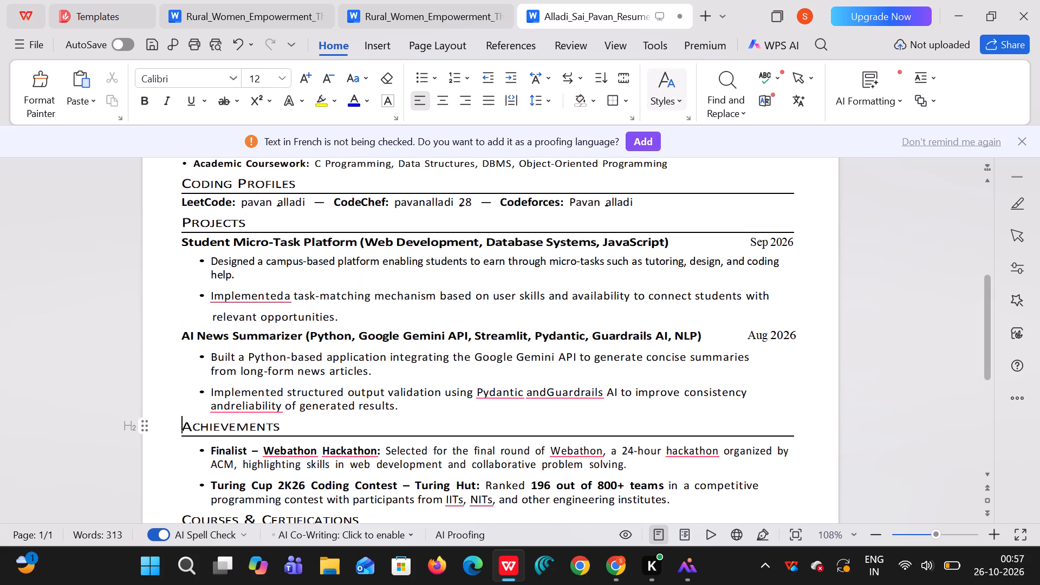
scroll(847, 358, up, 1)
scroll(473, 248, up, 1)
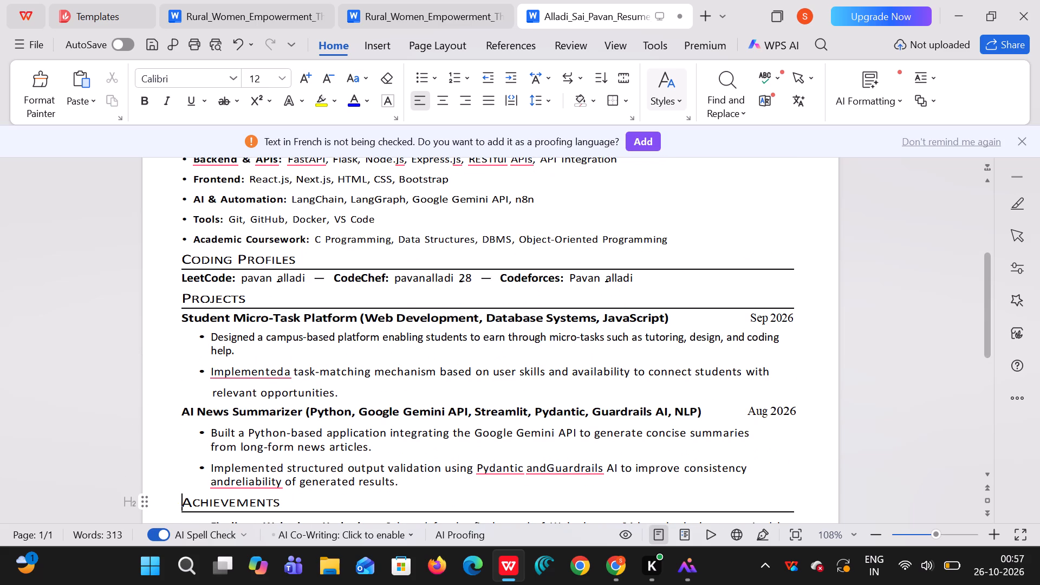
drag(174, 256, 797, 231)
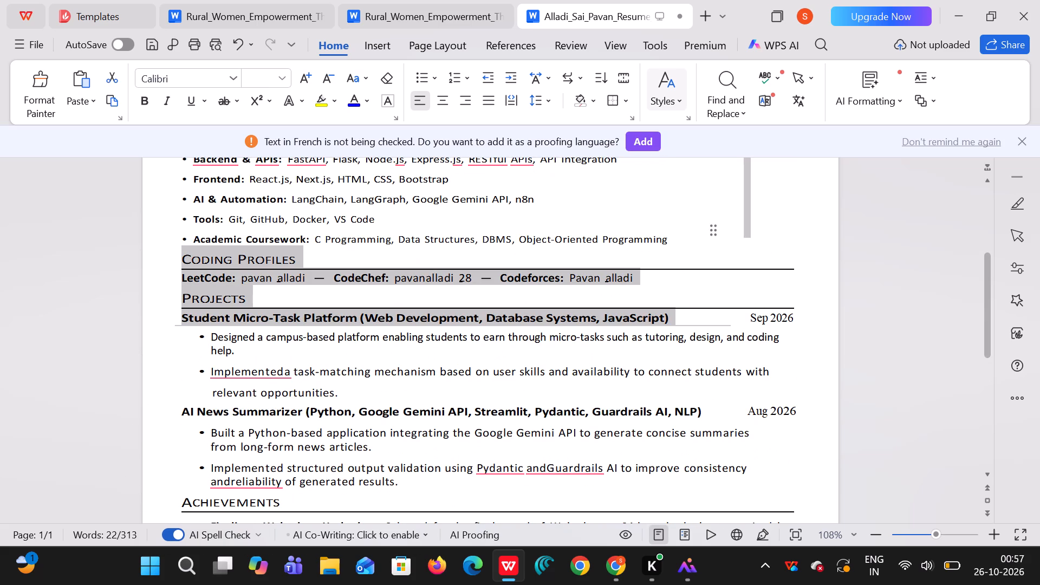
drag(797, 231, 713, 278)
key(BackSpace)
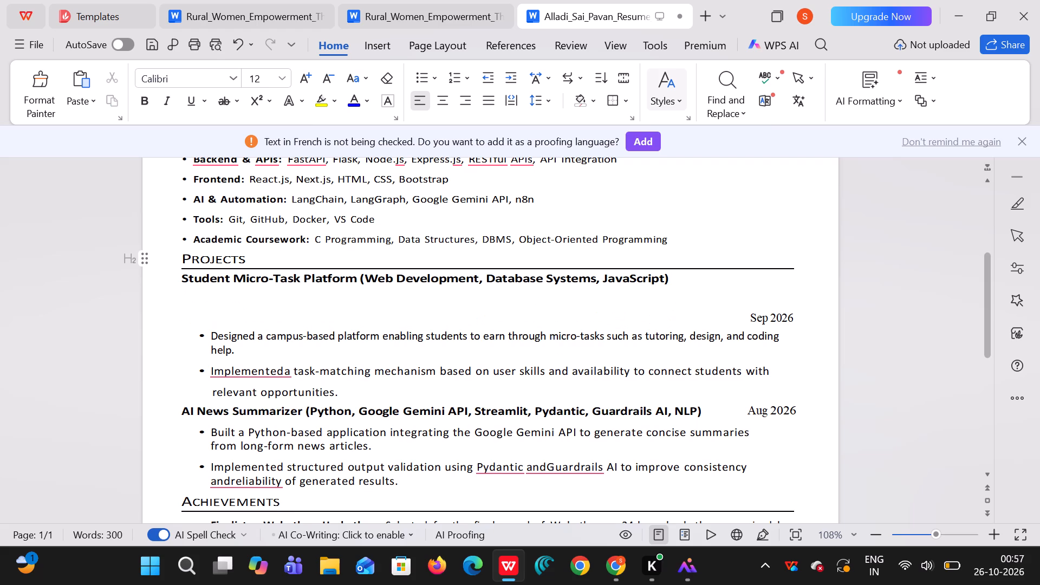
Delete the separate "Sep 2026" date and the empty space between the Student Micro-Task Platform heading and its description.
key(Down)
key(Down)
key(Down)
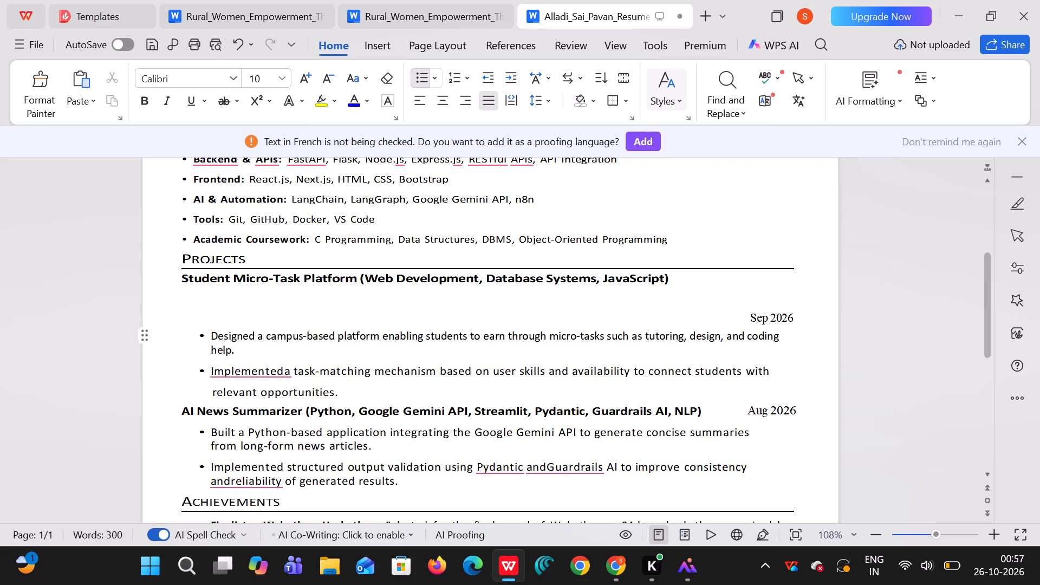
key(BackSpace)
key(BackSpace)
key(BackSpace)
key(BackSpace)
key(BackSpace)
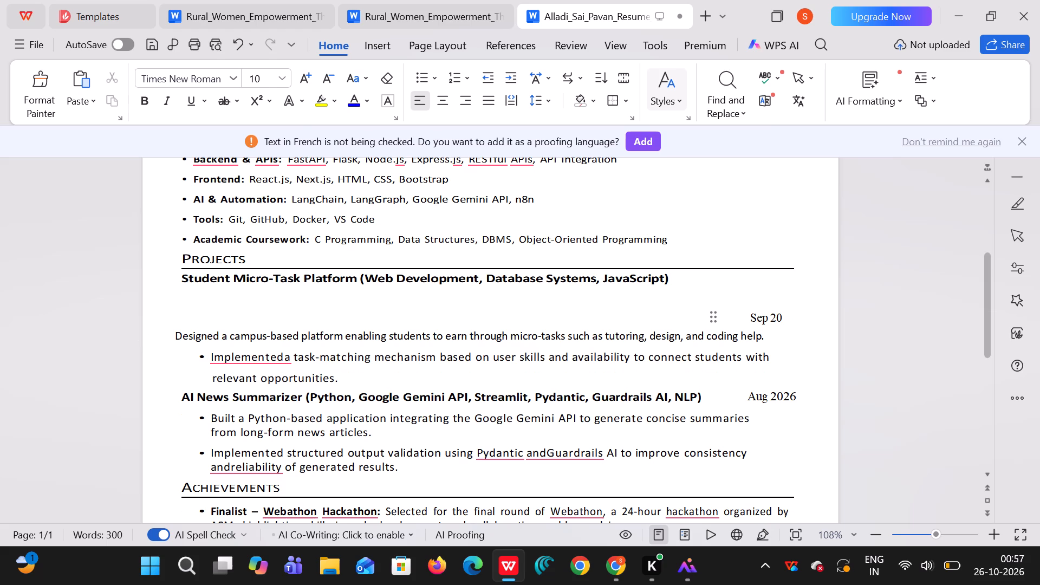
key(BackSpace)
key(BackSpace)
key(BackSpace)
key(BackSpace)
key(BackSpace)
key(BackSpace)
key(BackSpace)
key(BackSpace)
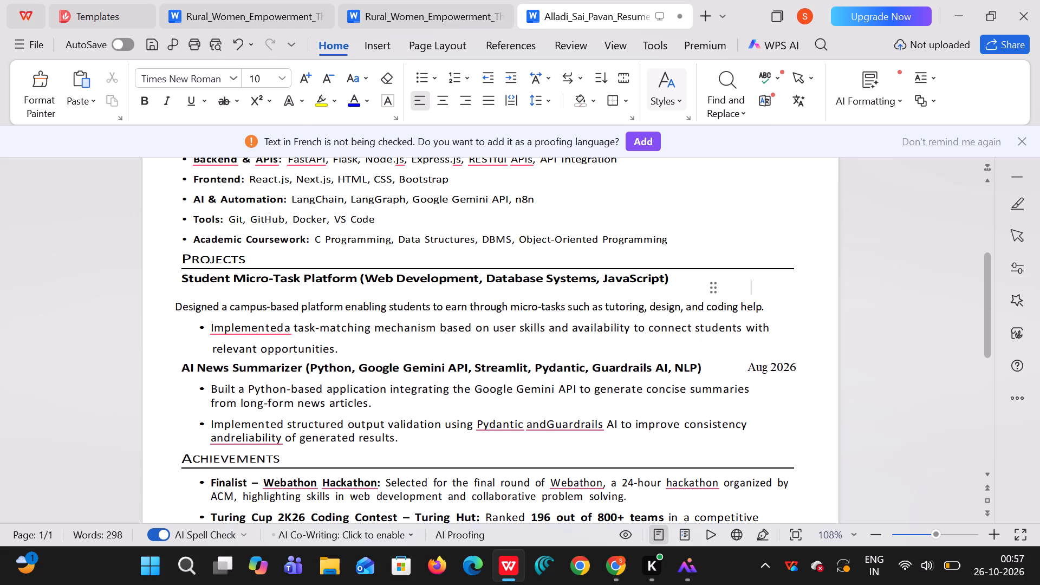
key(BackSpace)
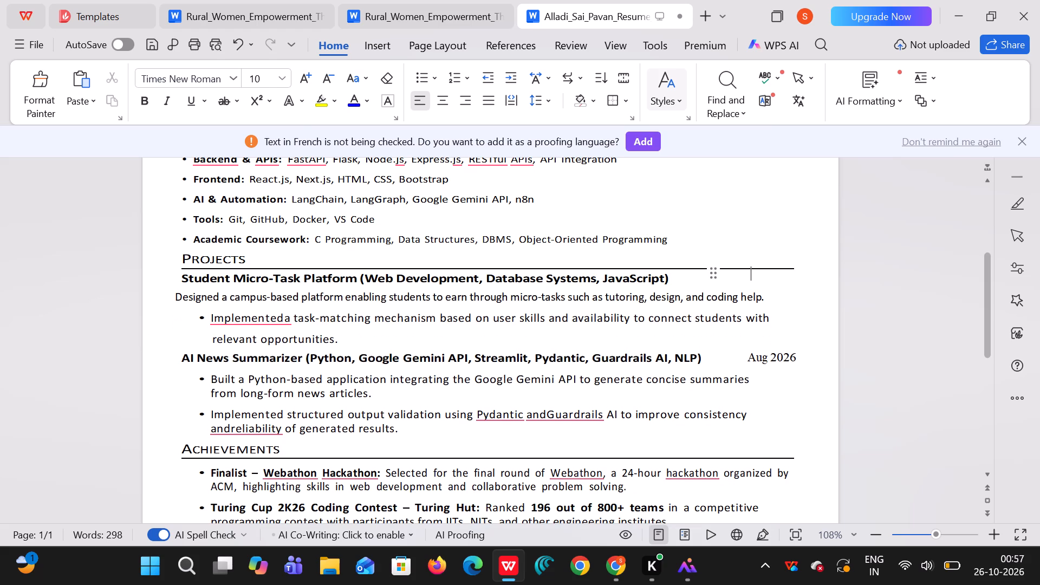
Copy the formatting of the first AI News Summarizer bullet onto the "Designed a campus-based platform" paragraph.
drag(207, 376, 386, 399)
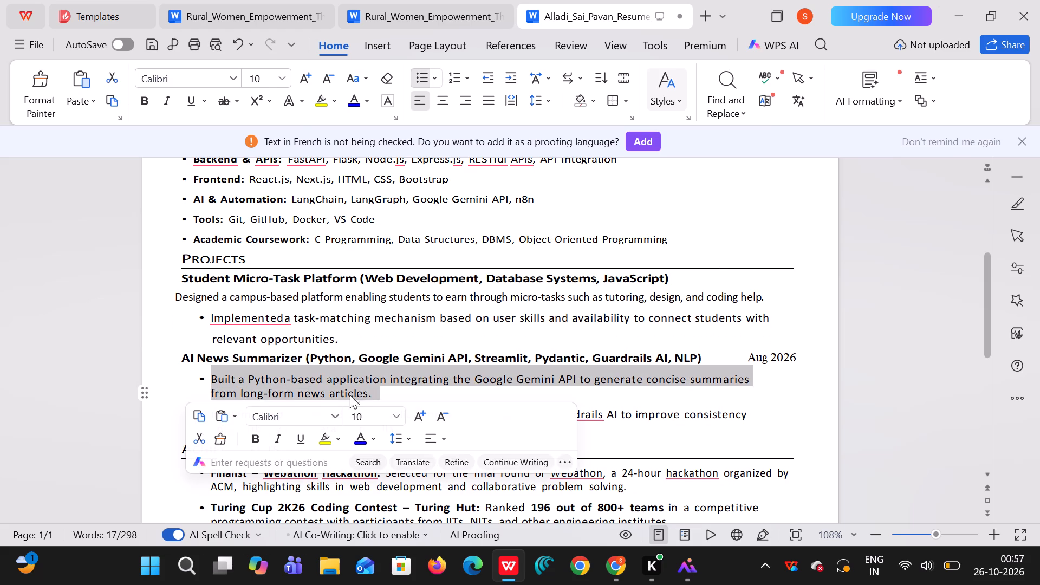
click(45, 86)
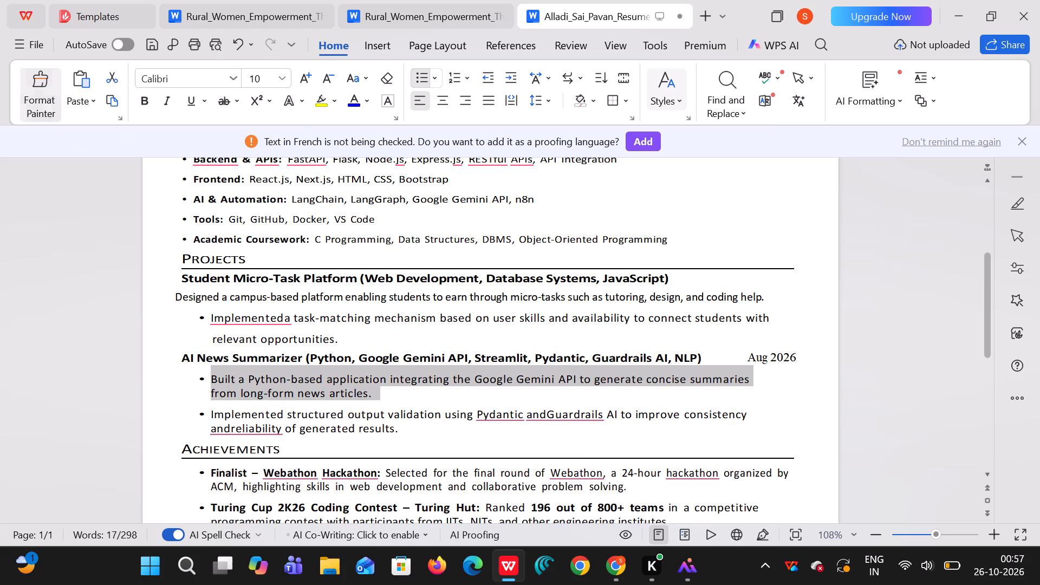
drag(174, 296, 198, 296)
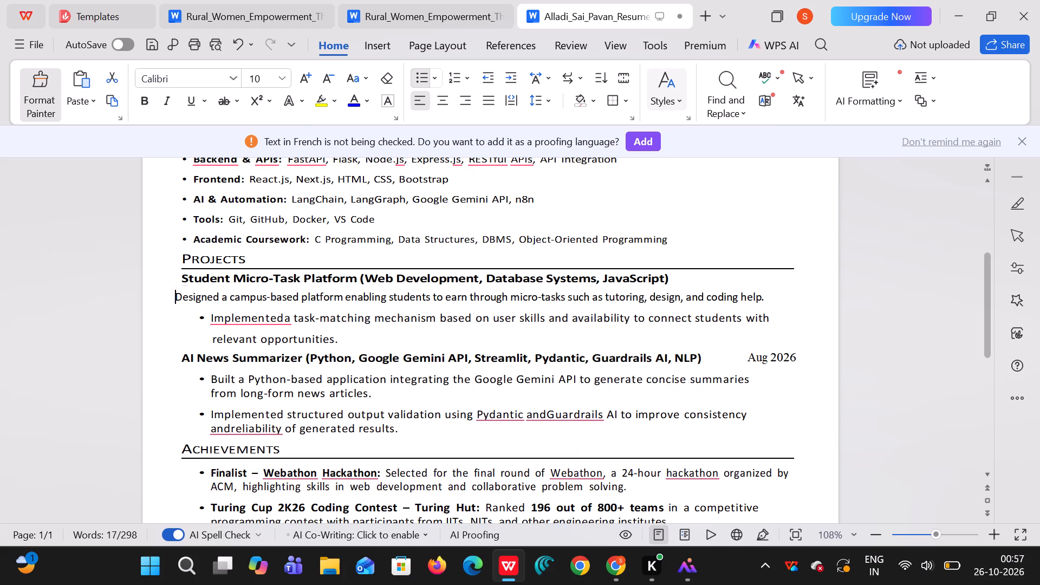
drag(198, 296, 823, 300)
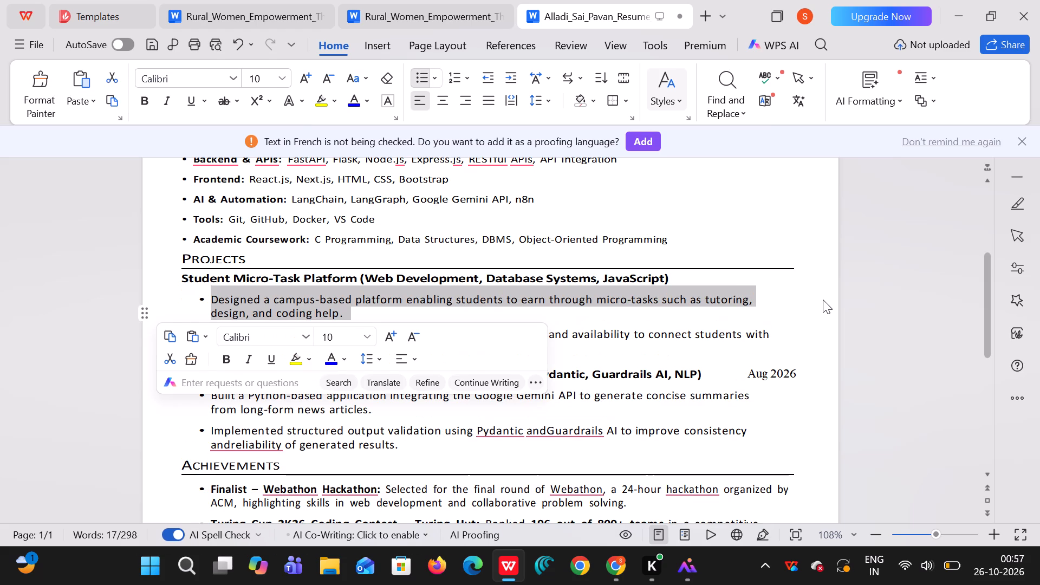
click(813, 298)
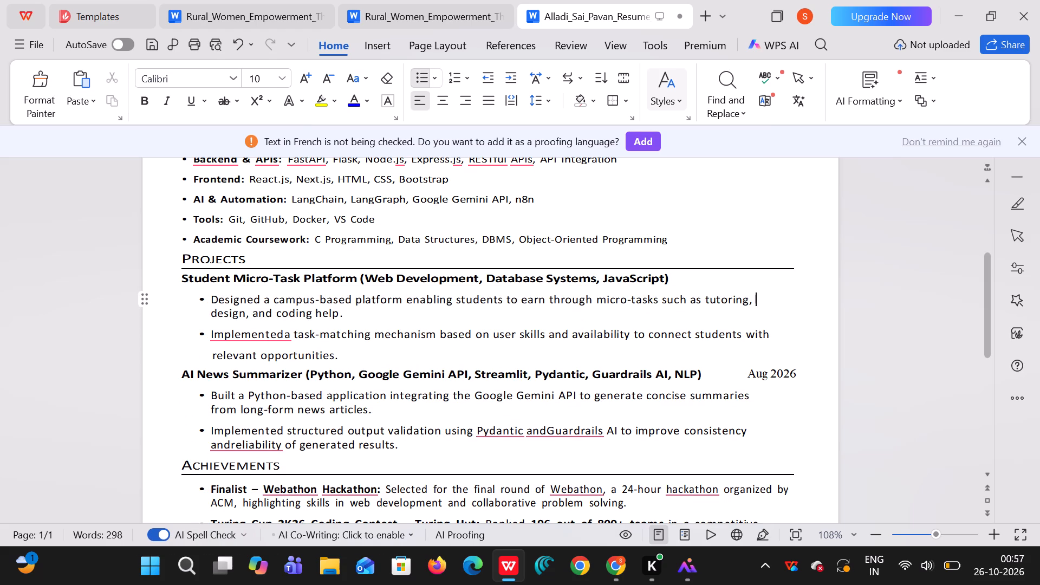
Pad the end of the Student Micro-Task Platform heading with spaces, try starting the date there, and undo its first letter.
click(709, 284)
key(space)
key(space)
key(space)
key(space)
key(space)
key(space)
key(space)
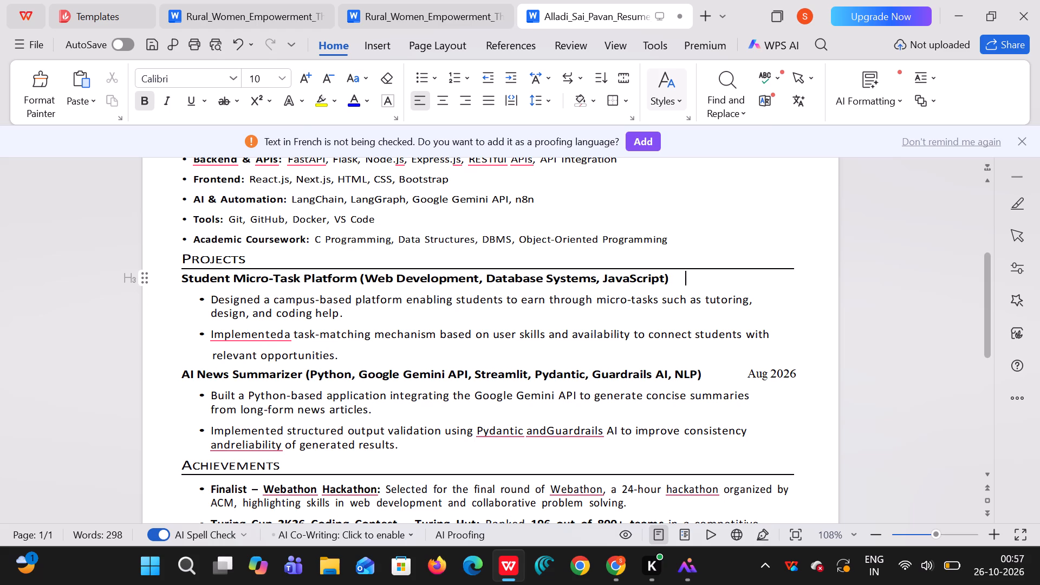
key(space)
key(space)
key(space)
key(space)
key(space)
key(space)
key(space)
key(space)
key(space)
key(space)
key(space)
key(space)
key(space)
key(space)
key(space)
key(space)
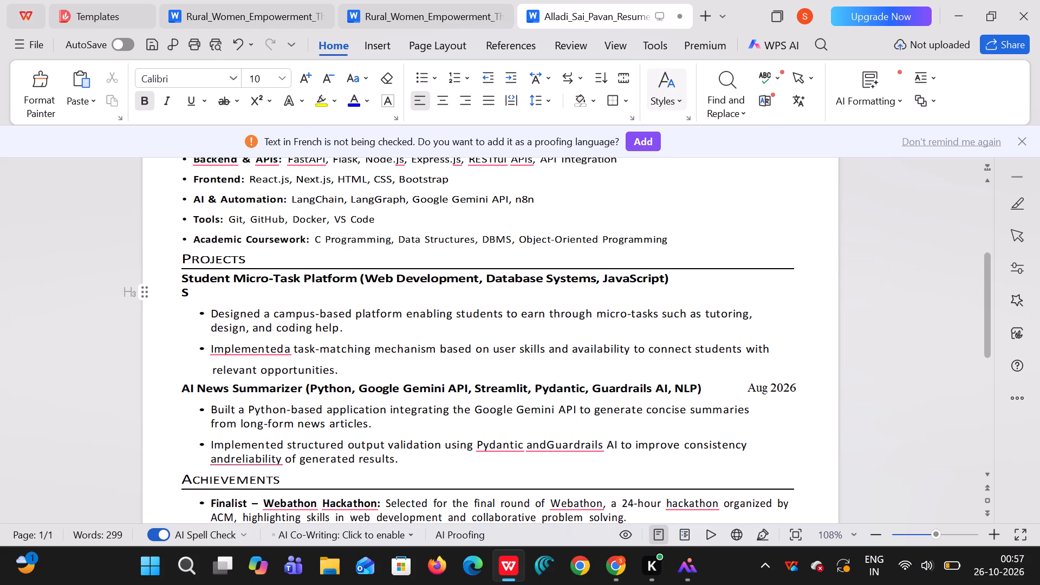
key(ctrl+z)
Remove most of the padding spaces after the Student Micro-Task Platform heading and enter the date Sep 2026 there.
key(BackSpace)
key(BackSpace)
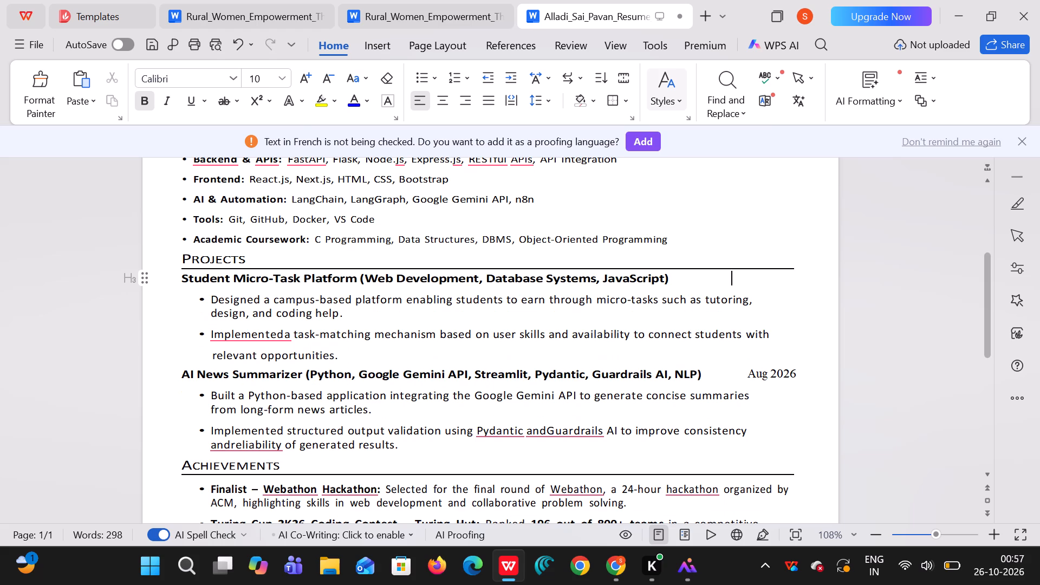
key(BackSpace)
key(BackSpace)
key(BackSpace)
key(BackSpace)
key(BackSpace)
key(BackSpace)
key(BackSpace)
key(BackSpace)
key(BackSpace)
key(BackSpace)
key(BackSpace)
key(BackSpace)
key(BackSpace)
key(BackSpace)
key(BackSpace)
key(BackSpace)
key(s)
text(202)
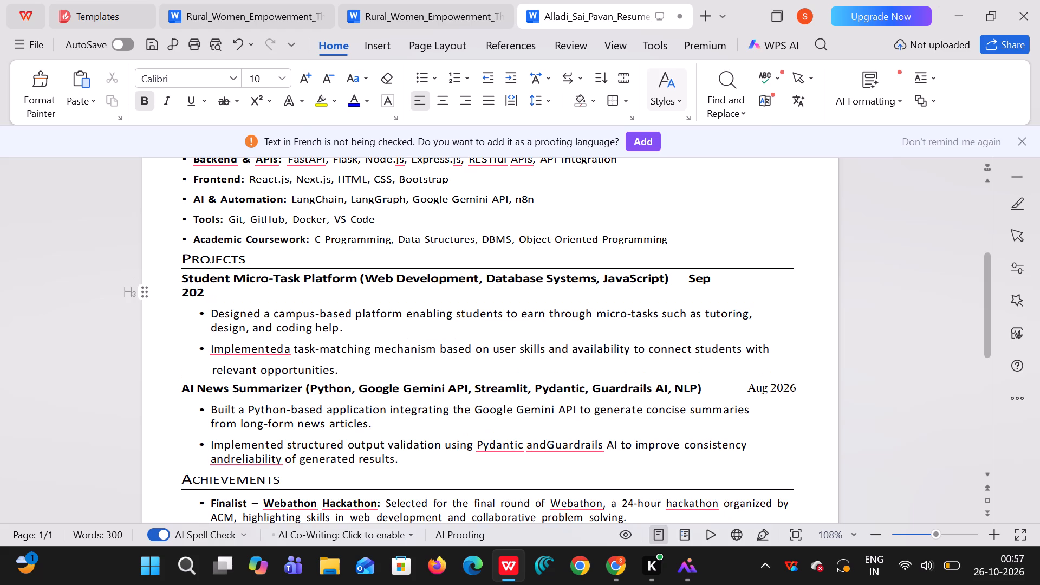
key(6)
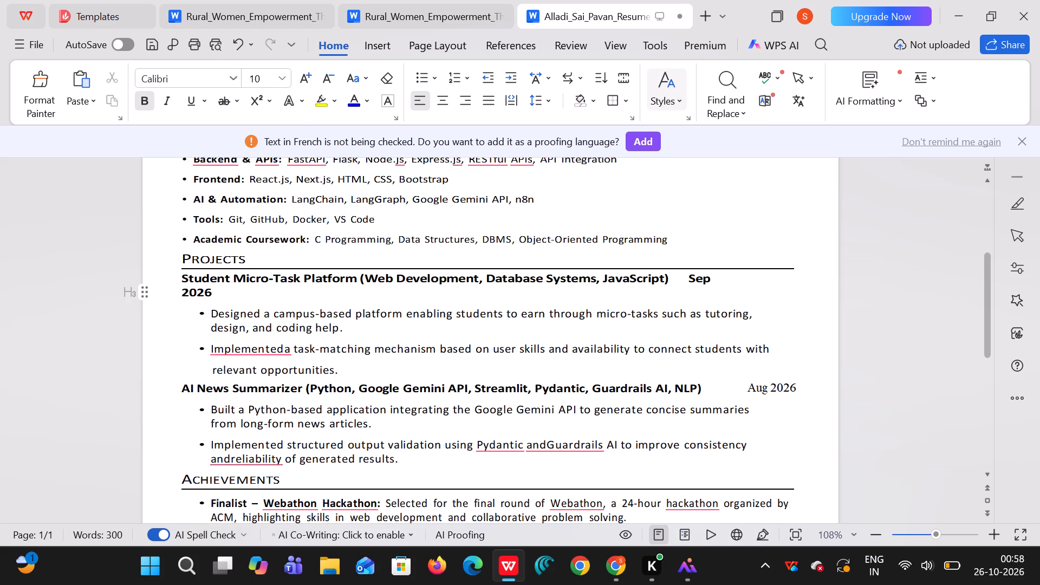
Delete the extra spaces before Sep 2026 so the date fits on the Student Micro-Task Platform heading's line.
click(683, 283)
key(BackSpace)
key(BackSpace)
key(BackSpace)
key(BackSpace)
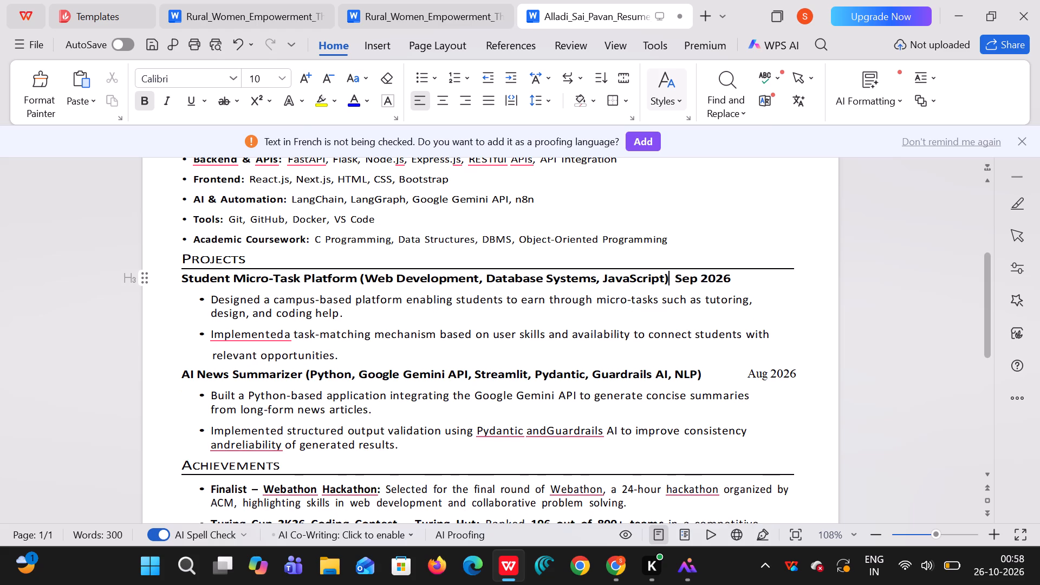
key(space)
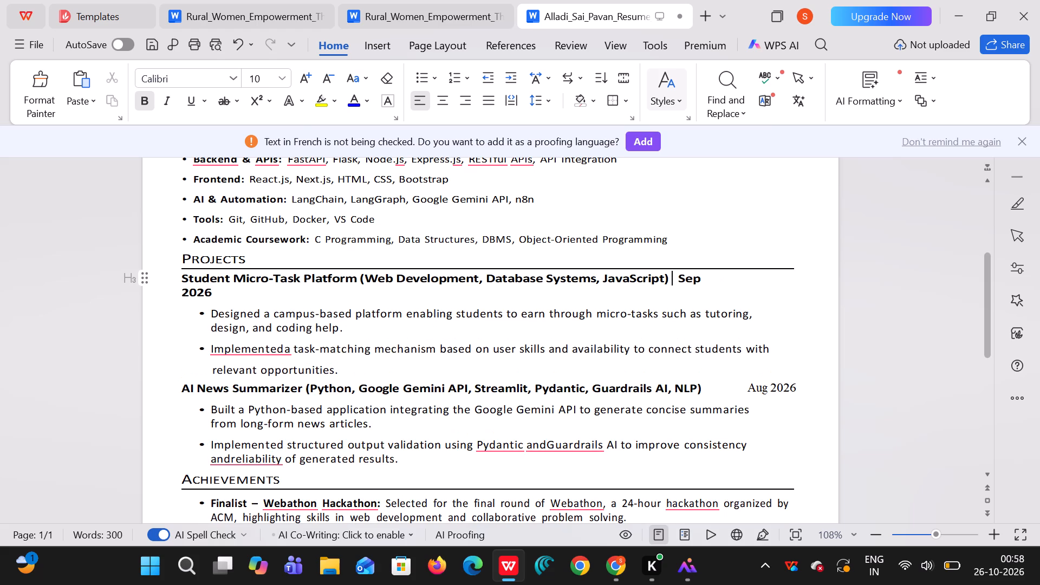
key(BackSpace)
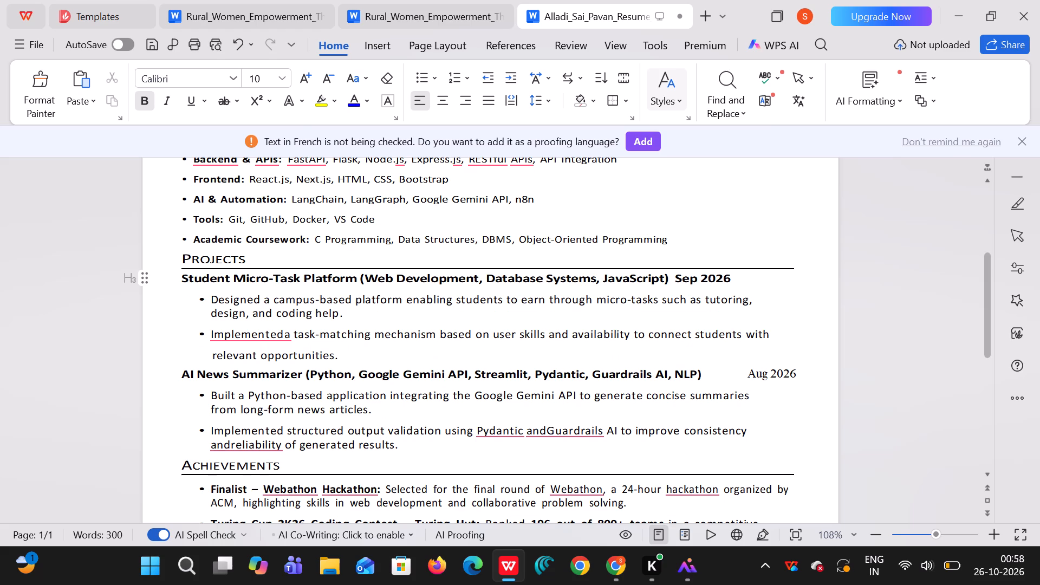
Copy the formatting of the AI News Summarizer heading onto the Student Micro-Task Platform heading, including its date.
drag(175, 374, 860, 374)
click(637, 323)
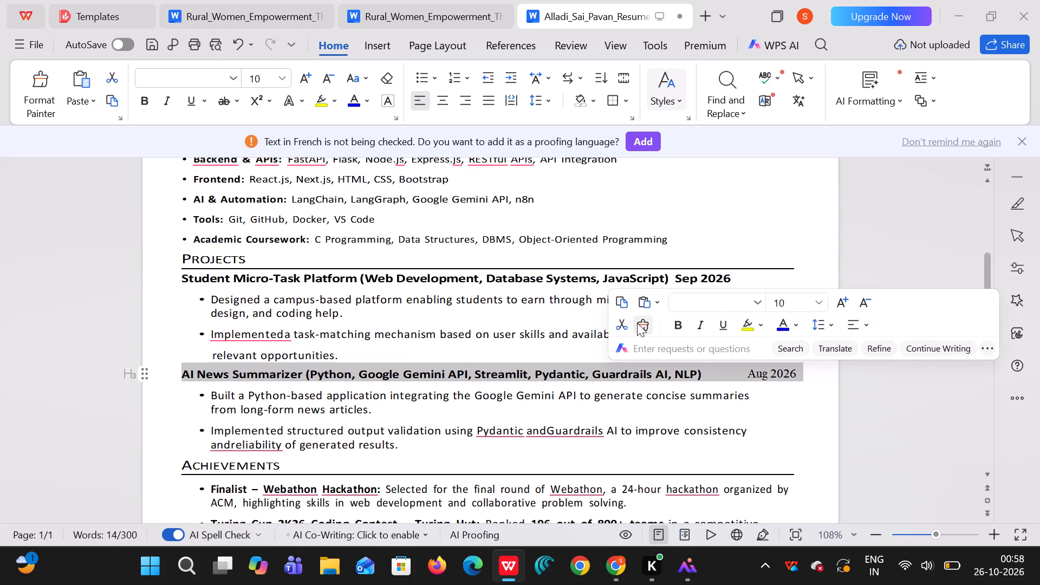
drag(184, 276, 225, 278)
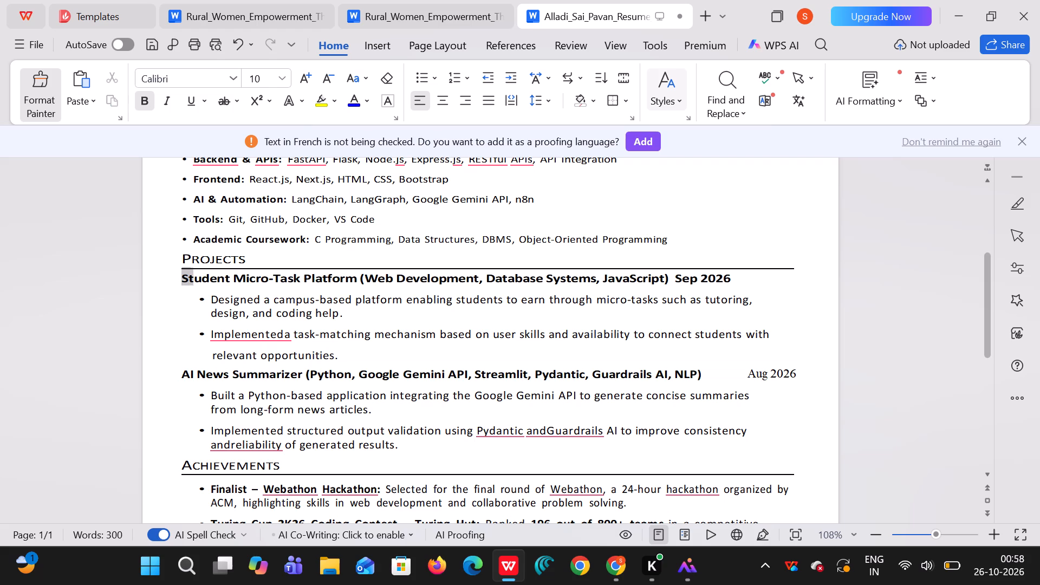
drag(225, 278, 730, 277)
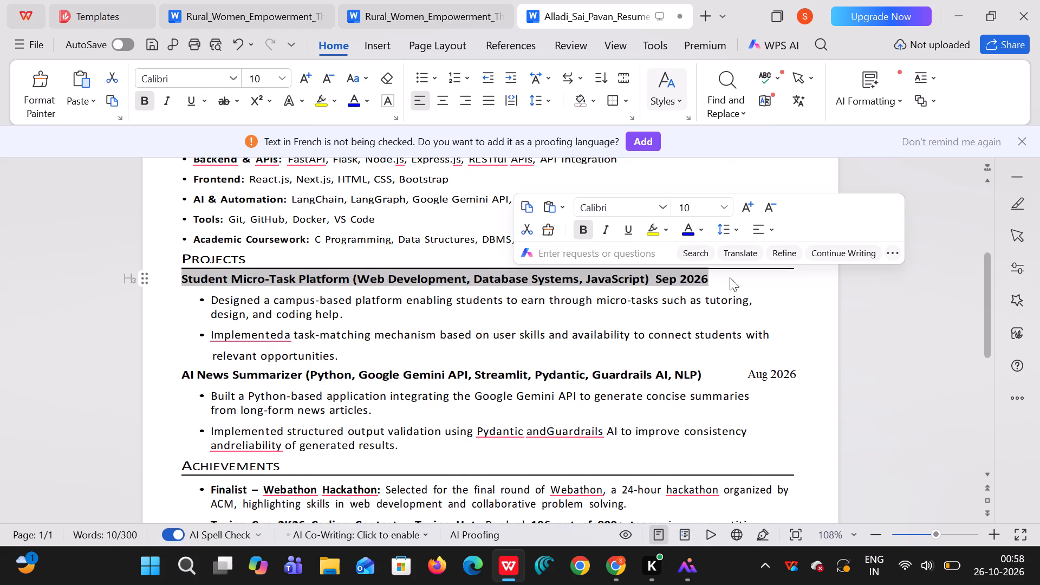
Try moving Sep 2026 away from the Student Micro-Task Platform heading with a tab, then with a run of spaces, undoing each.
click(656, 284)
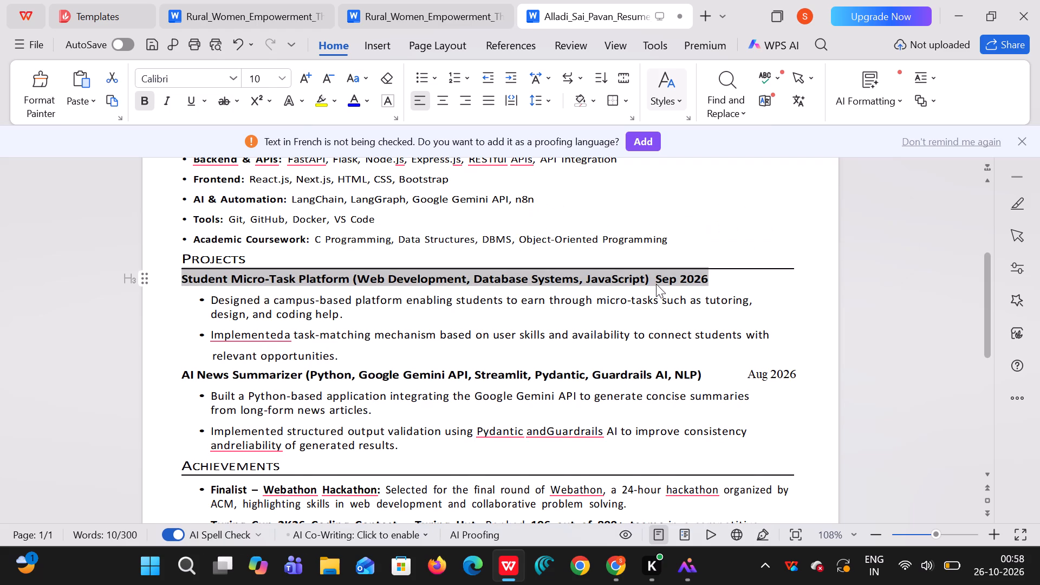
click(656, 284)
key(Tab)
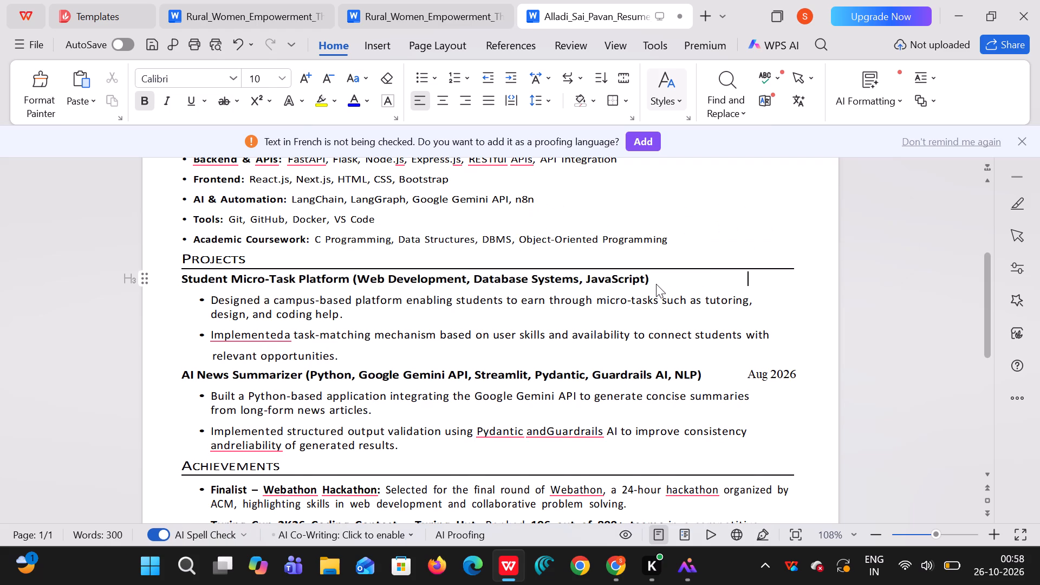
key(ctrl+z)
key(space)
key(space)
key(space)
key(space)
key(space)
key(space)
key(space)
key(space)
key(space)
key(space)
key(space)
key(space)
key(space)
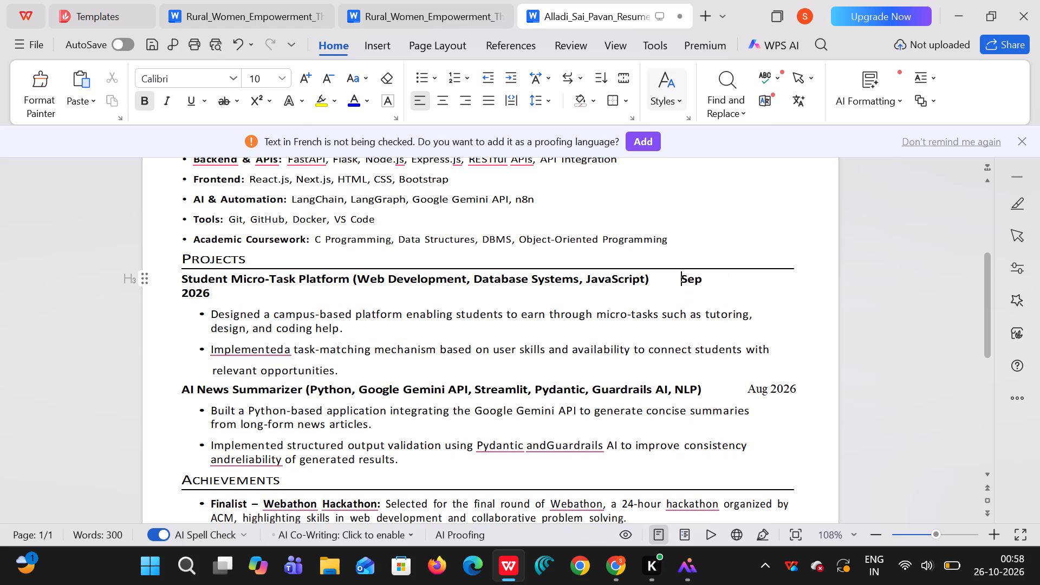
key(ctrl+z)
Remove the bold formatting from Sep 2026 in the Student Micro-Task Platform heading.
click(656, 284)
drag(656, 284, 699, 284)
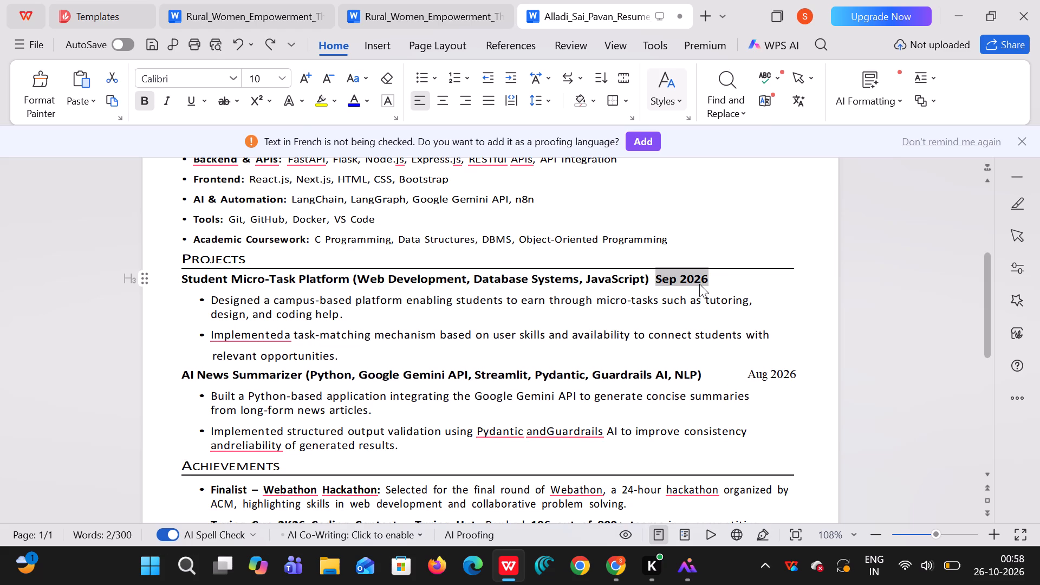
key(ctrl+b)
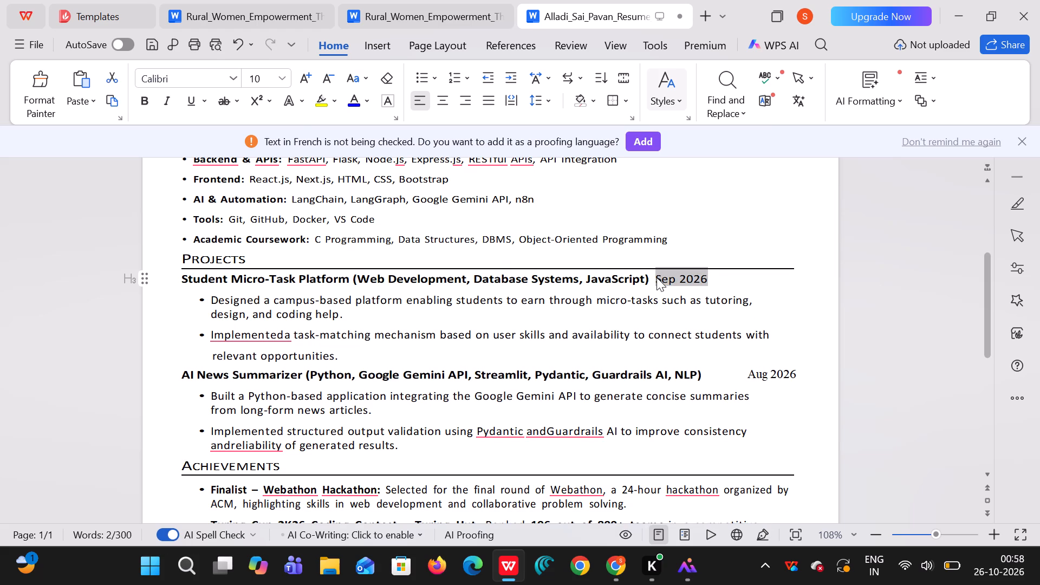
Add spaces before Sep 2026 to set it apart from the project heading, undoing any that wrap the date.
click(656, 277)
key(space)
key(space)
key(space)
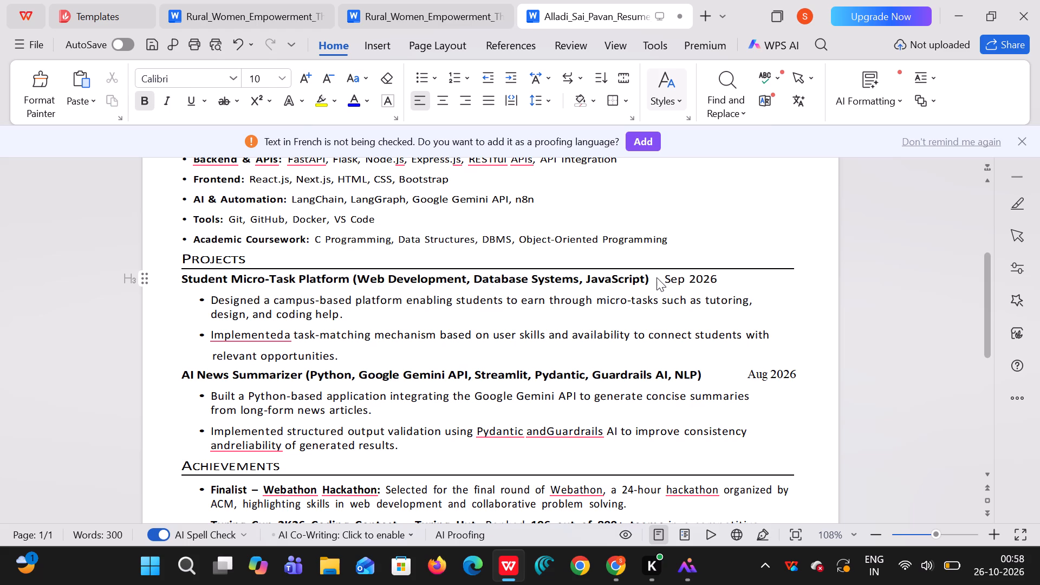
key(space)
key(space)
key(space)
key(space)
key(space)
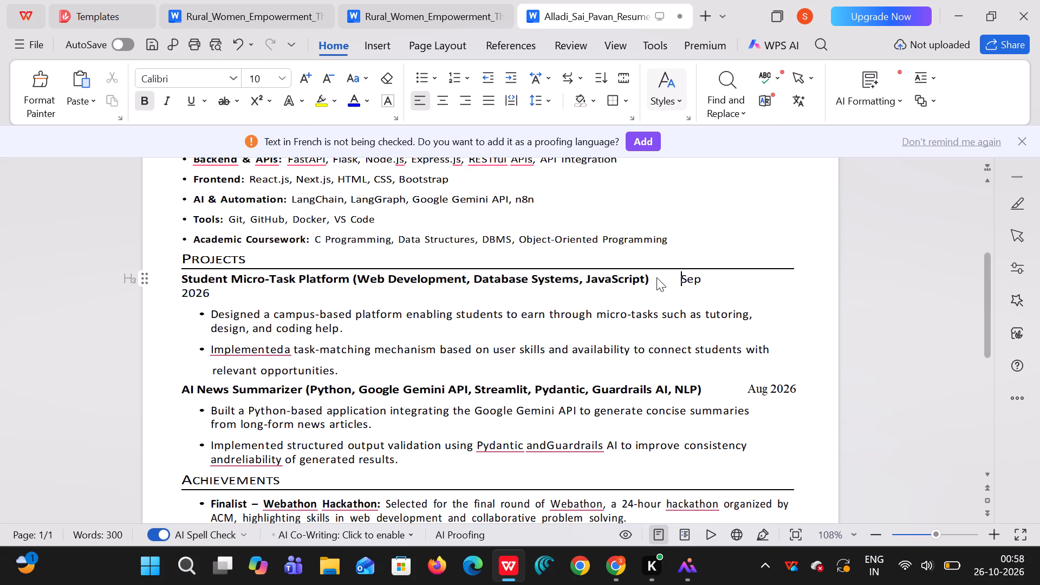
key(ctrl+z)
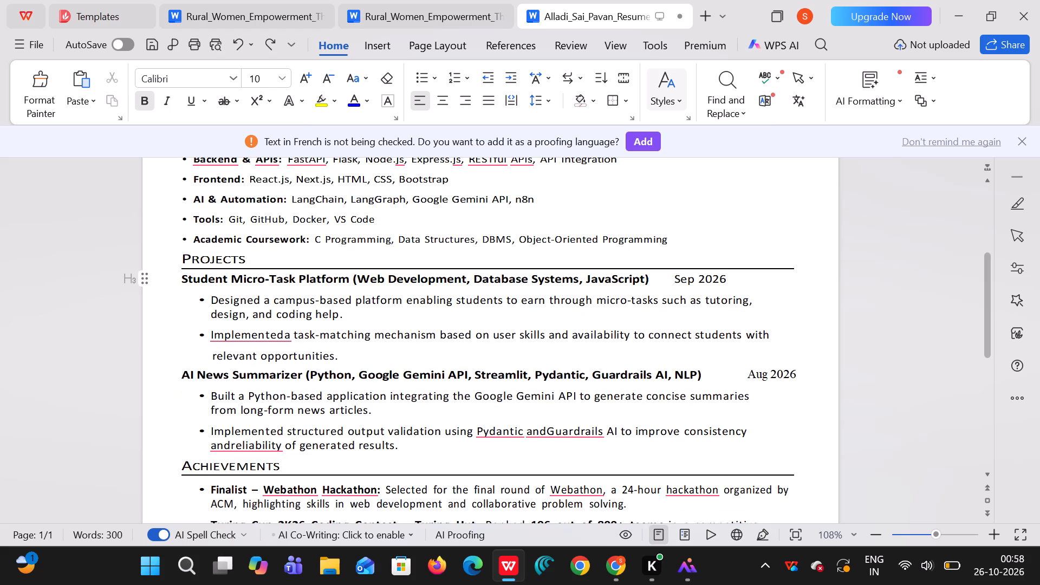
Copy the formatting of the second AI News Summarizer bullet onto the Git & GitHub Workshop description.
scroll(656, 277, down, 1)
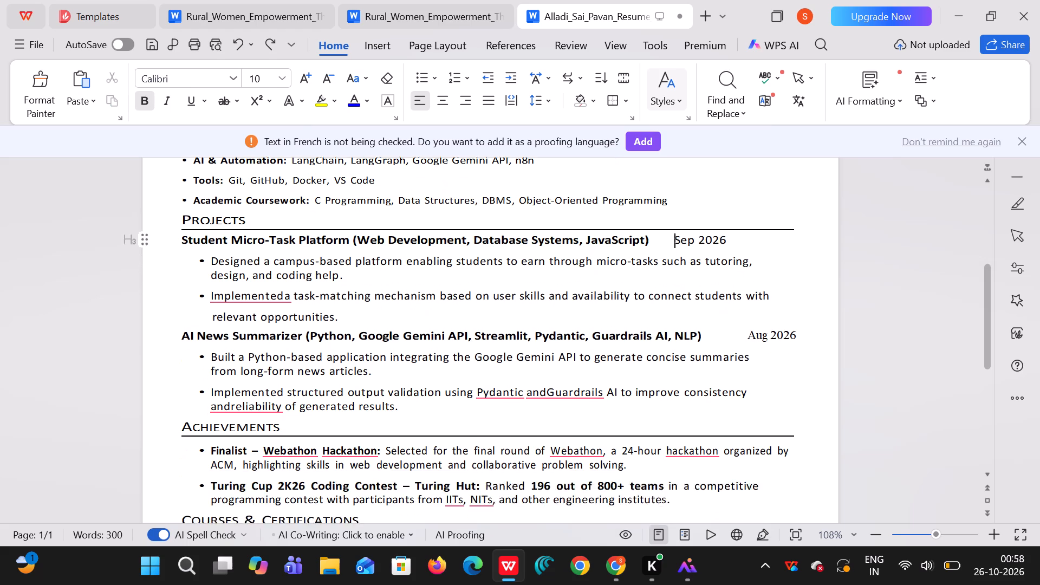
scroll(656, 277, down, 3)
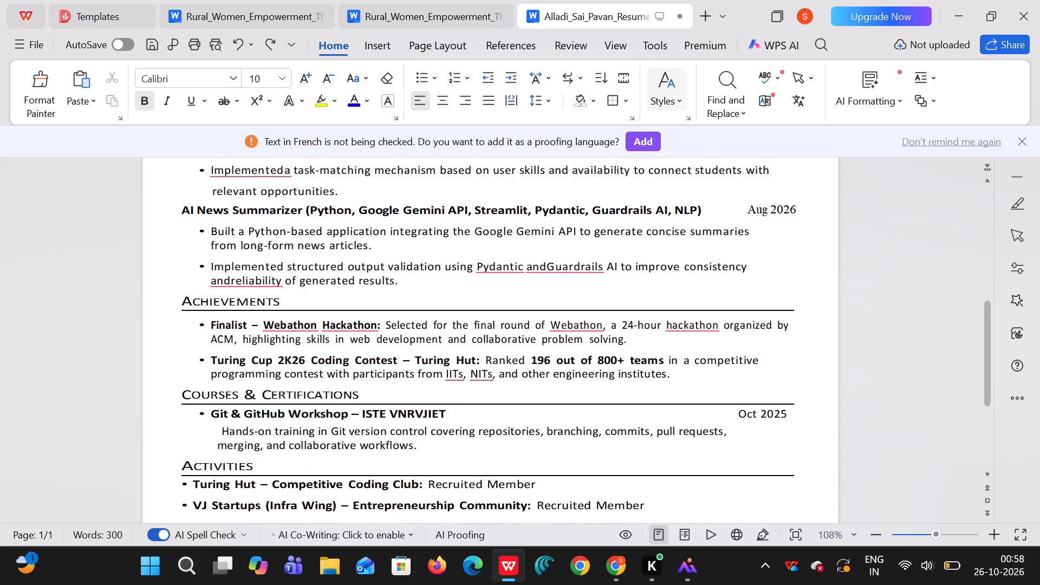
scroll(656, 277, down, 2)
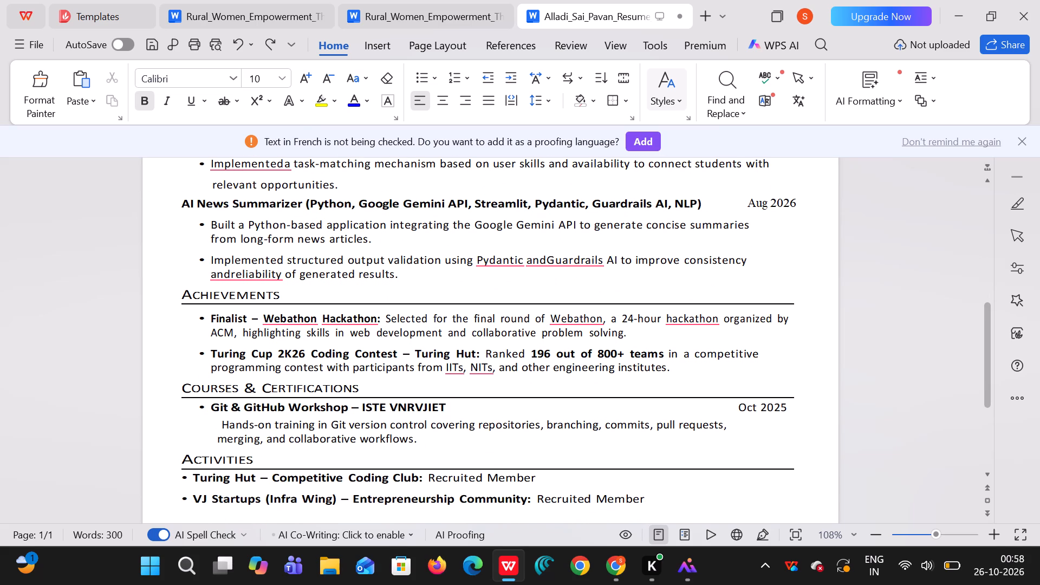
scroll(656, 277, down, 1)
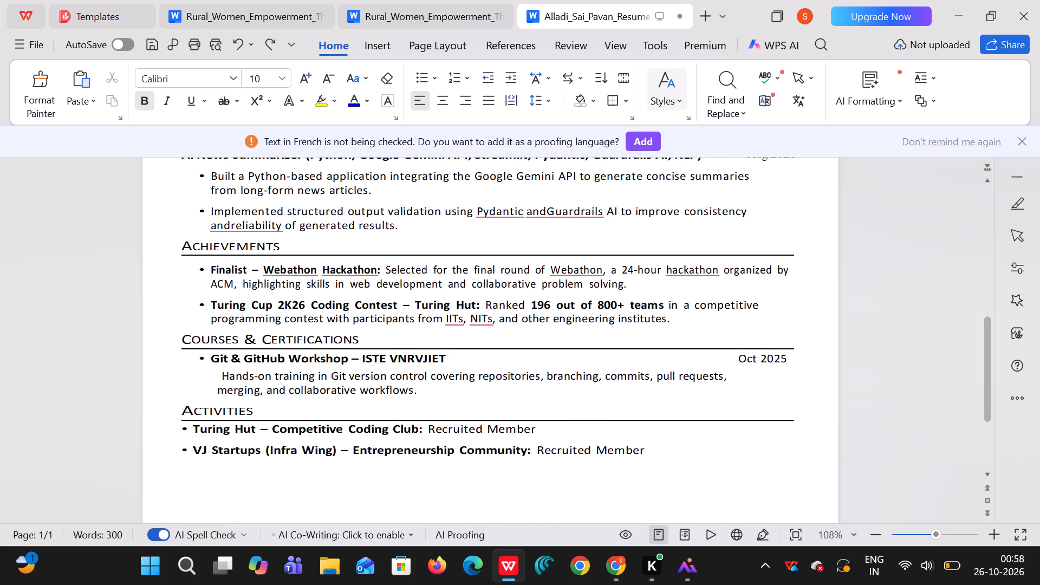
drag(207, 210, 399, 222)
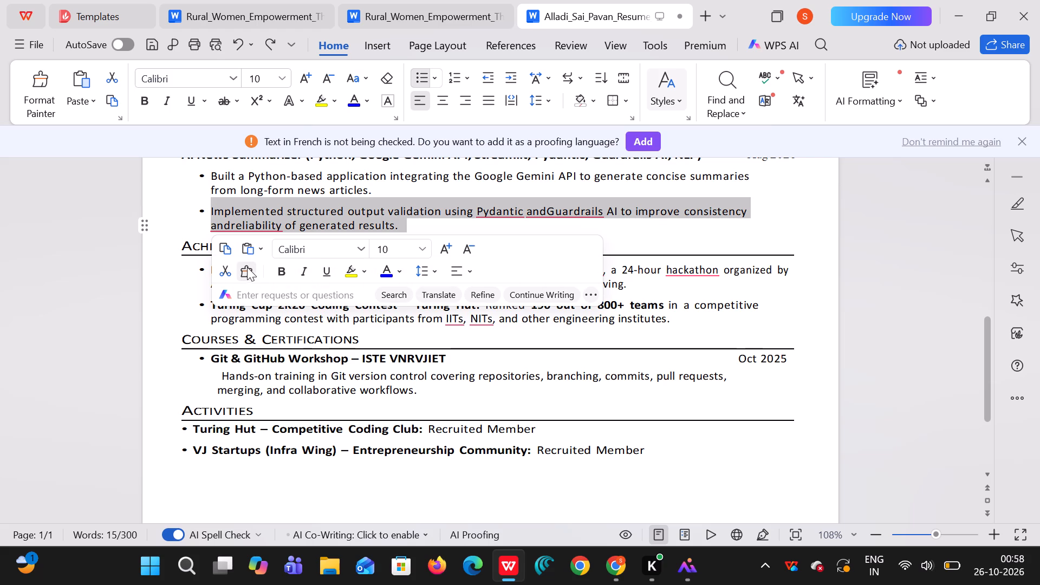
click(249, 268)
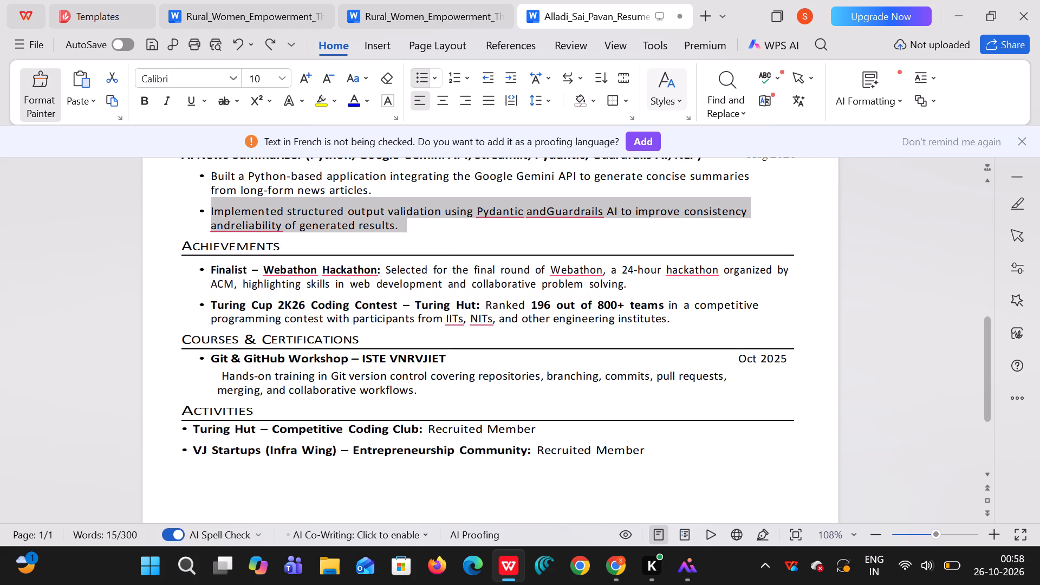
drag(221, 379, 430, 399)
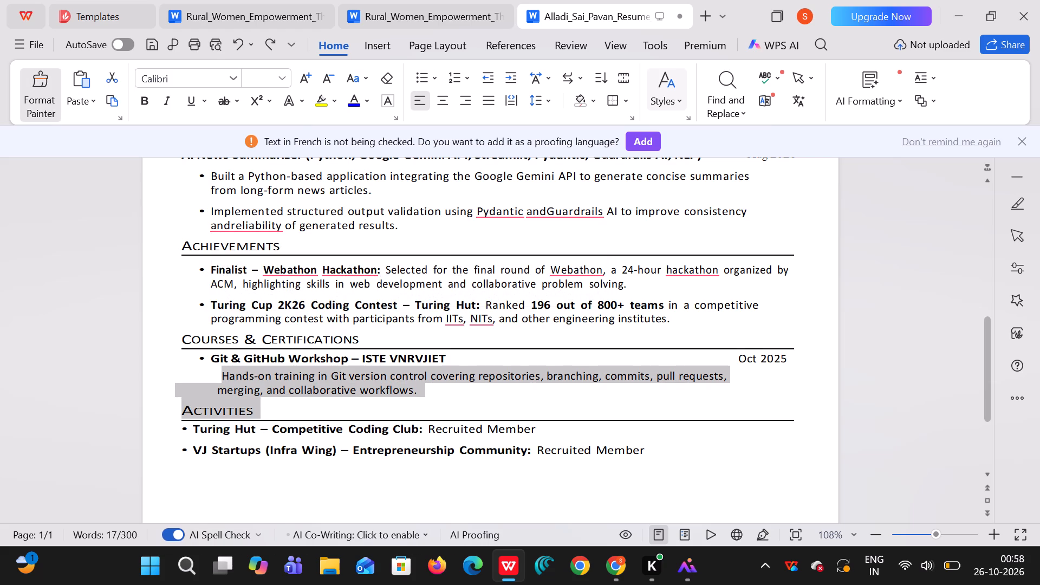
drag(430, 399, 431, 393)
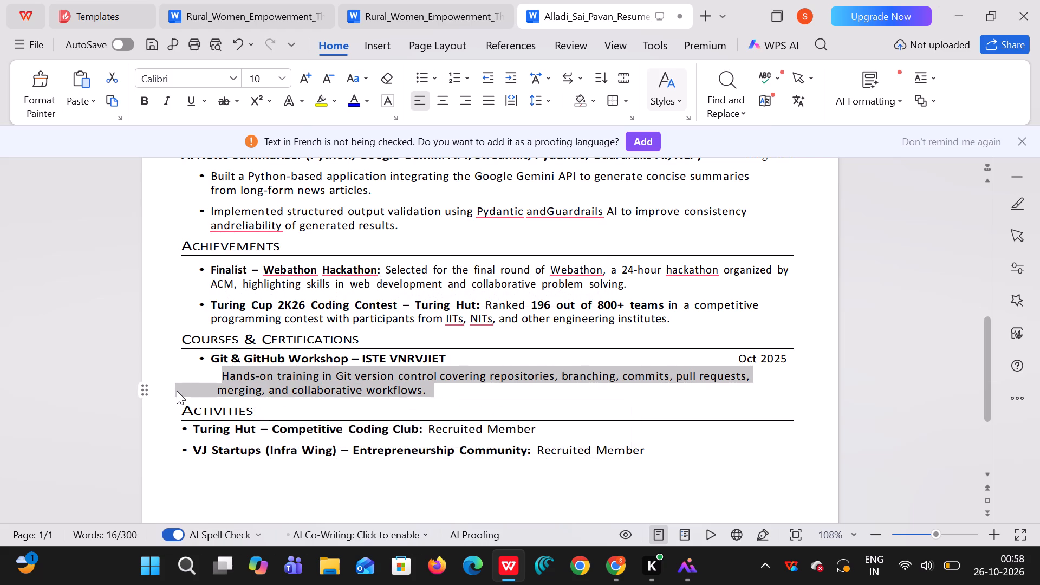
click(177, 391)
Delete the grade value before CGPA in the B.Tech line of the Education section.
scroll(177, 391, up, 1)
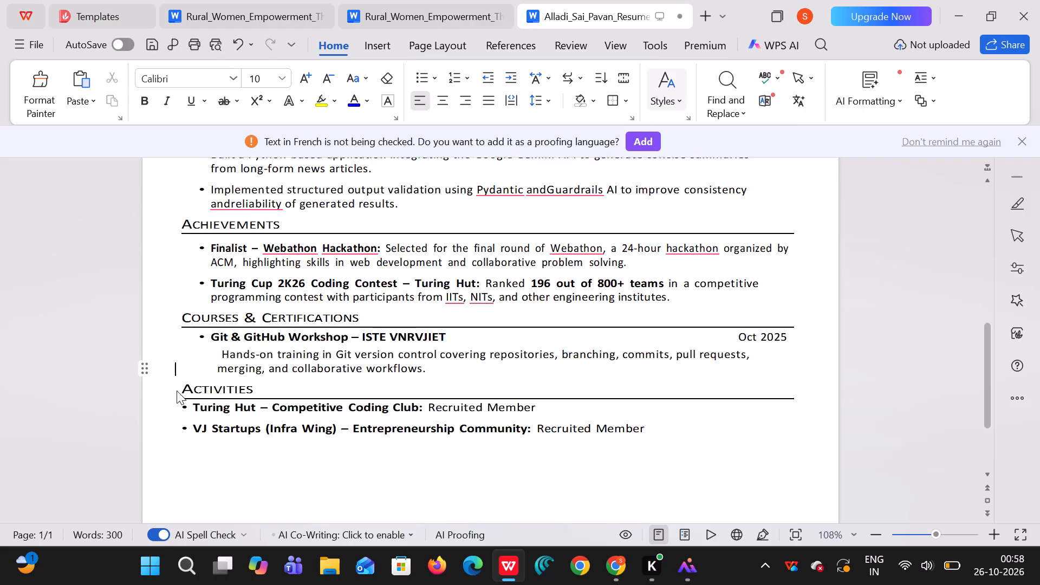
scroll(177, 391, up, 5)
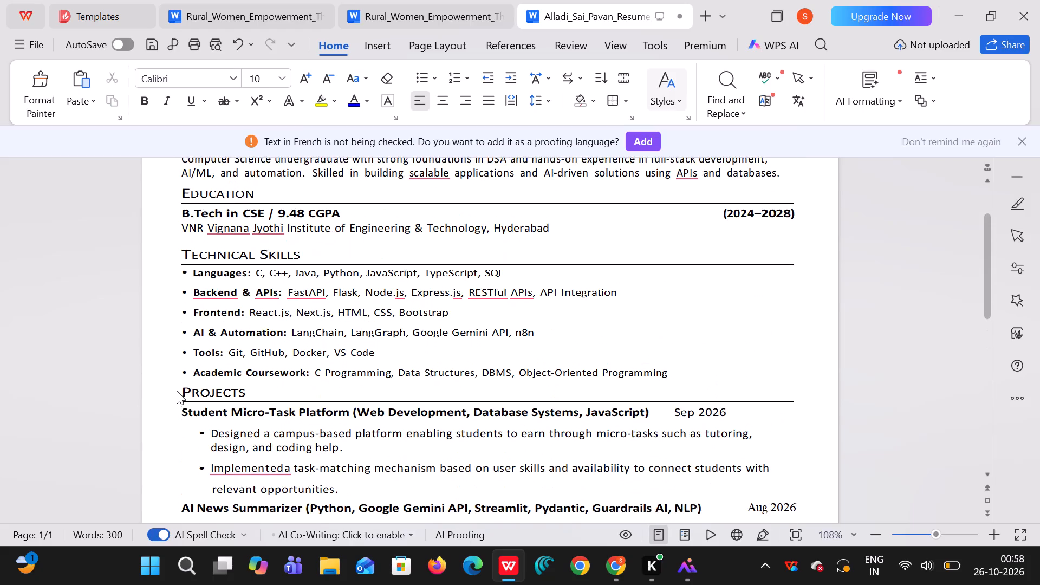
scroll(177, 391, up, 2)
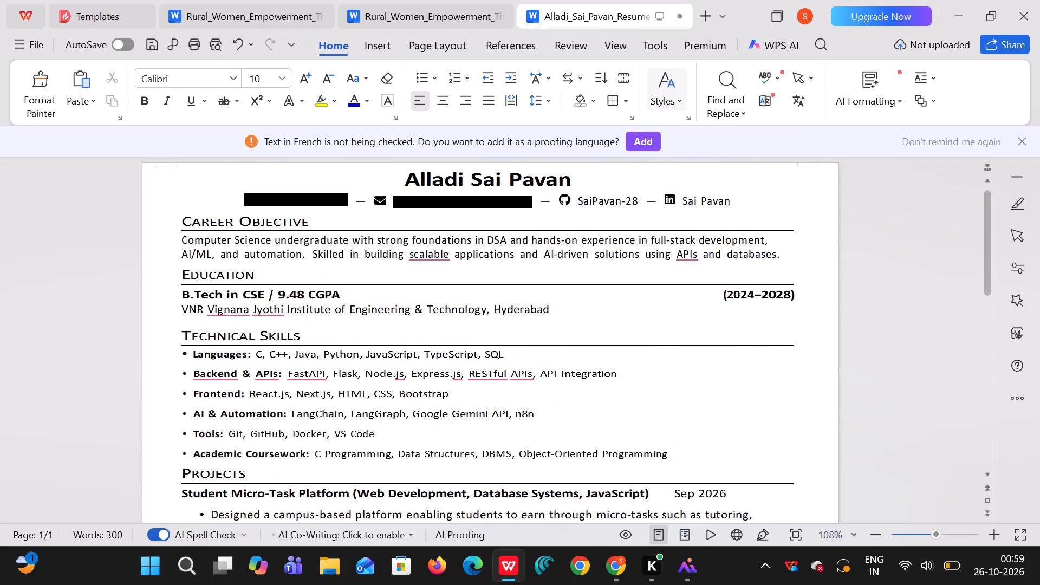
click(302, 297)
key(BackSpace)
key(BackSpace)
key(BackSpace)
key(BackSpace)
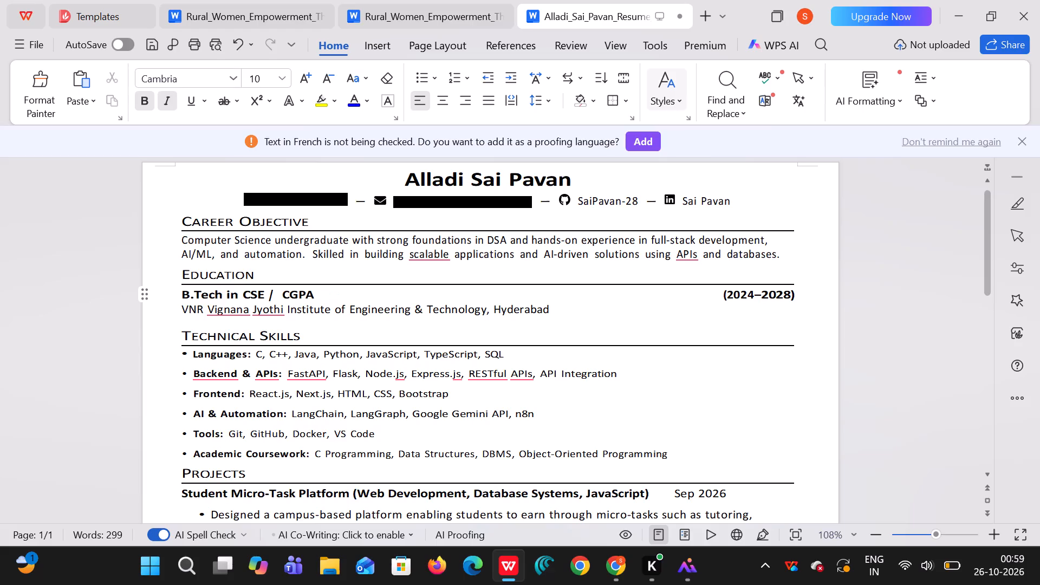
Copy the full Career Objective paragraph of the resume.
click(789, 247)
drag(789, 247, 196, 246)
key(ctrl+c)
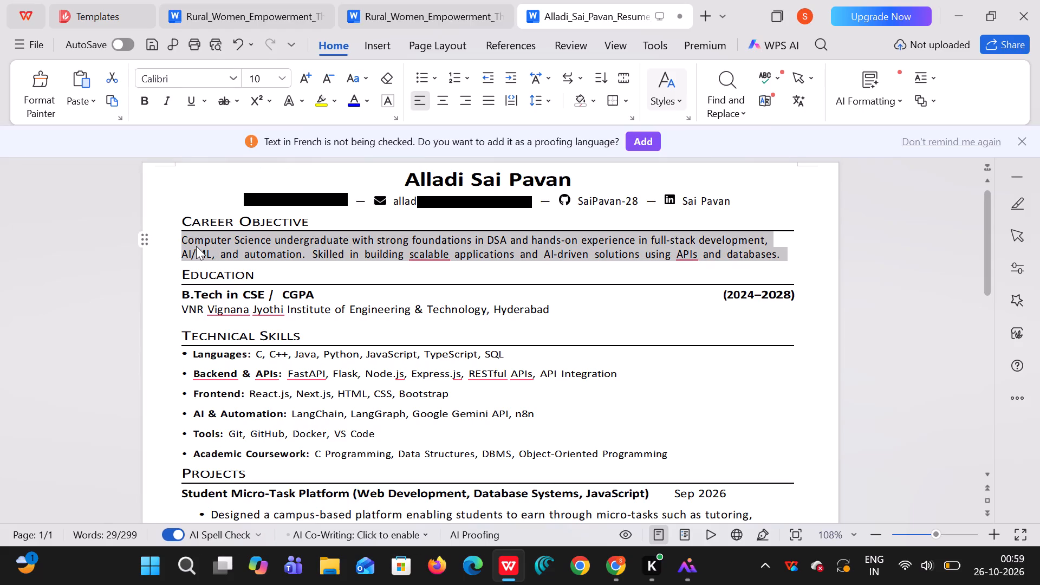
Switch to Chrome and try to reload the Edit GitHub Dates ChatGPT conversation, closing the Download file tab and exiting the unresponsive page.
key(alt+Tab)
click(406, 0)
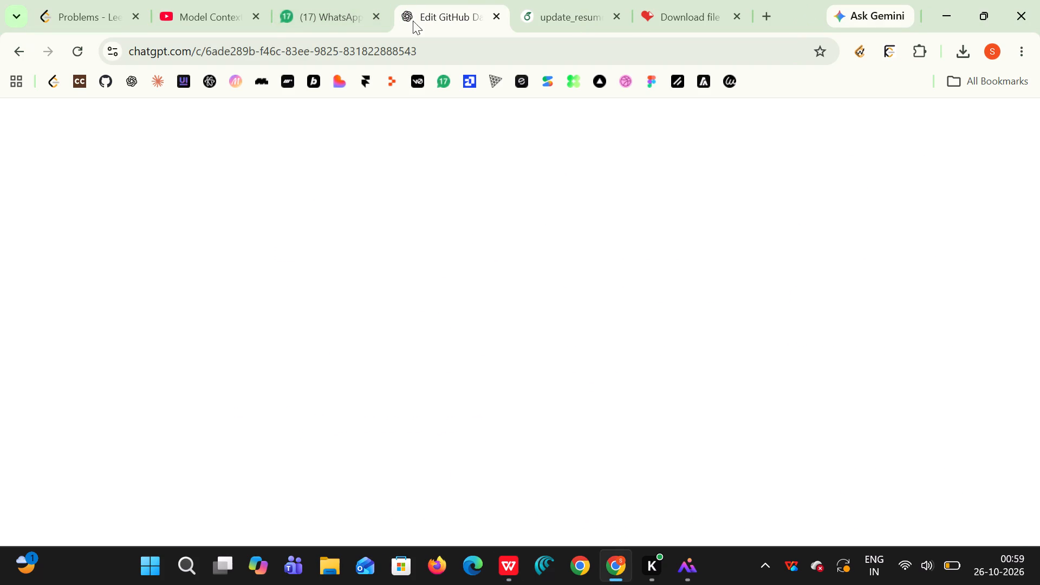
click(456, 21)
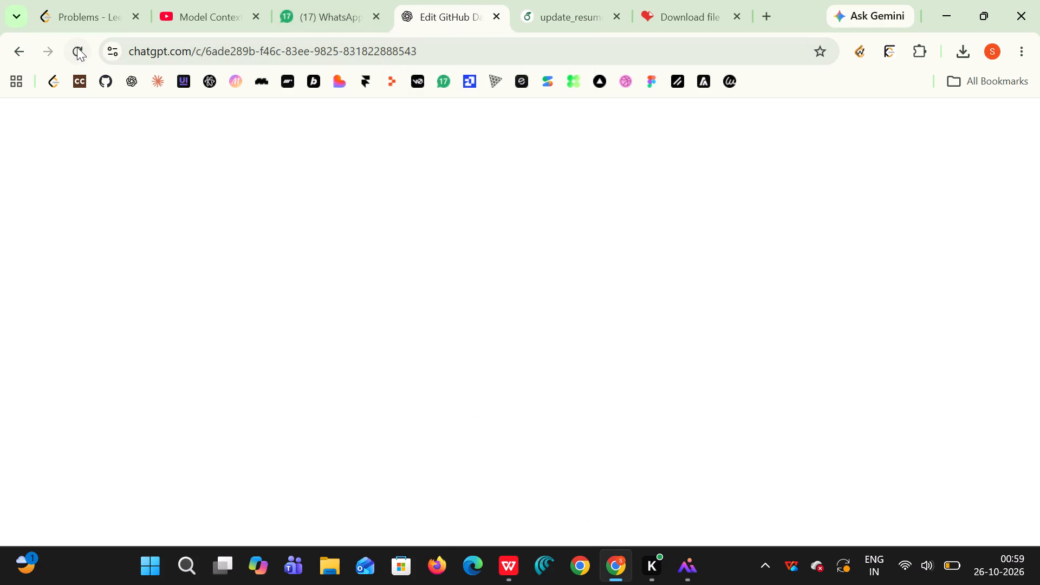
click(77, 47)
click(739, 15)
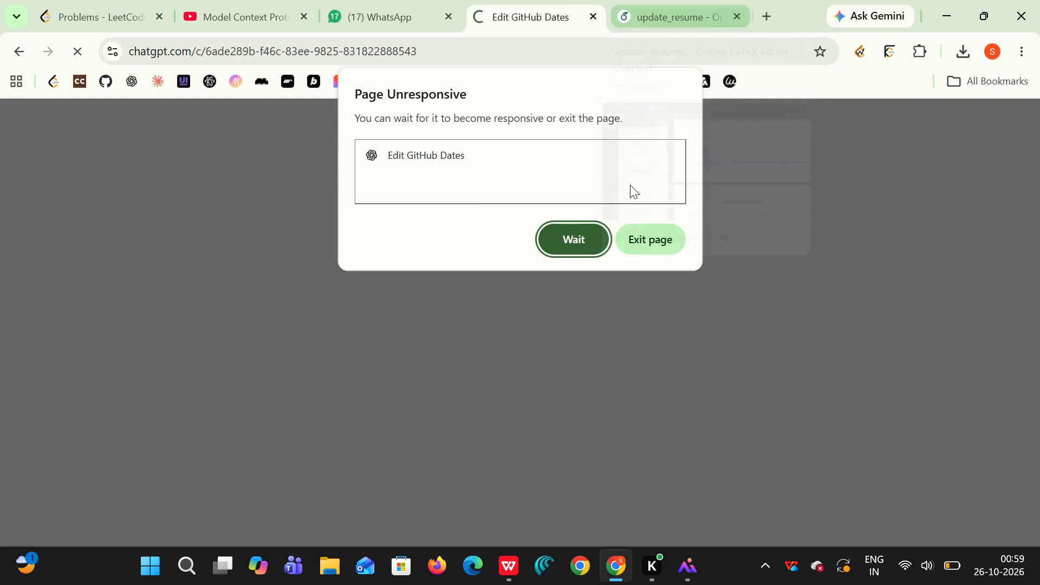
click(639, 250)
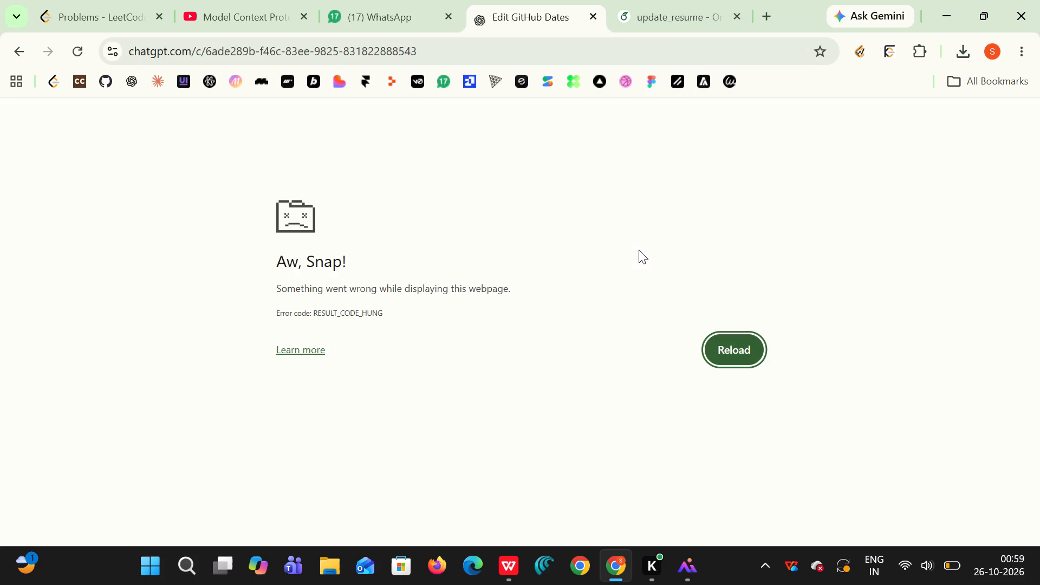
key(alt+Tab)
In the WPS Office resume, replace the candidate's name in the title line with the new candidate's name.
click(639, 250)
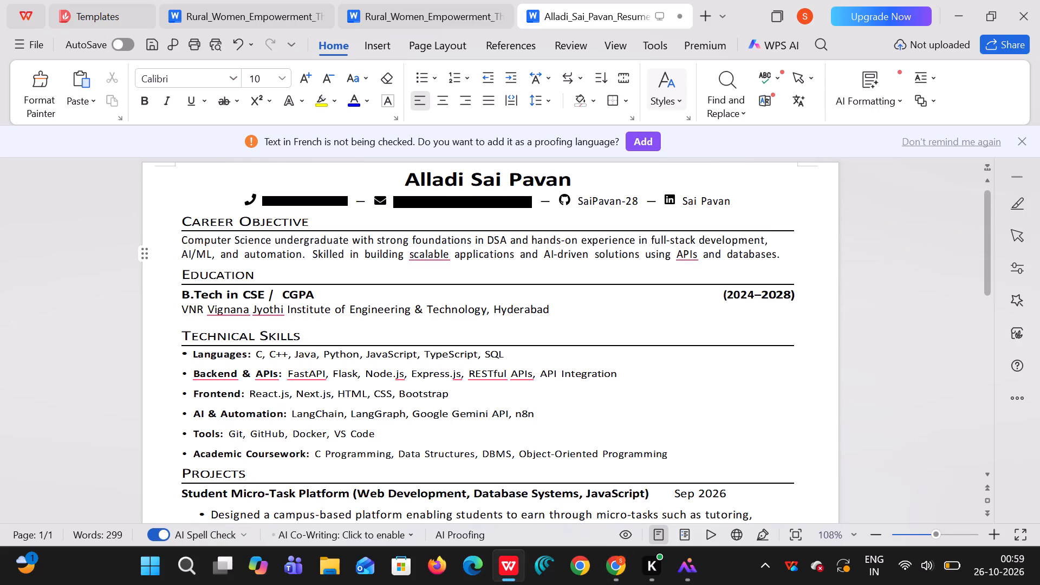
click(578, 184)
key(BackSpace)
key(BackSpace)
key(BackSpace)
key(BackSpace)
key(BackSpace)
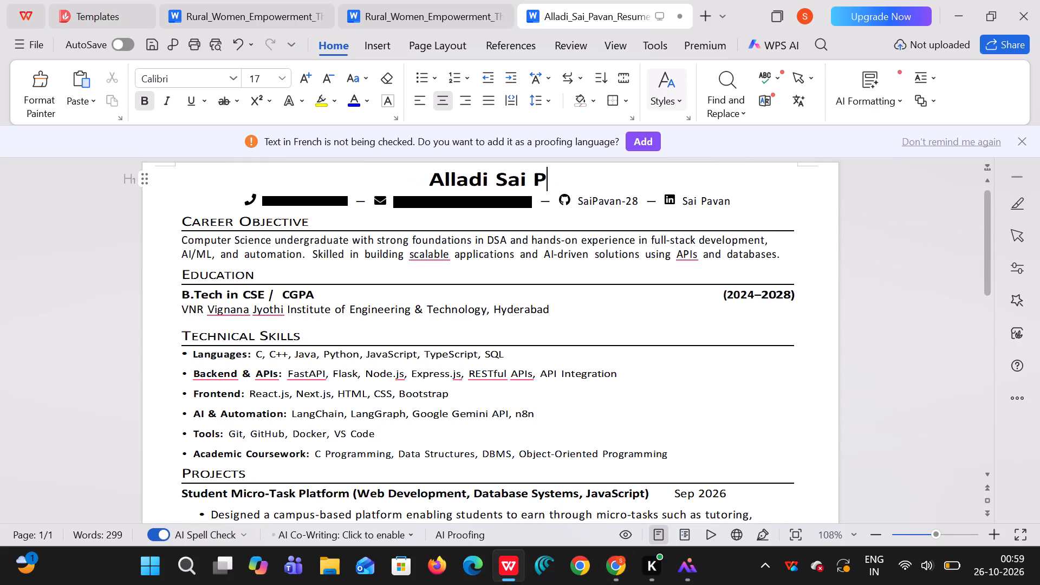
key(BackSpace)
key(BackSpace)
key(BackSpace)
key(BackSpace)
key(BackSpace)
key(BackSpace)
key(BackSpace)
key(BackSpace)
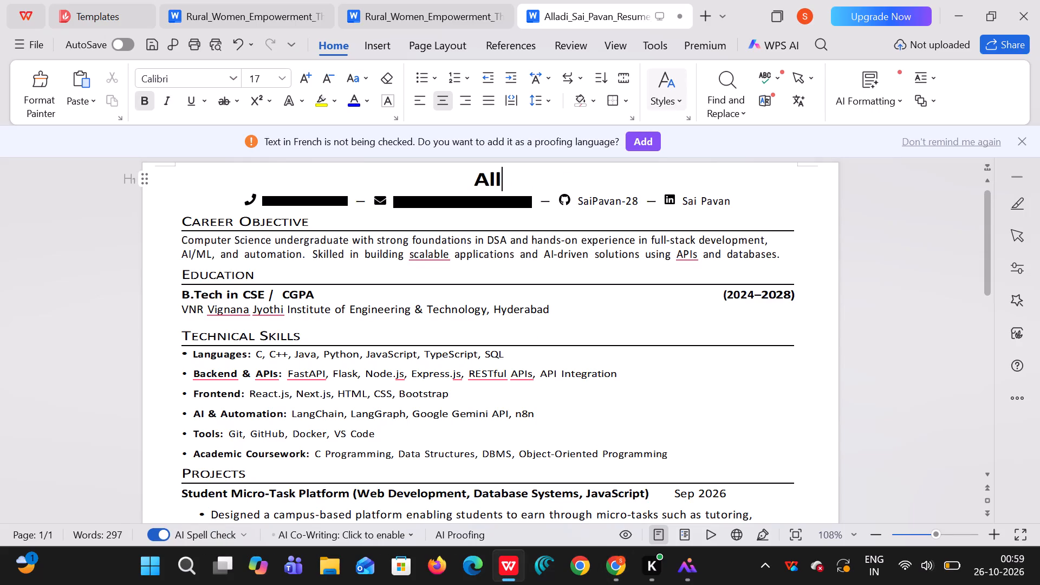
key(BackSpace)
key(BackSpace)
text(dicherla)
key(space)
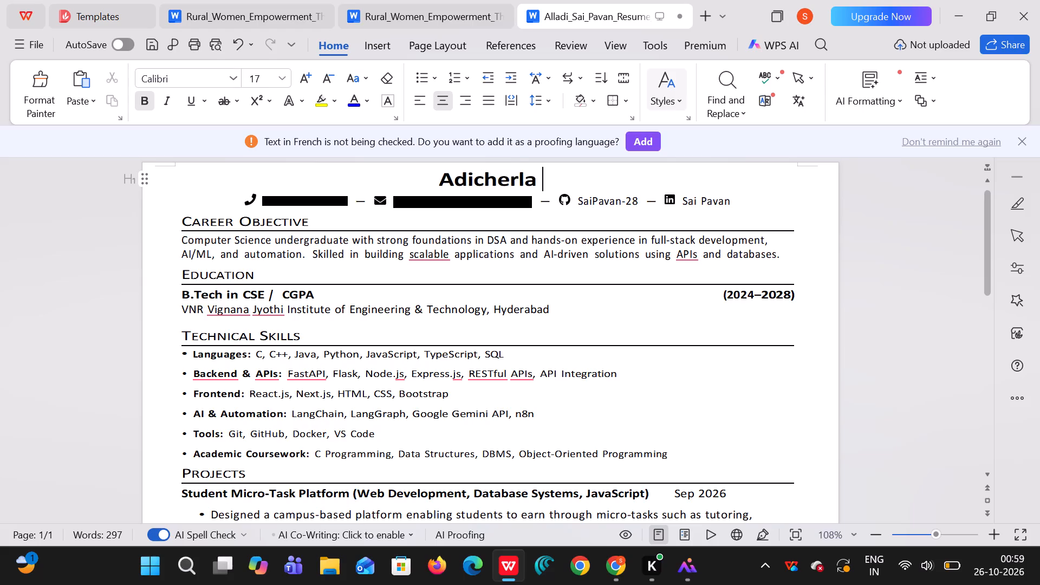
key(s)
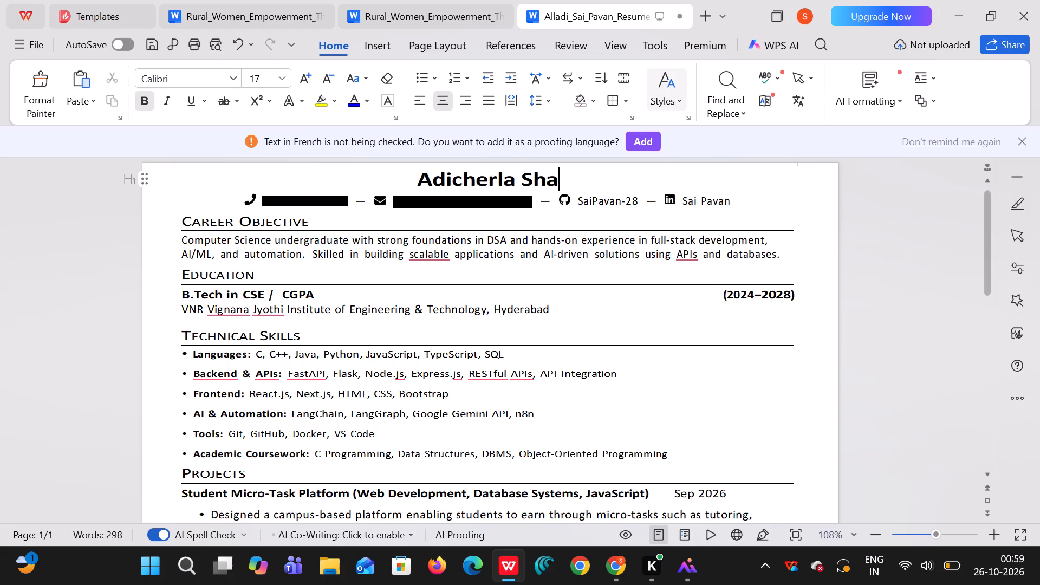
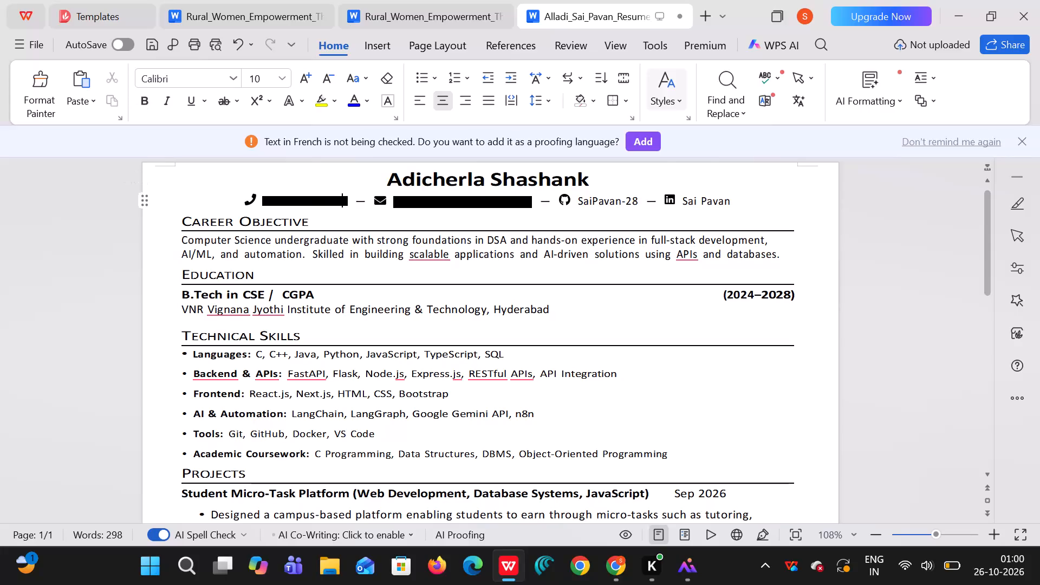
Replace the phone number in the resume's contact line with the copied number and remove the surplus character.
key(Right)
key(BackSpace)
key(BackSpace)
key(BackSpace)
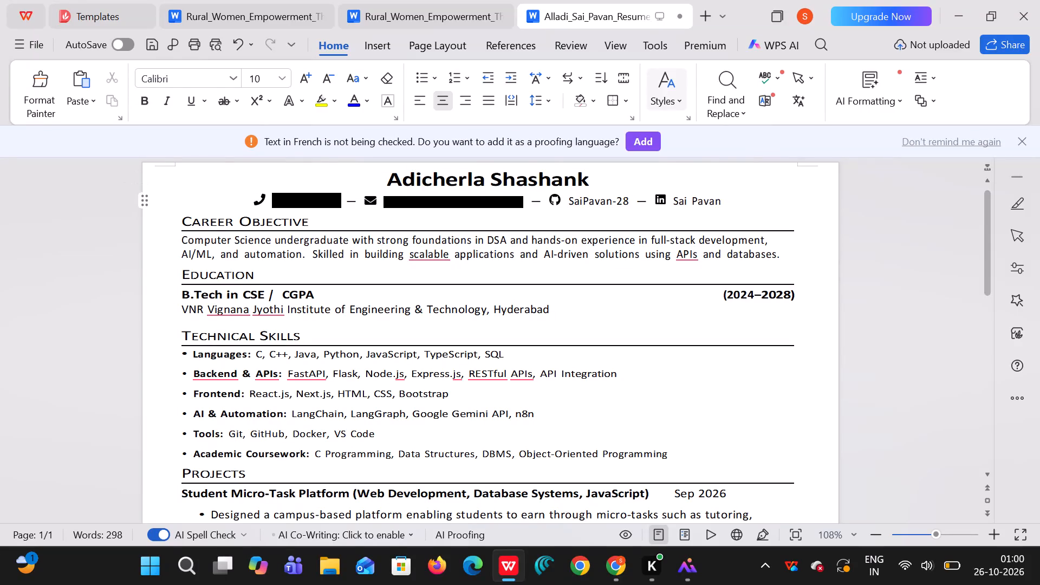
key(BackSpace)
key(BackSpace)
key(BackSpace)
key(BackSpace)
key(BackSpace)
key(BackSpace)
key(BackSpace)
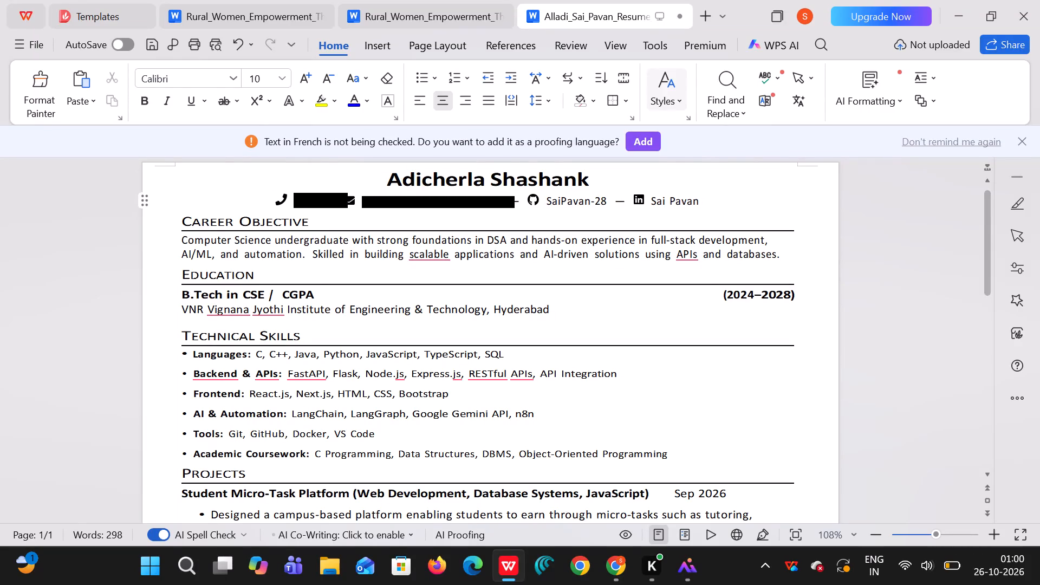
key(ctrl+v)
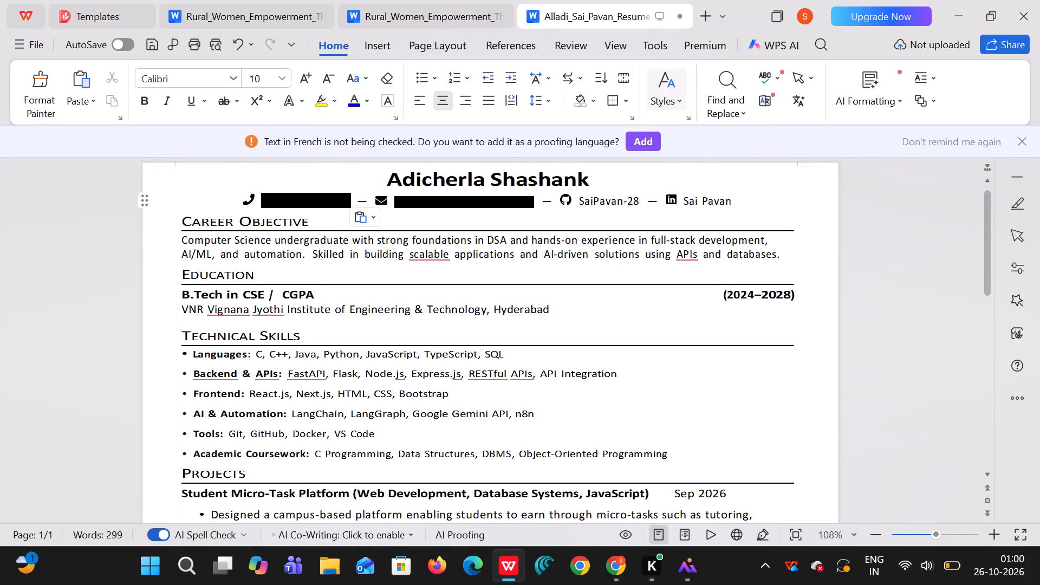
click(318, 207)
key(BackSpace)
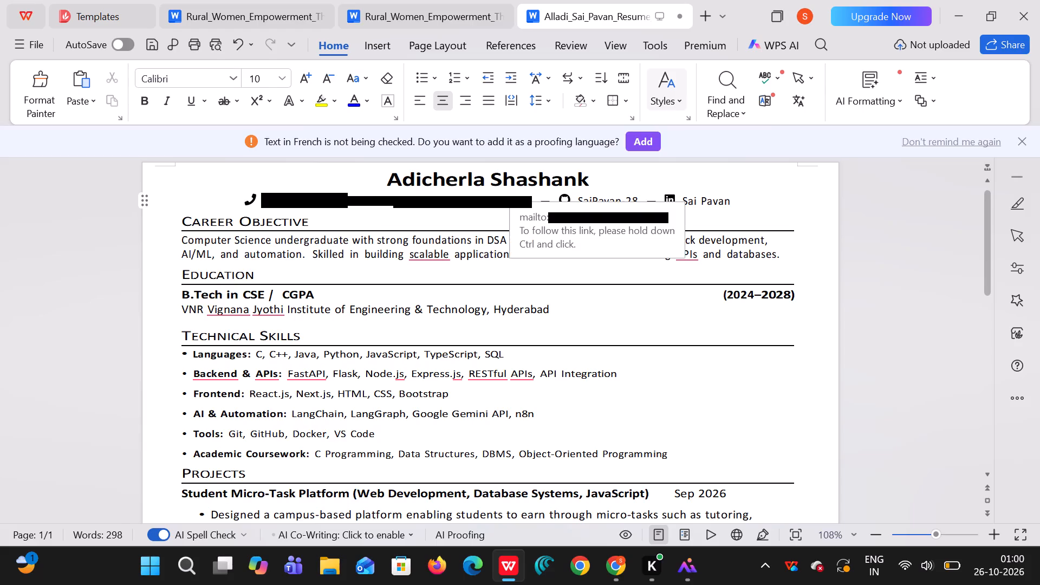
Replace the username part of the contact line's email address with the new candidate's first name in lowercase.
click(470, 203)
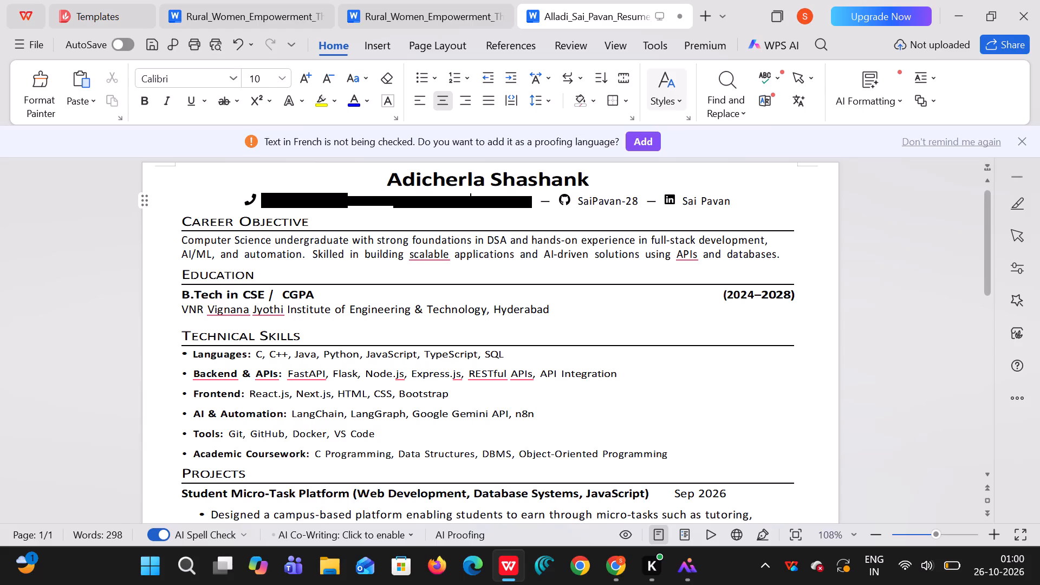
key(BackSpace)
key(BackSpace)
key(BackSpace)
key(BackSpace)
key(BackSpace)
key(BackSpace)
key(BackSpace)
key(BackSpace)
key(BackSpace)
key(BackSpace)
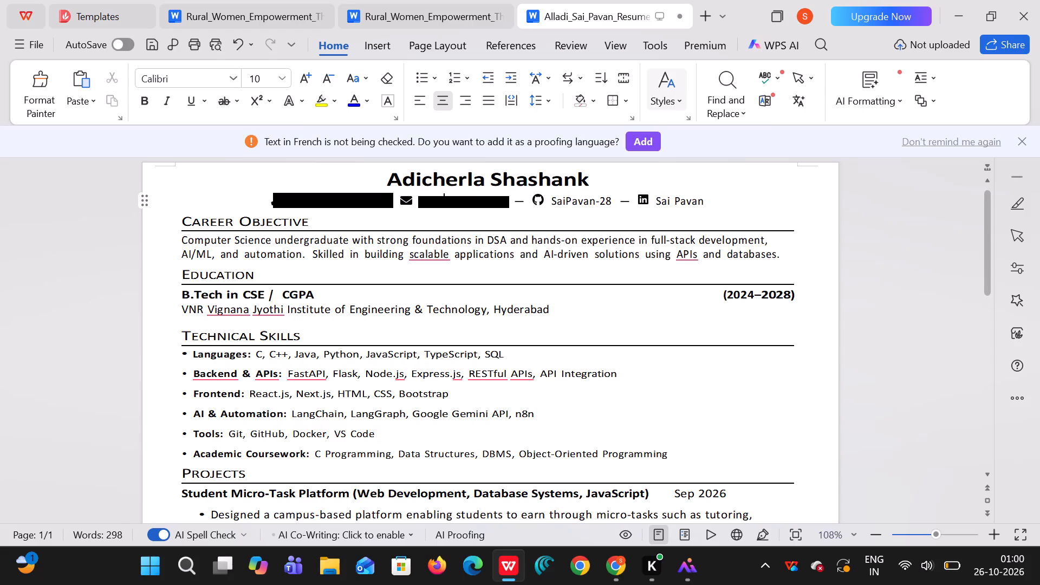
key(BackSpace)
key(BackSpace)
key(BackSpace)
key(BackSpace)
key(BackSpace)
text(shashank)
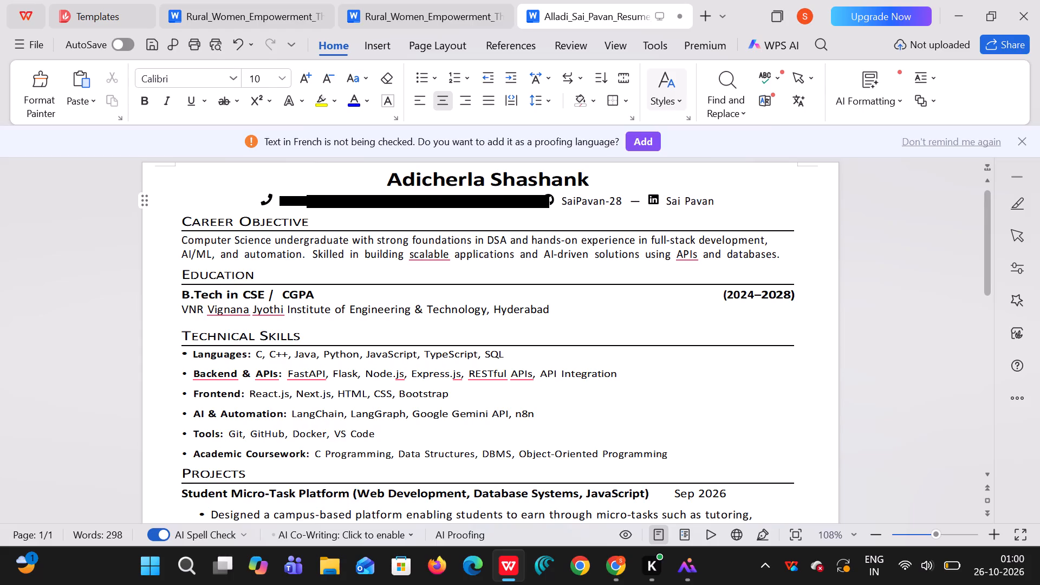
Replace the GitHub username in the contact line with the new candidate's first name in lowercase.
click(621, 202)
key(BackSpace)
key(BackSpace)
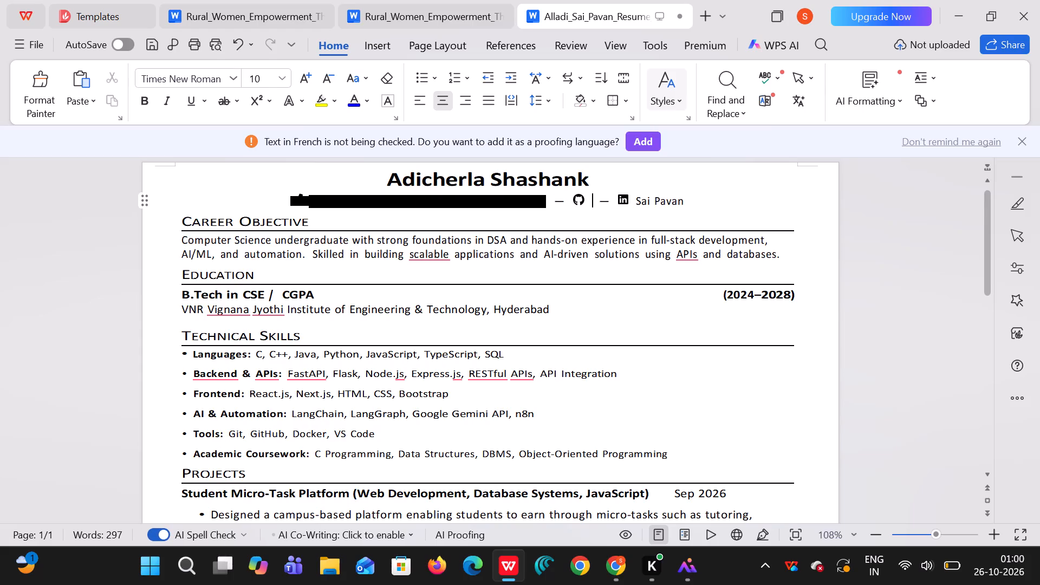
text(ha)
key(BackSpace)
key(BackSpace)
key(BackSpace)
key(s)
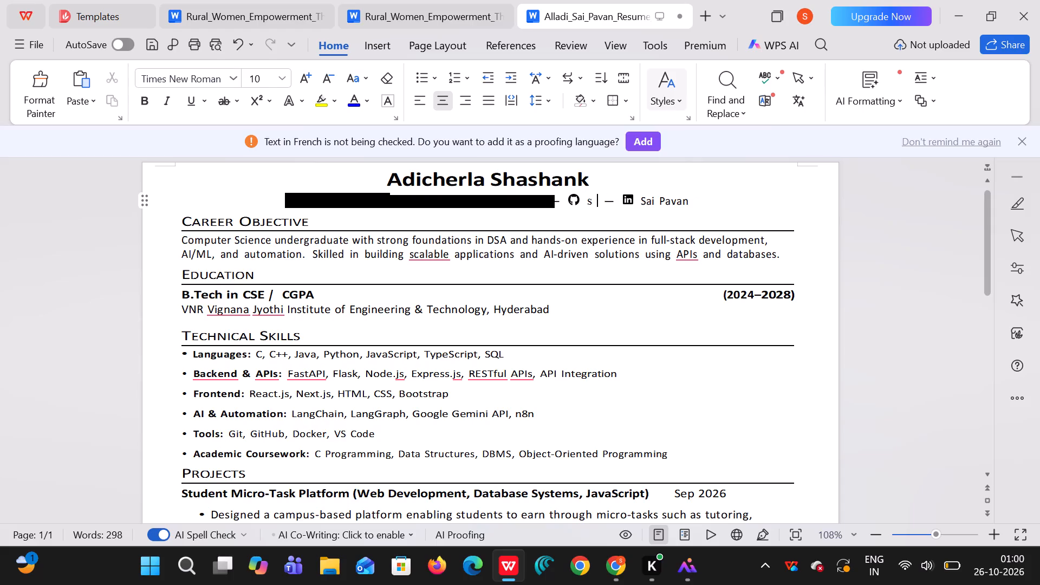
key(Left)
key(Right)
key(BackSpace)
text(shashan)
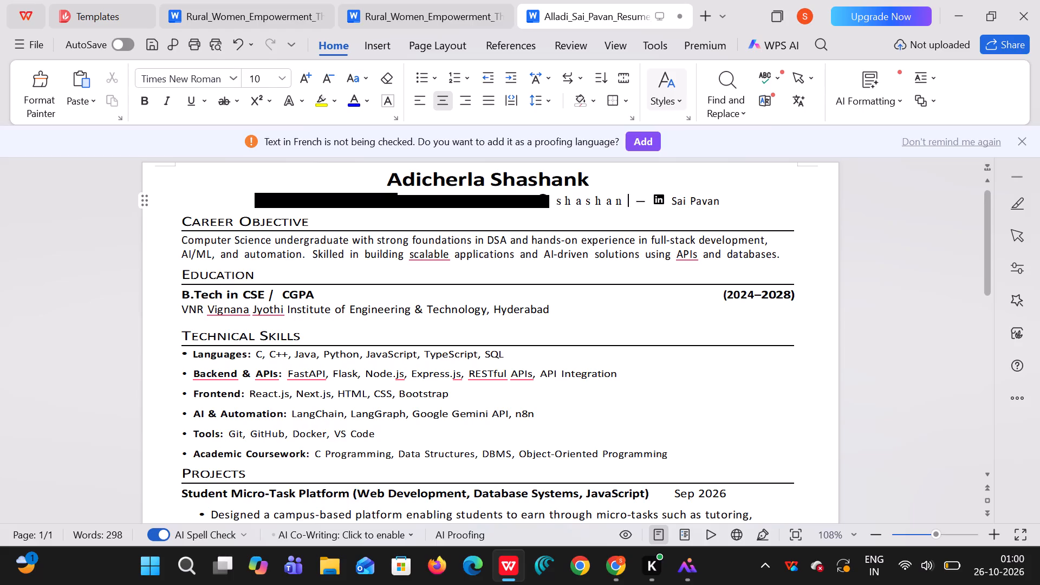
key(k)
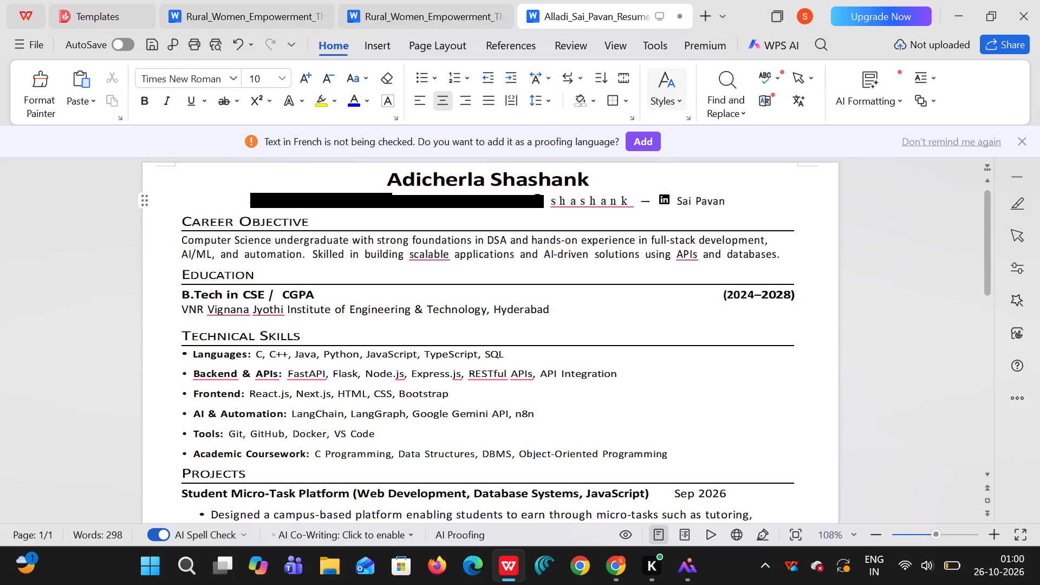
Copy the email address's text formatting onto the new GitHub username with Format Painter.
drag(504, 203, 474, 203)
click(312, 156)
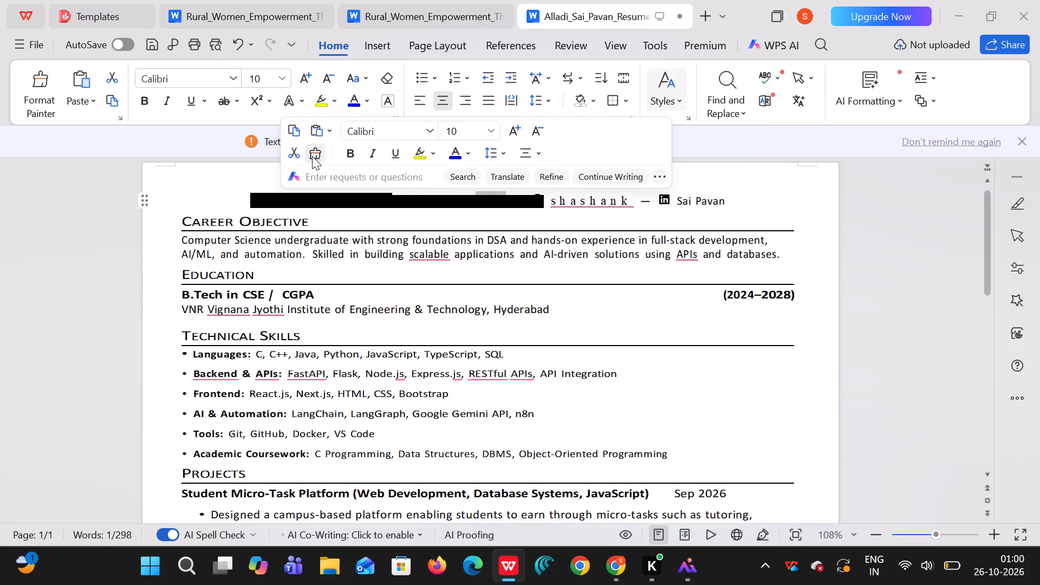
drag(548, 200, 572, 200)
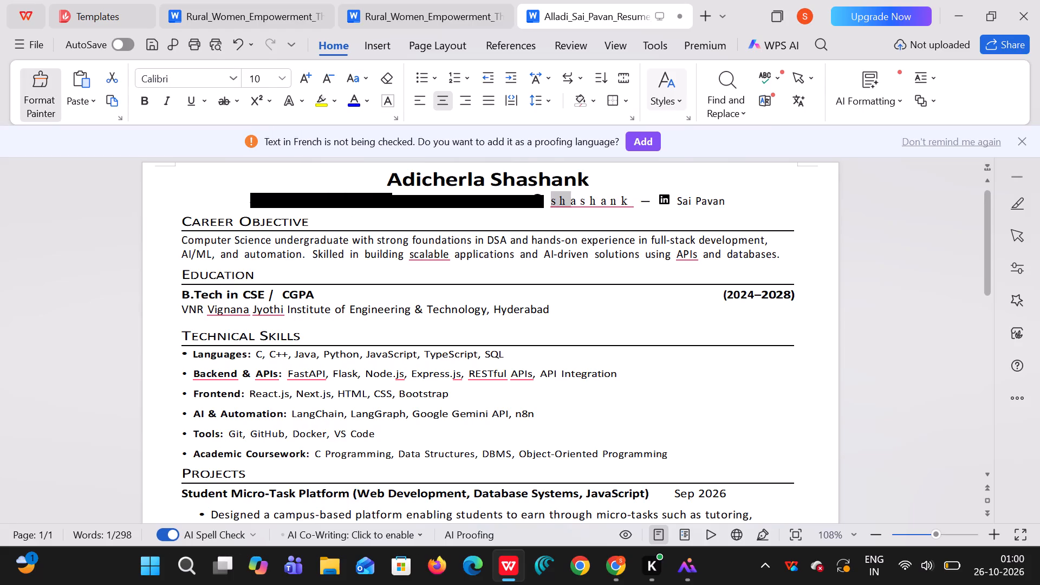
drag(572, 200, 626, 201)
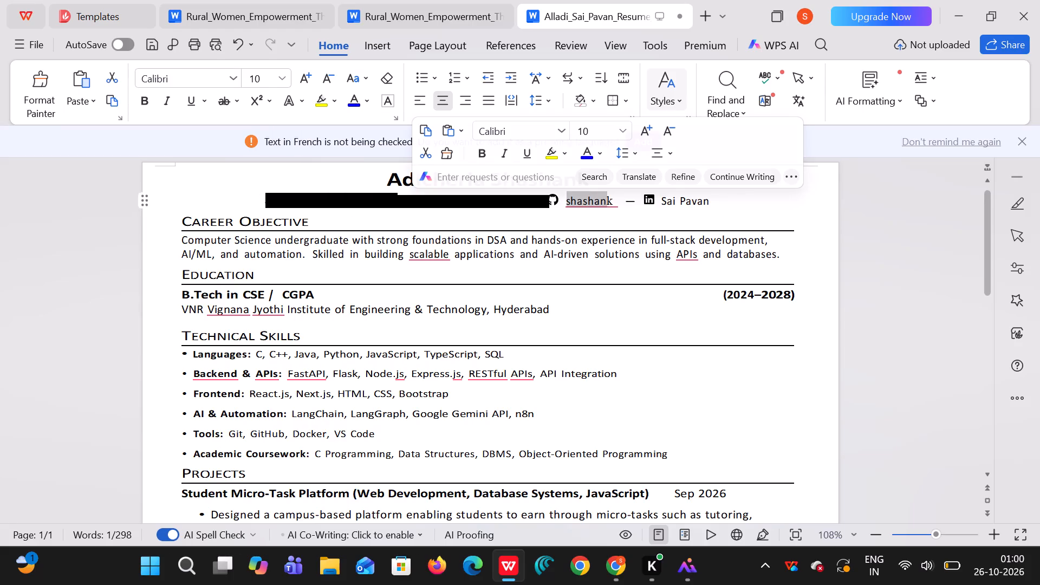
click(615, 201)
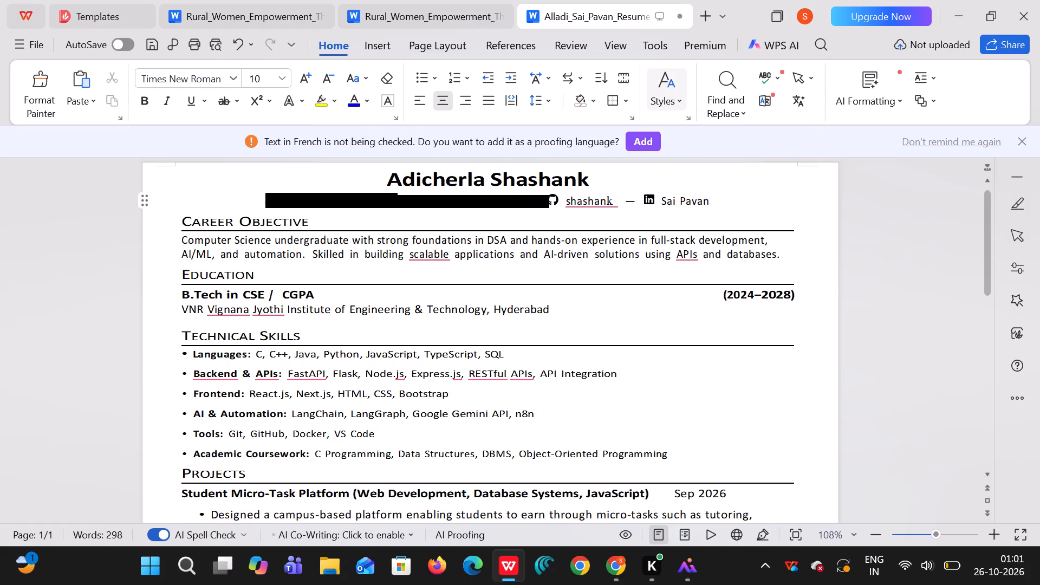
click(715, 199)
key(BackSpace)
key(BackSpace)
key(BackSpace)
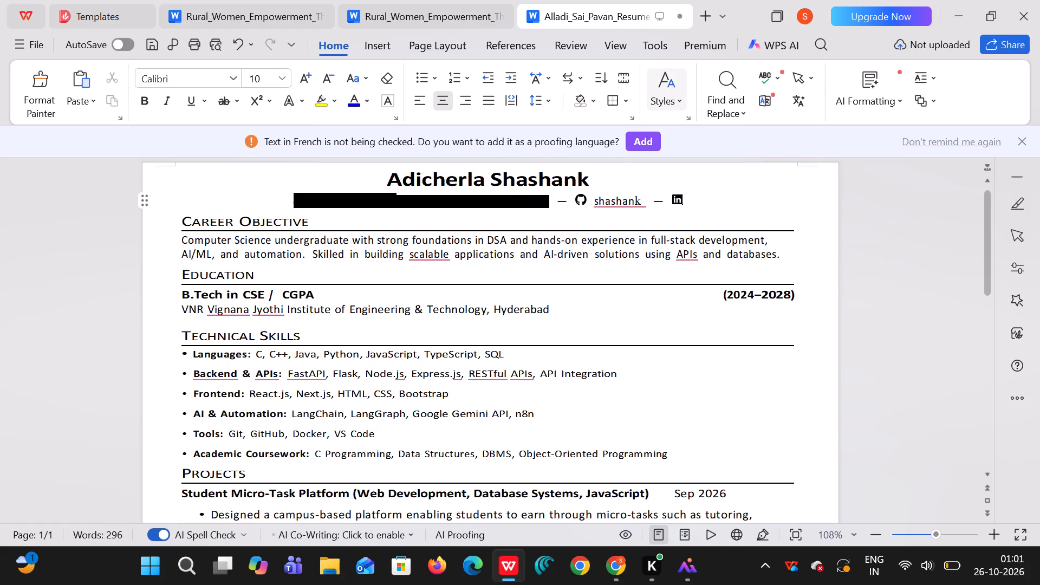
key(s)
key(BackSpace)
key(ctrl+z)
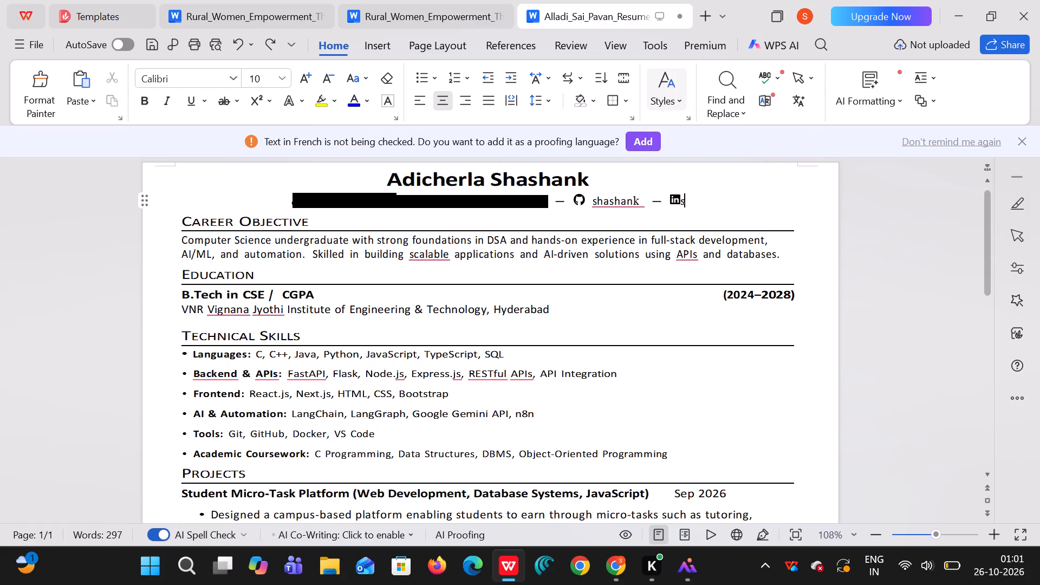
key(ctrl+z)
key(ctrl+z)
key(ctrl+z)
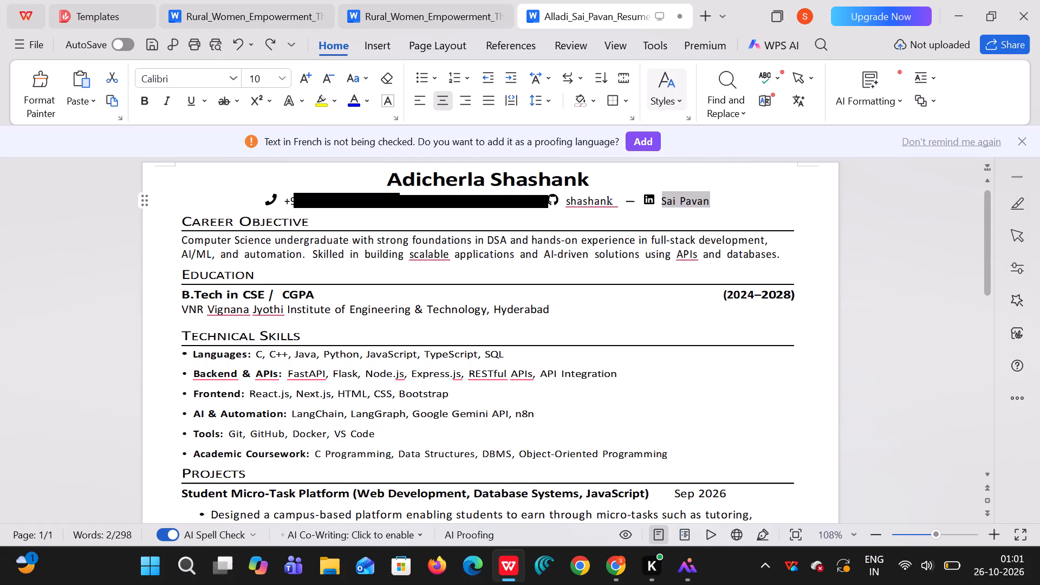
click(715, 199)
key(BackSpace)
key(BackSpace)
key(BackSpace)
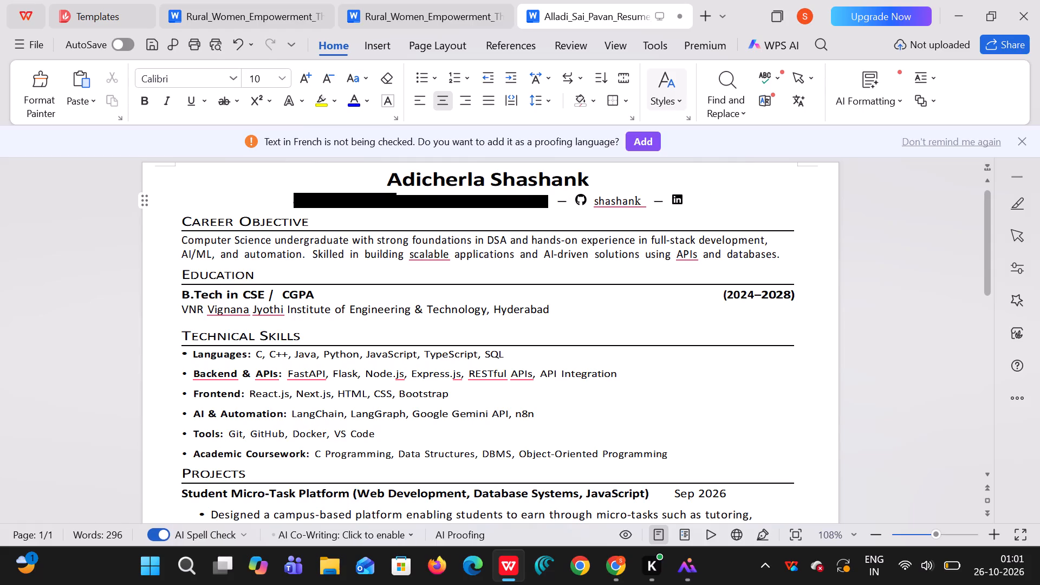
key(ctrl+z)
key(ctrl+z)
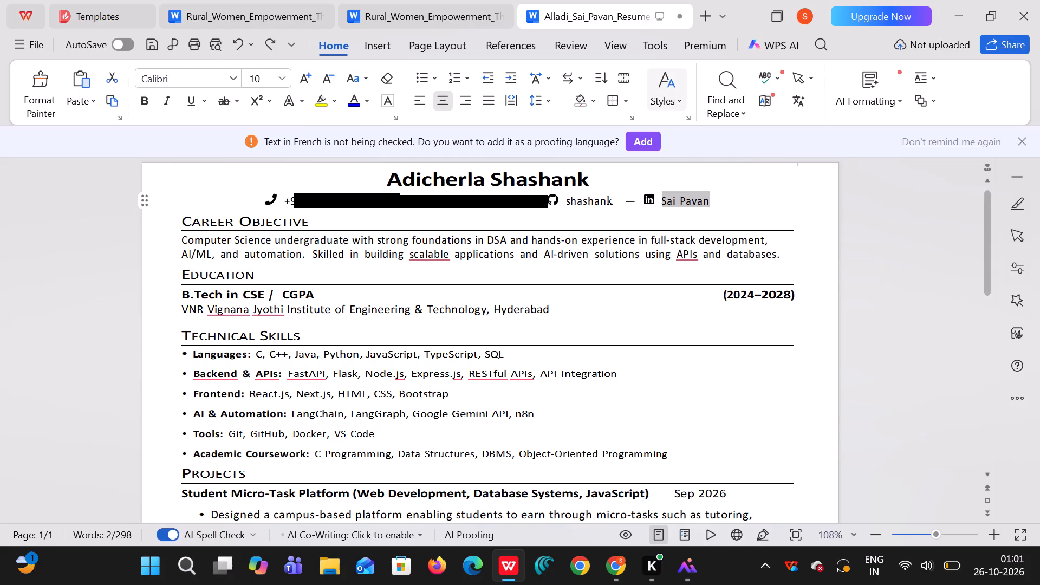
Replace the LinkedIn name in the contact line with the new candidate's capitalised first name.
click(715, 199)
key(BackSpace)
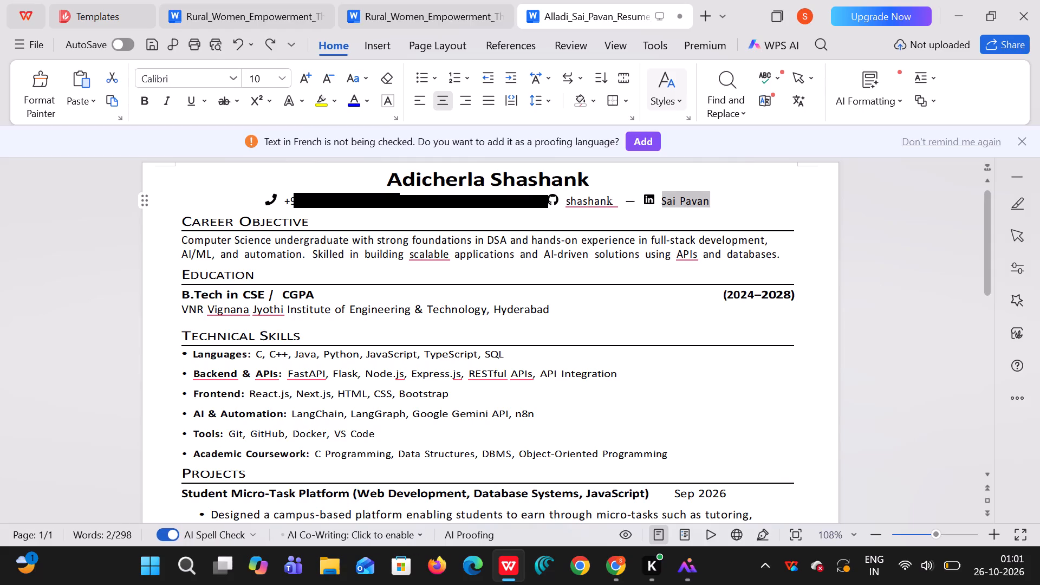
click(715, 199)
key(BackSpace)
key(BackSpace)
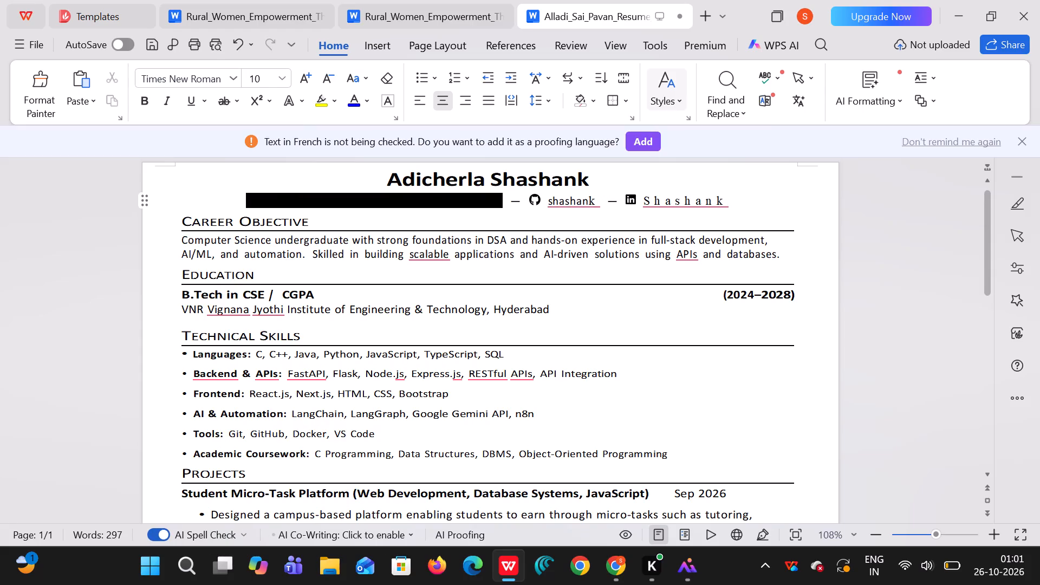
key(shift+underscore)
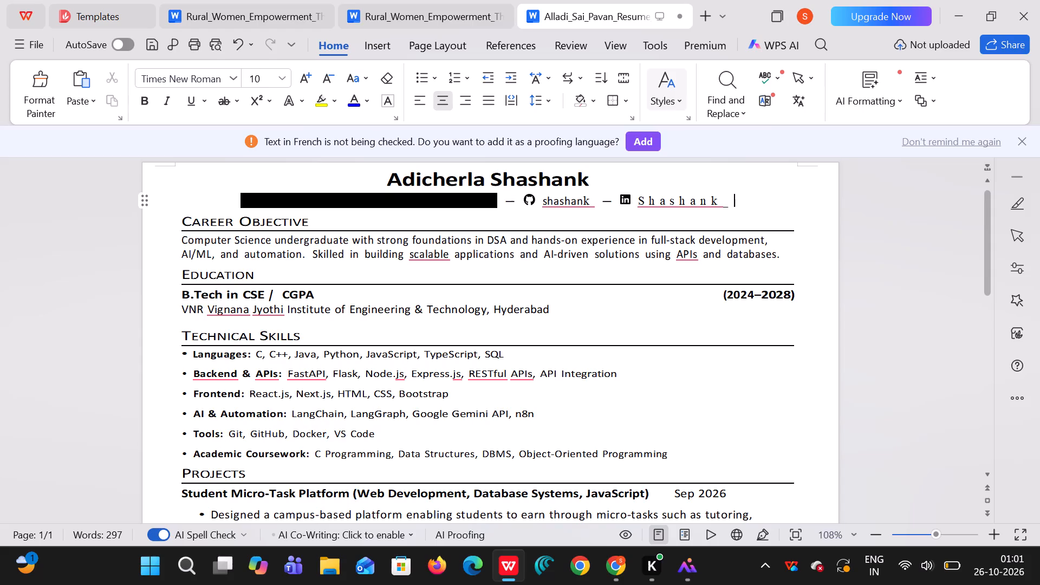
key(BackSpace)
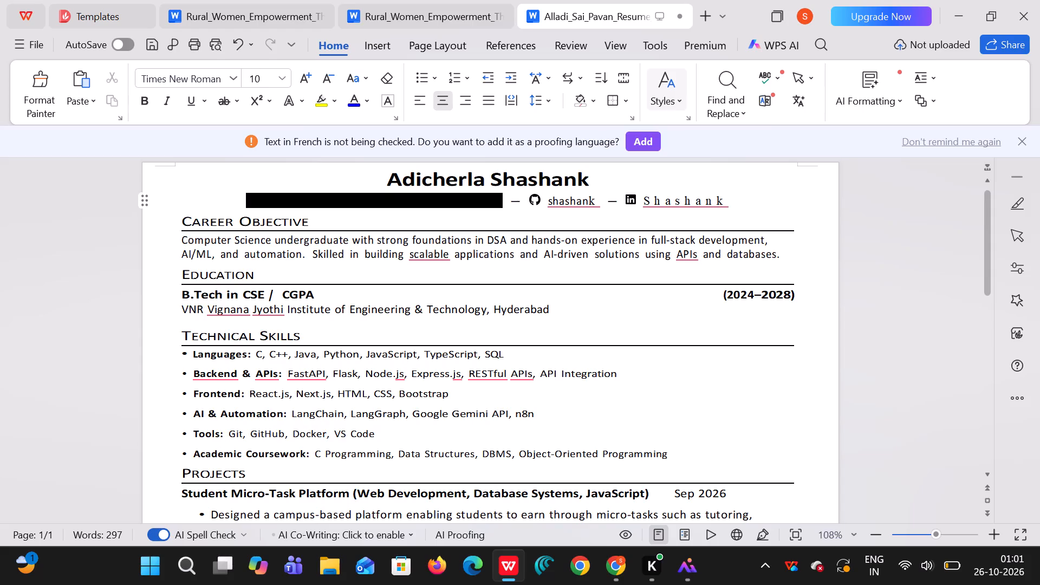
Copy the email address's text formatting onto the new LinkedIn name with Format Painter.
drag(728, 199, 656, 203)
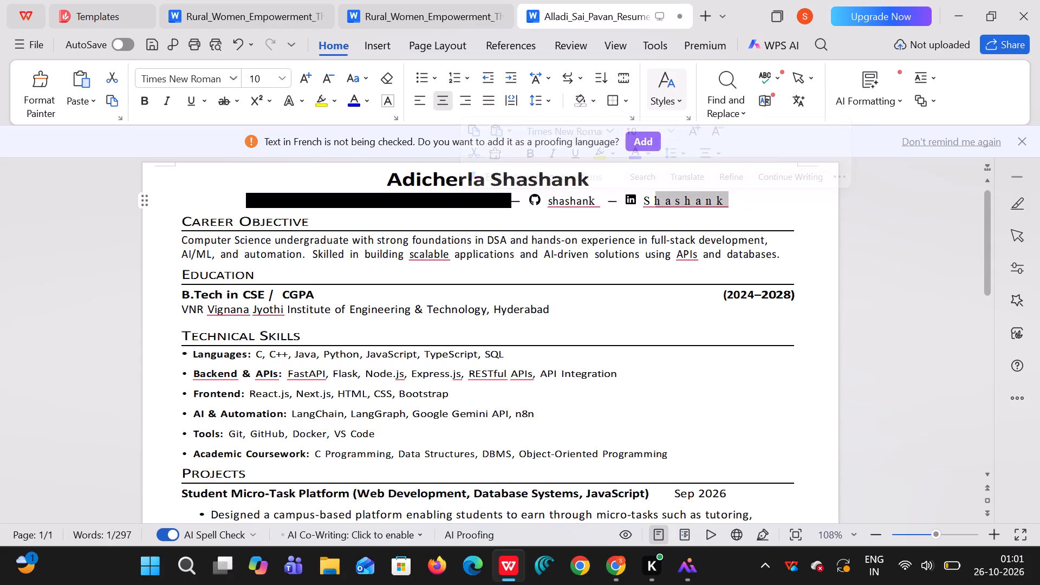
drag(395, 202, 450, 204)
click(286, 156)
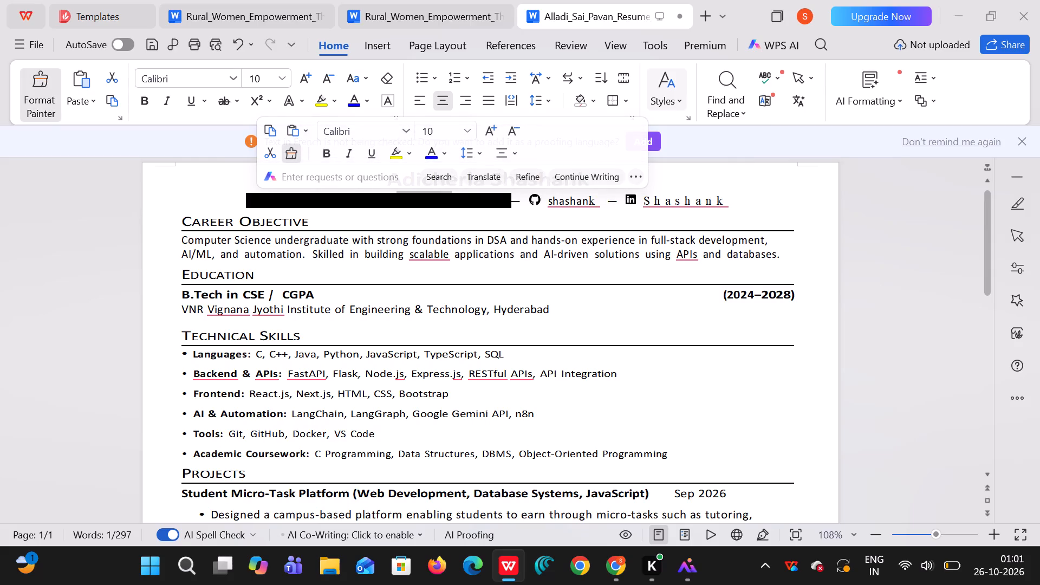
drag(642, 200, 724, 201)
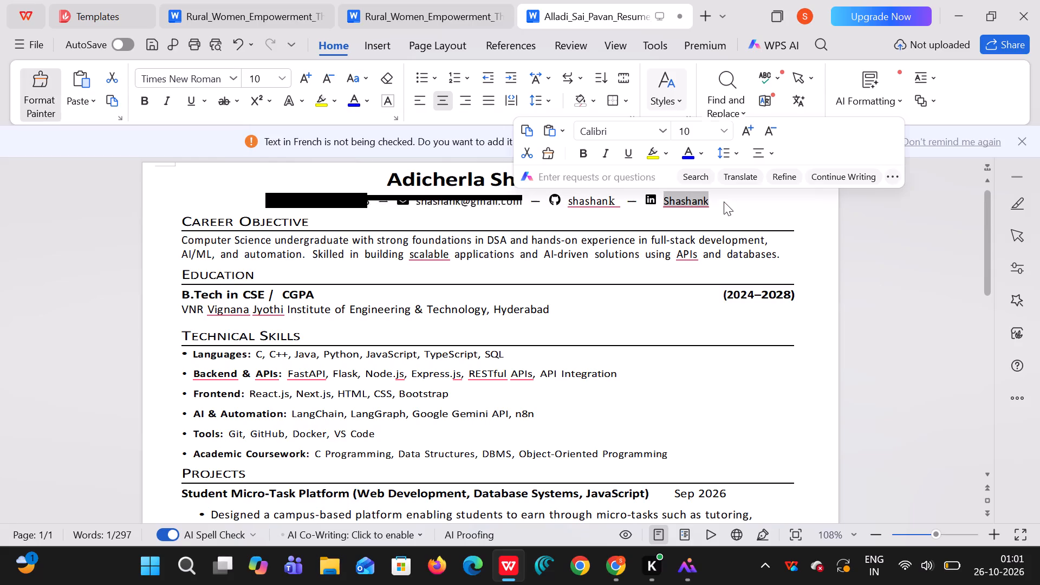
Retype the last letter of the GitHub username in the matching font and append -06 to it.
click(616, 201)
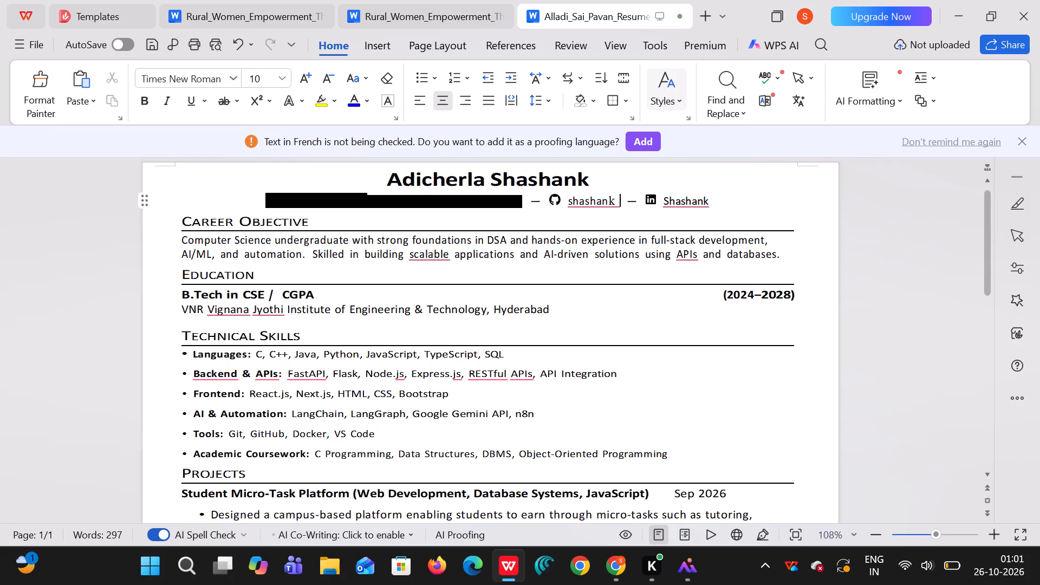
key(BackSpace)
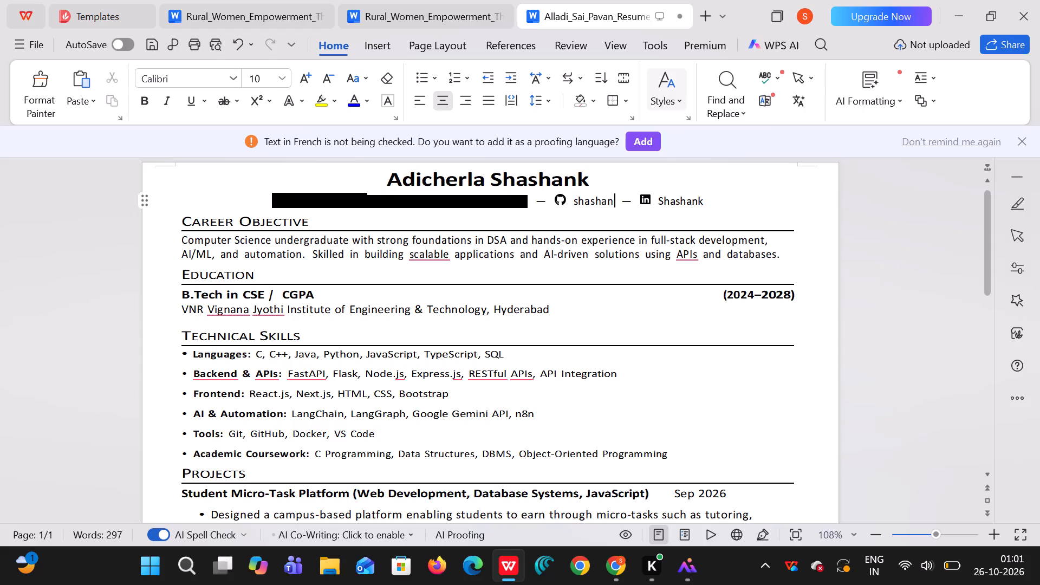
key(k)
key(minus)
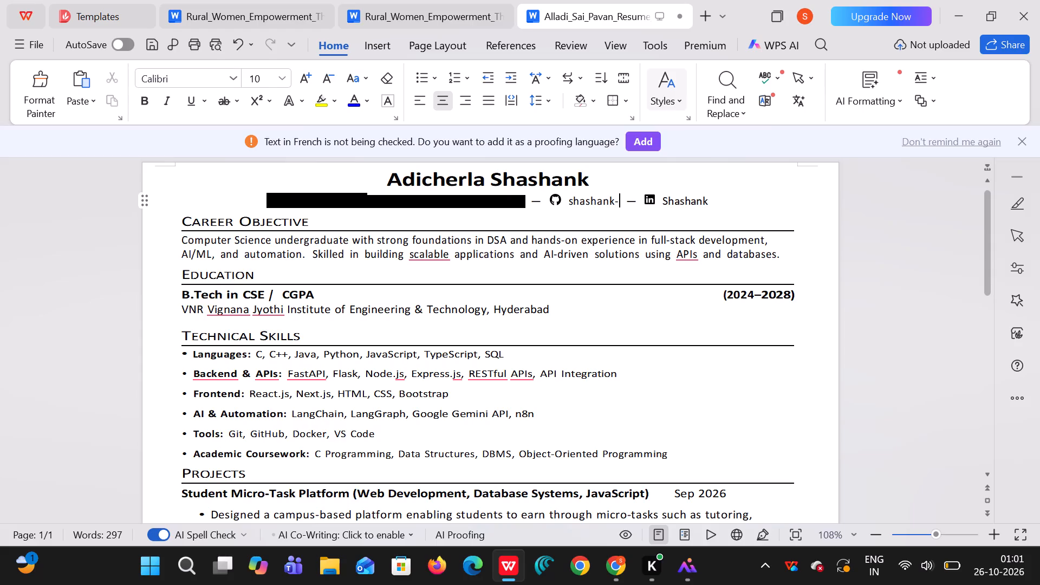
key(0)
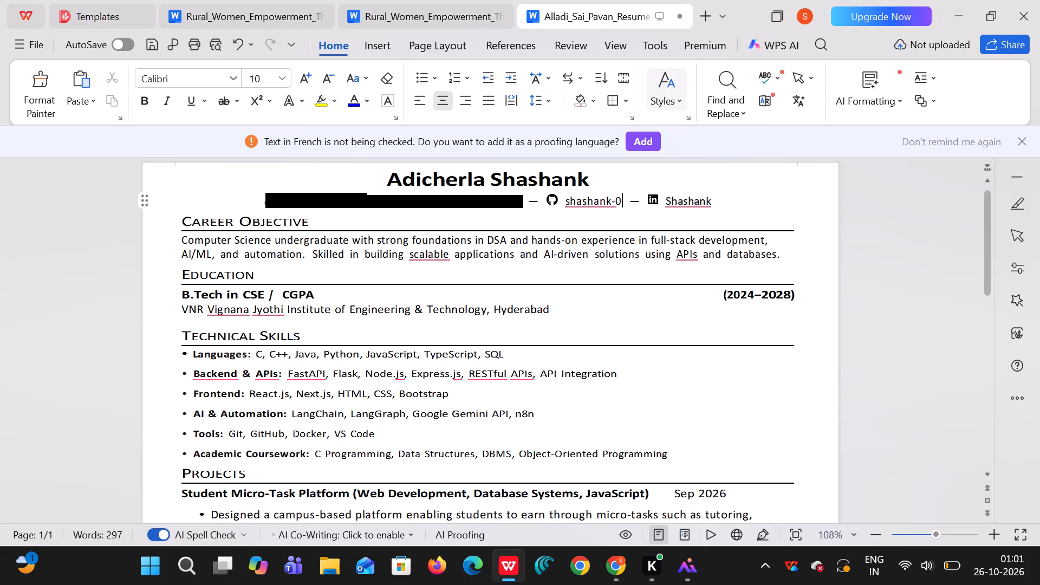
key(6)
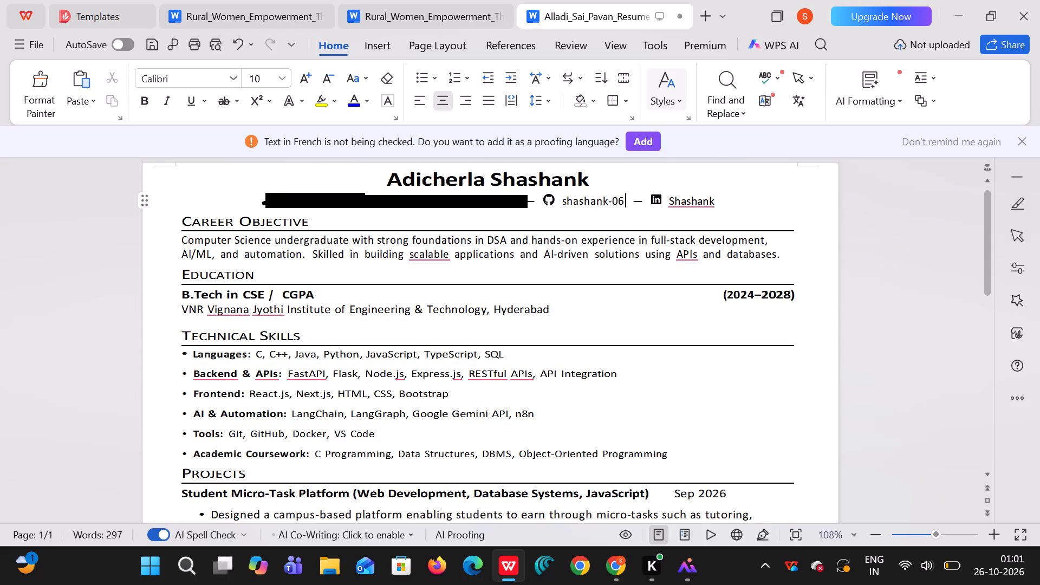
drag(790, 259, 322, 242)
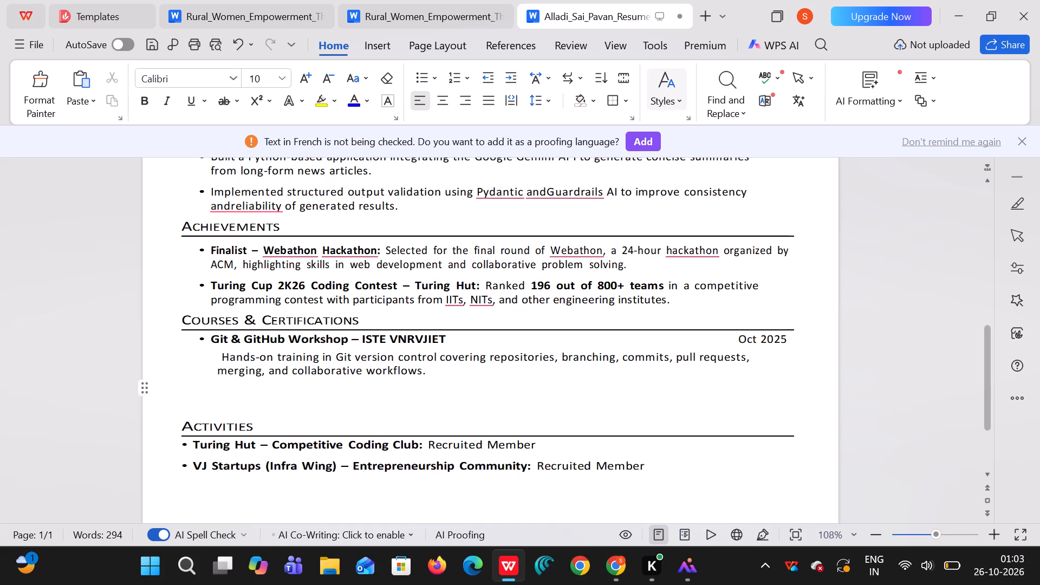
key(space)
key(space)
key(space)
key(space)
key(space)
key(space)
key(space)
key(ctrl+v)
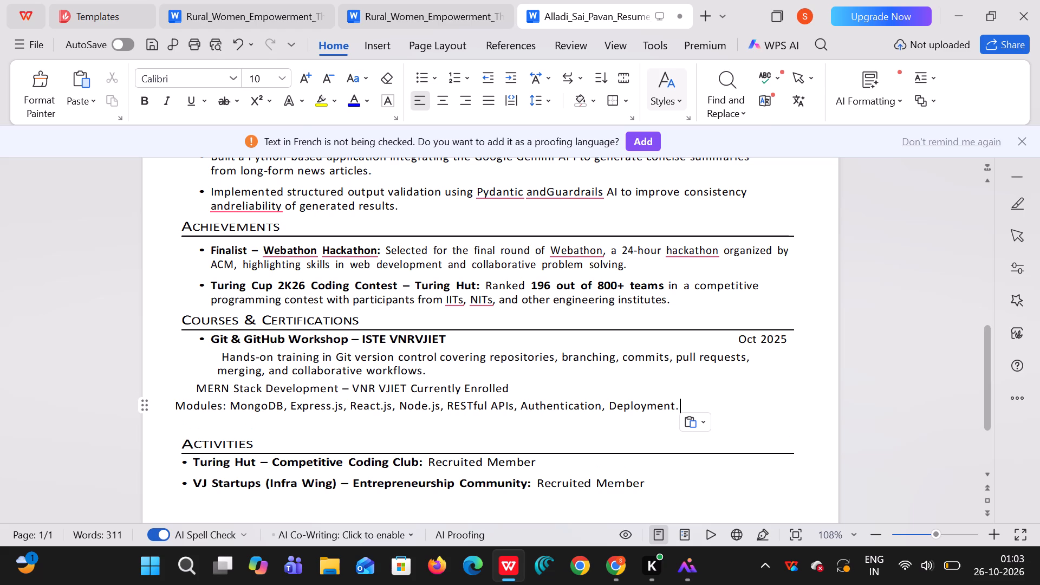
Copy the Git & GitHub Workshop entry's formatting onto the pasted MERN Stack Development and Modules lines with Format Painter.
click(213, 337)
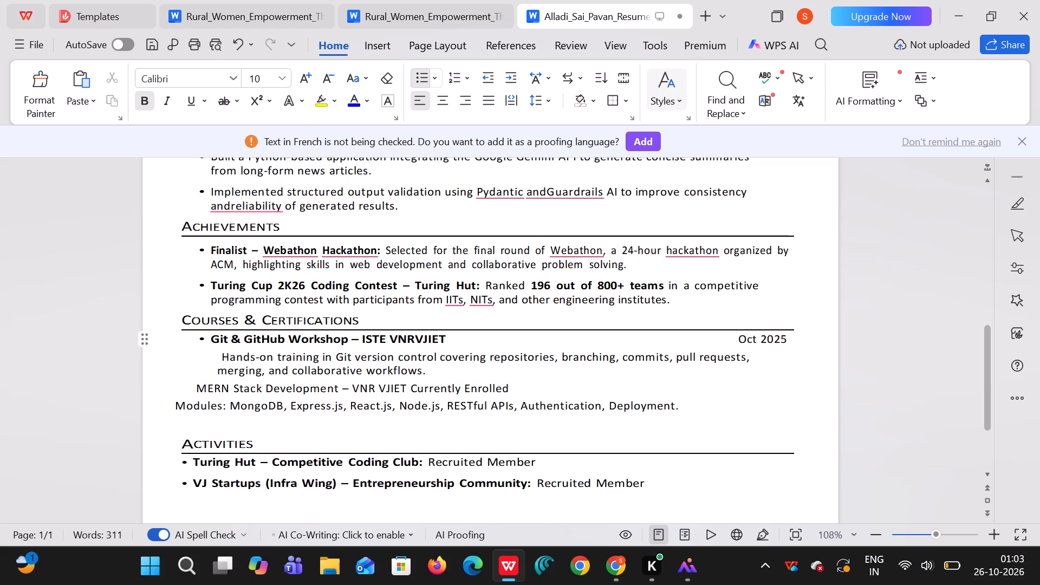
drag(213, 337, 459, 337)
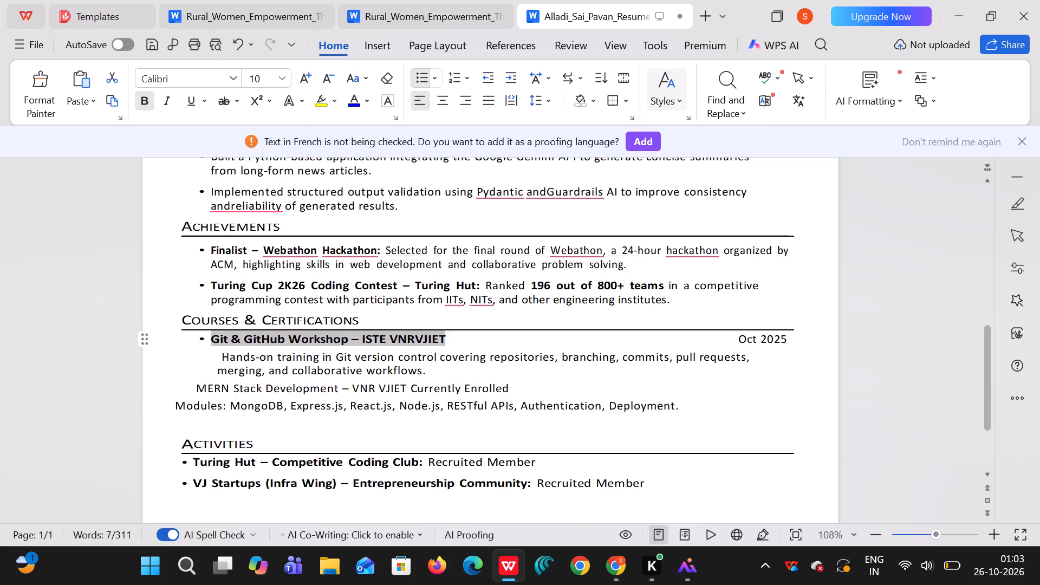
key(ctrl+c)
drag(196, 394, 511, 388)
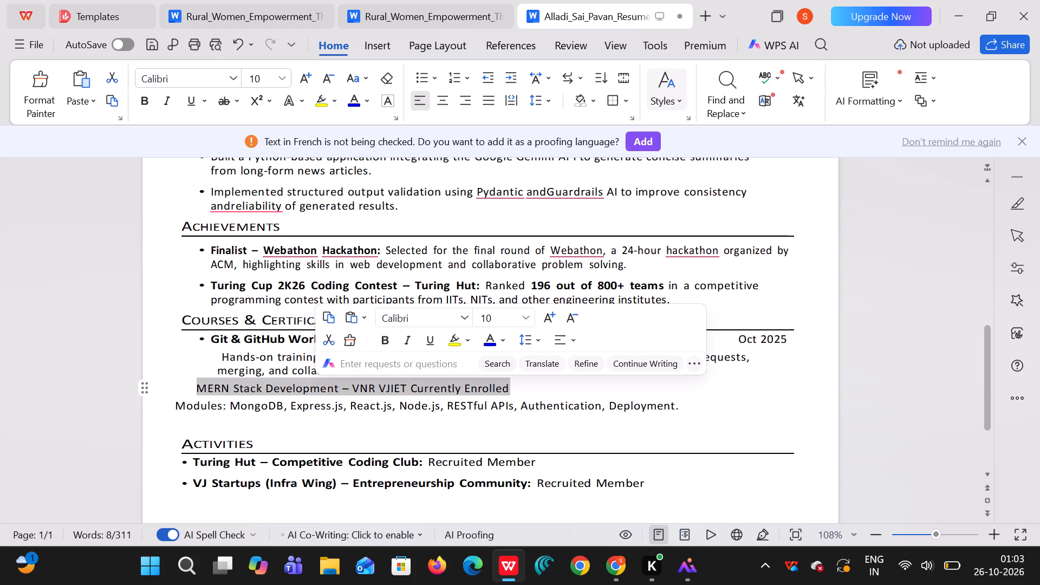
click(190, 334)
drag(190, 334, 465, 368)
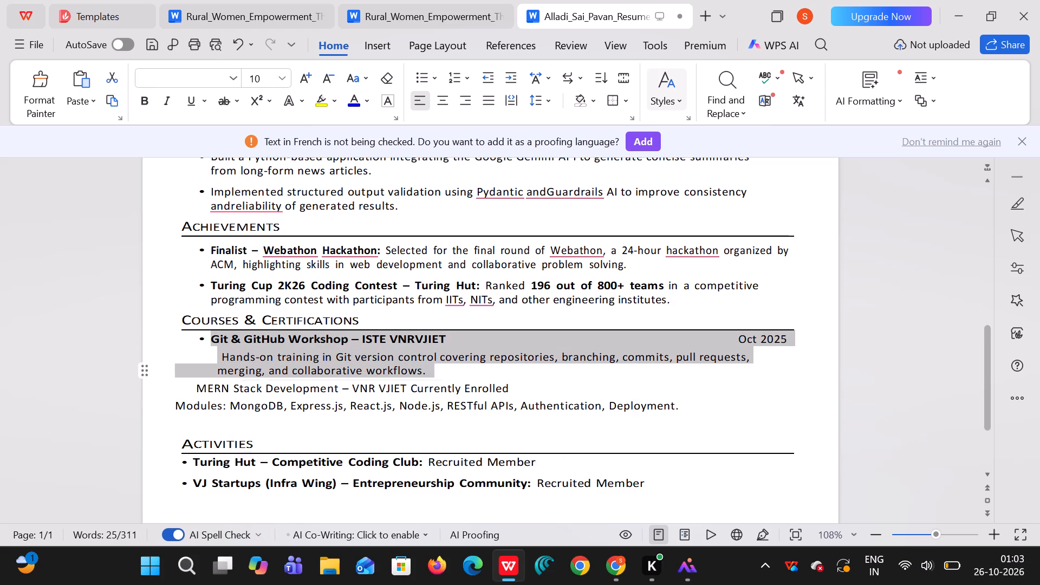
click(52, 95)
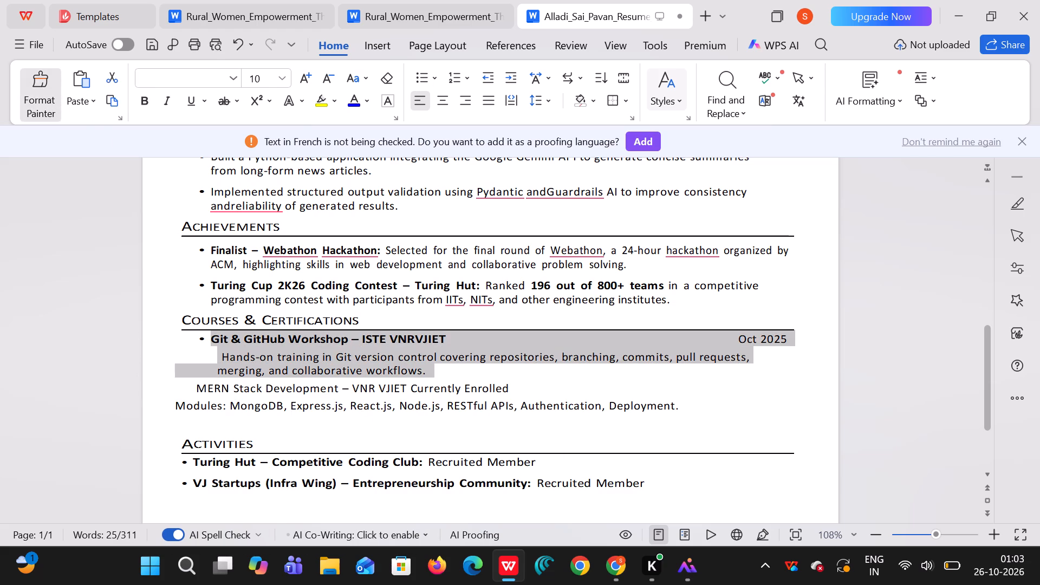
drag(193, 389, 440, 391)
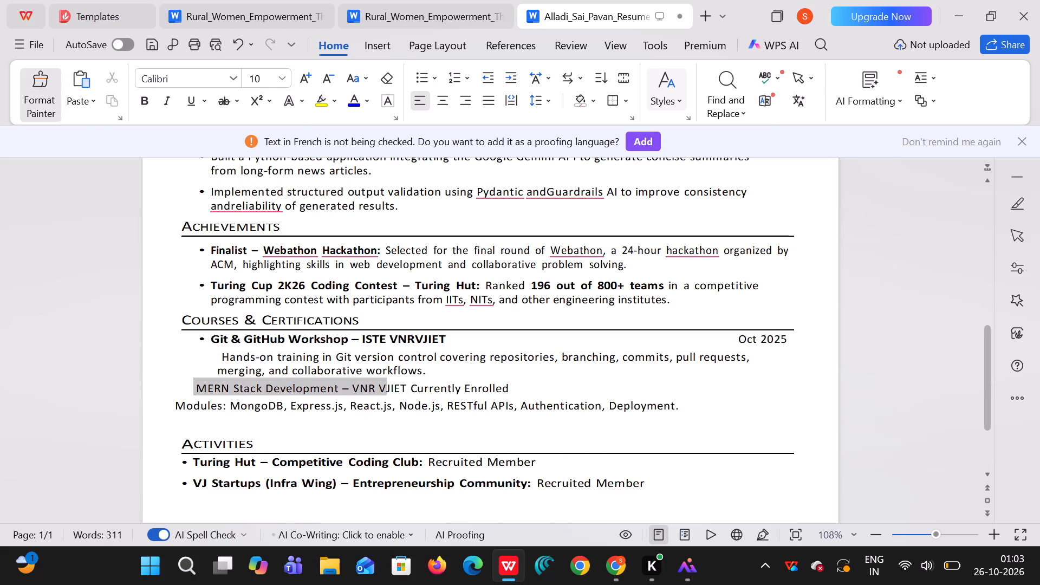
drag(440, 391, 679, 404)
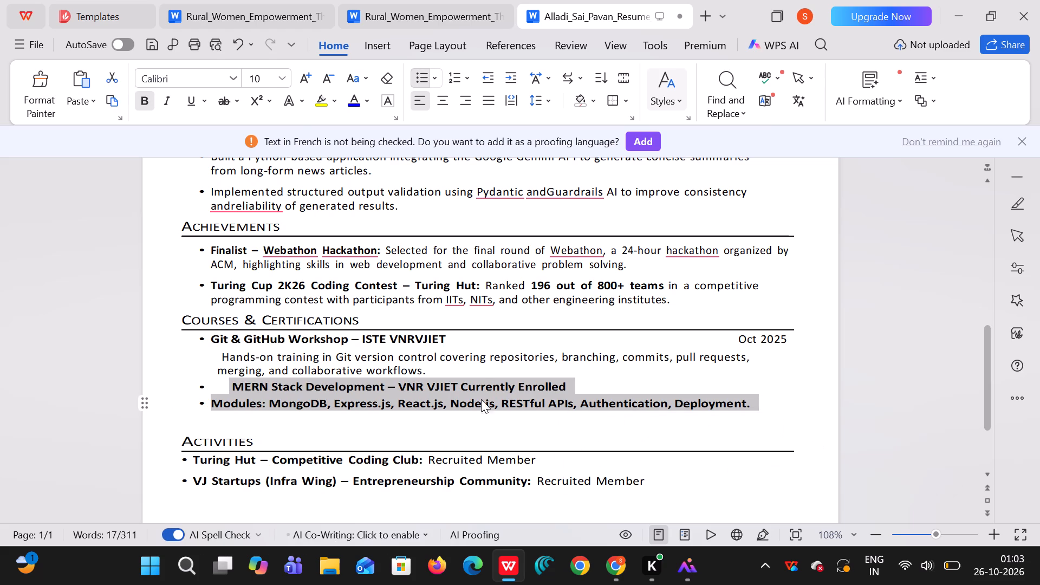
Delete the extra spaces between the bullet and the MERN Stack Development title.
click(235, 379)
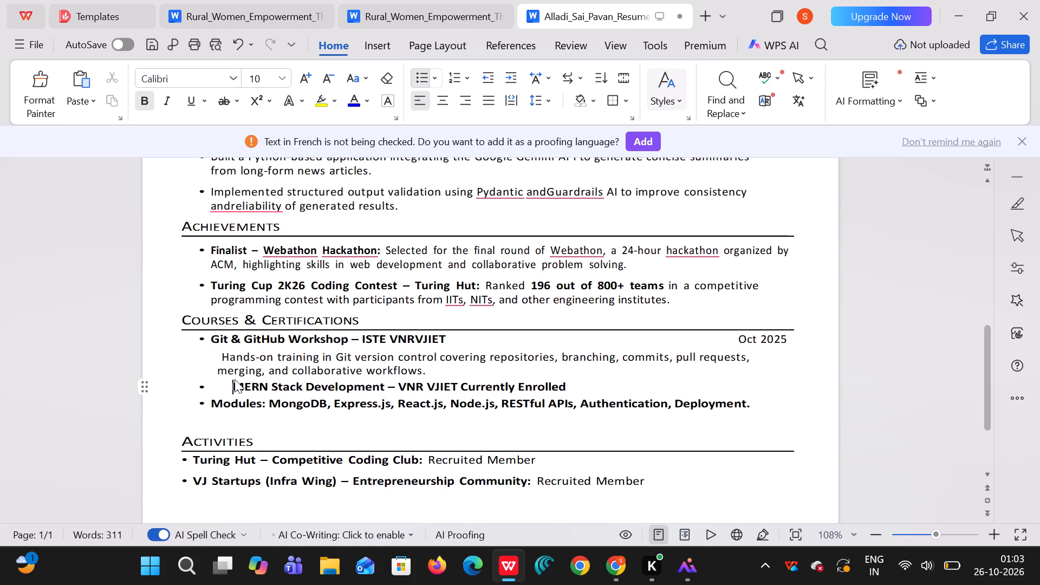
click(235, 379)
key(BackSpace)
key(BackSpace)
key(BackSpace)
key(BackSpace)
key(BackSpace)
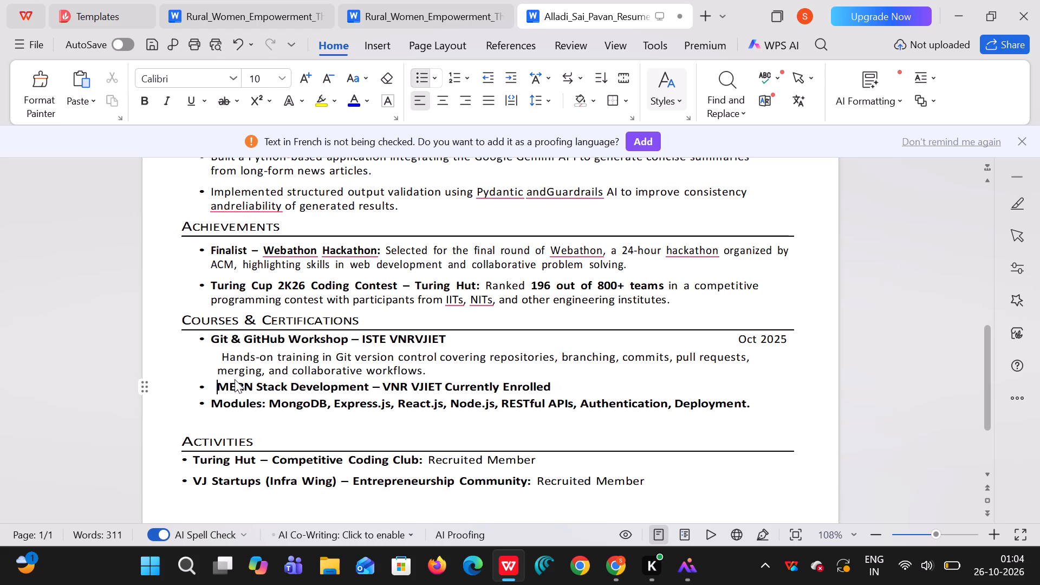
key(BackSpace)
key(BackSpace)
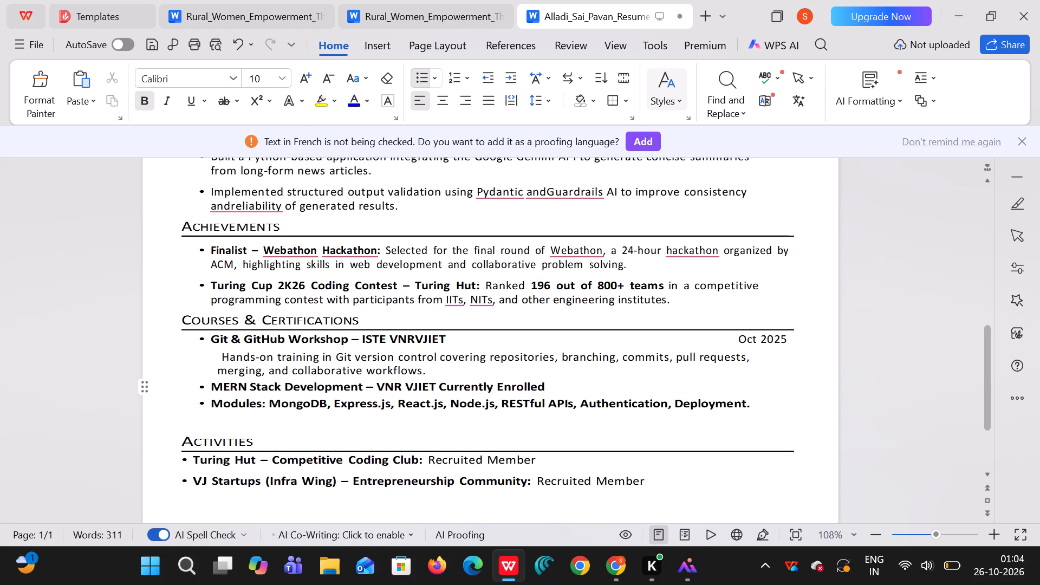
Remove the bullet from the Modules line under MERN Stack Development.
click(210, 404)
key(BackSpace)
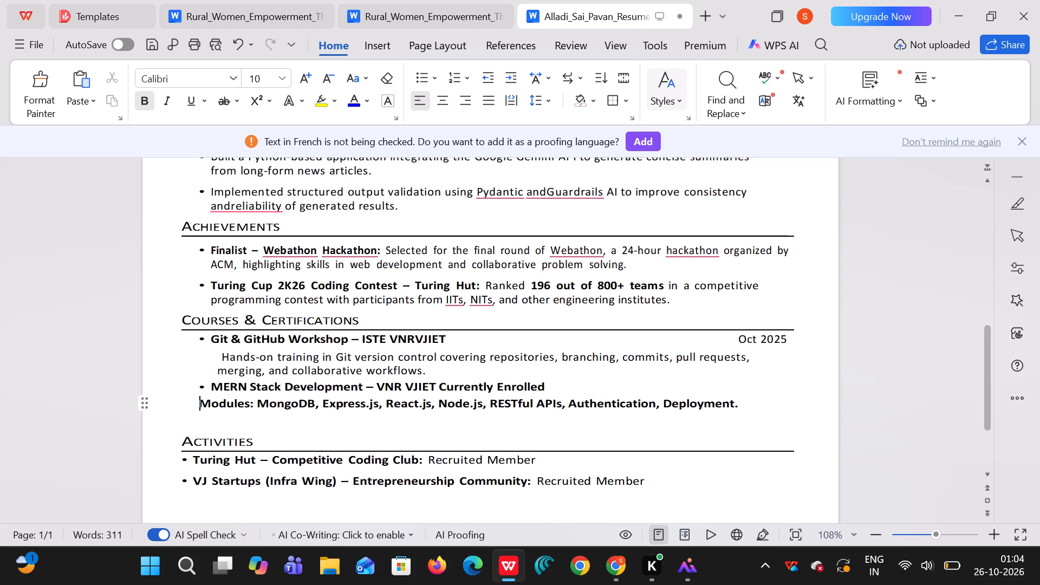
Copy the formatting of the Git & GitHub Workshop description onto the Modules line with Format Painter.
drag(220, 356, 445, 366)
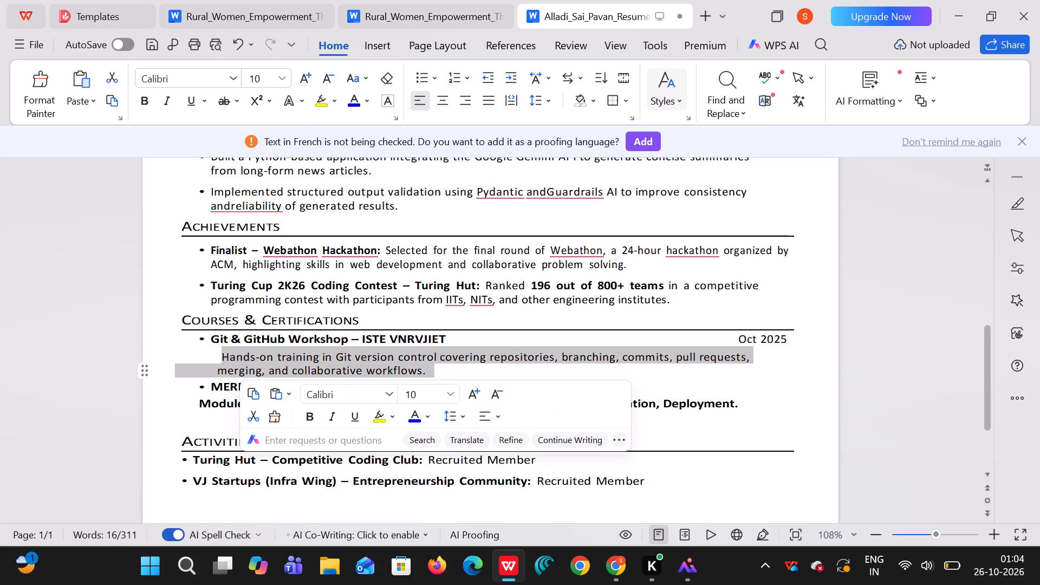
click(46, 88)
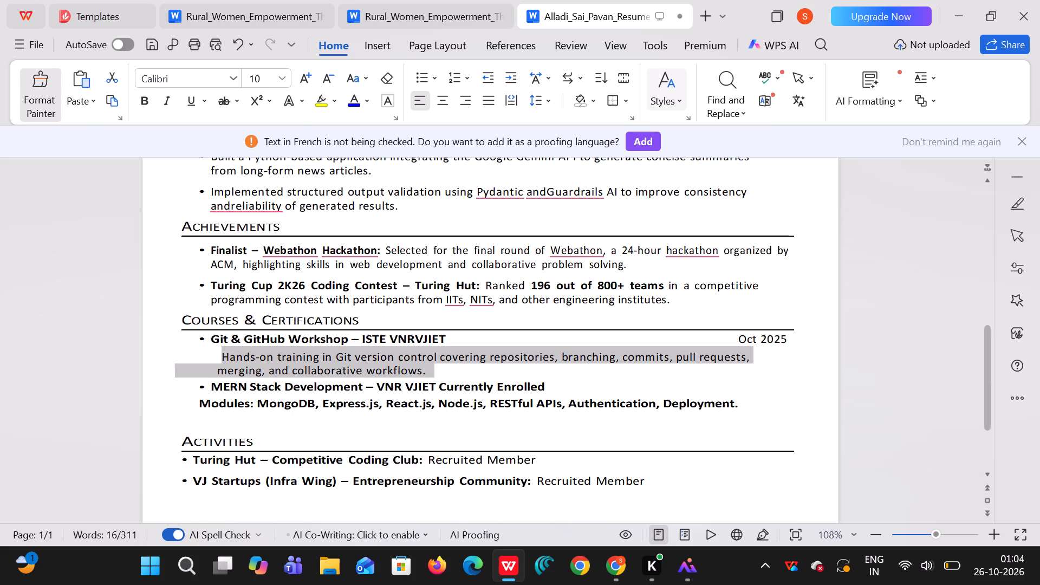
drag(200, 406, 725, 412)
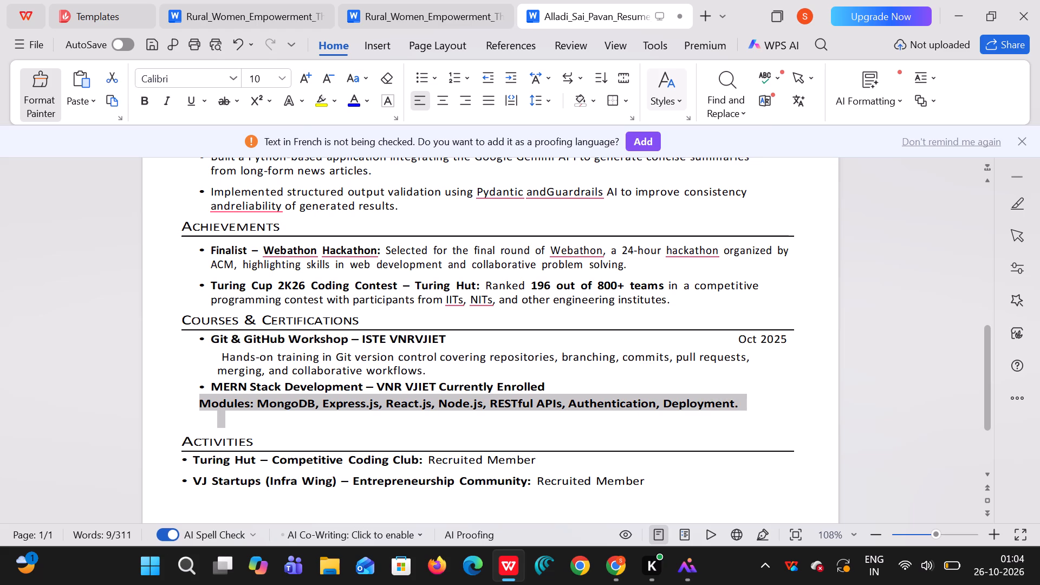
drag(725, 412, 730, 412)
click(579, 391)
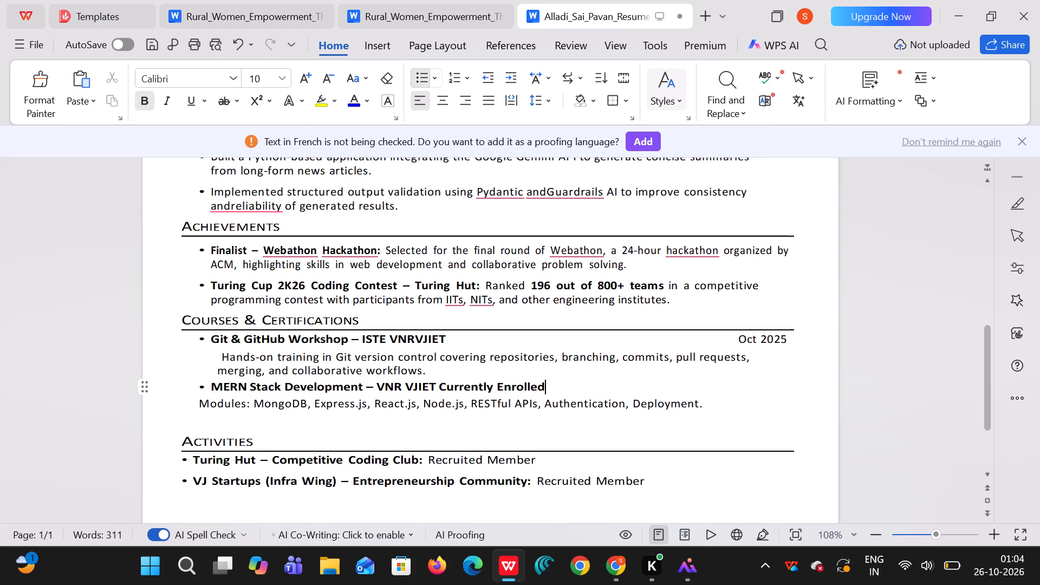
Delete the extra space before "Hands-on training" in the Git & GitHub Workshop description.
click(223, 359)
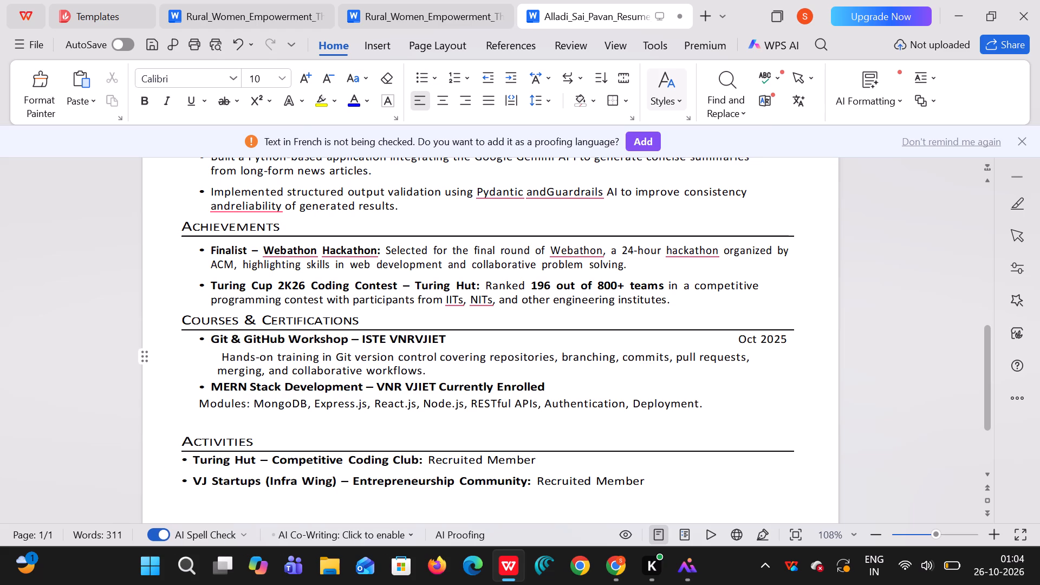
key(BackSpace)
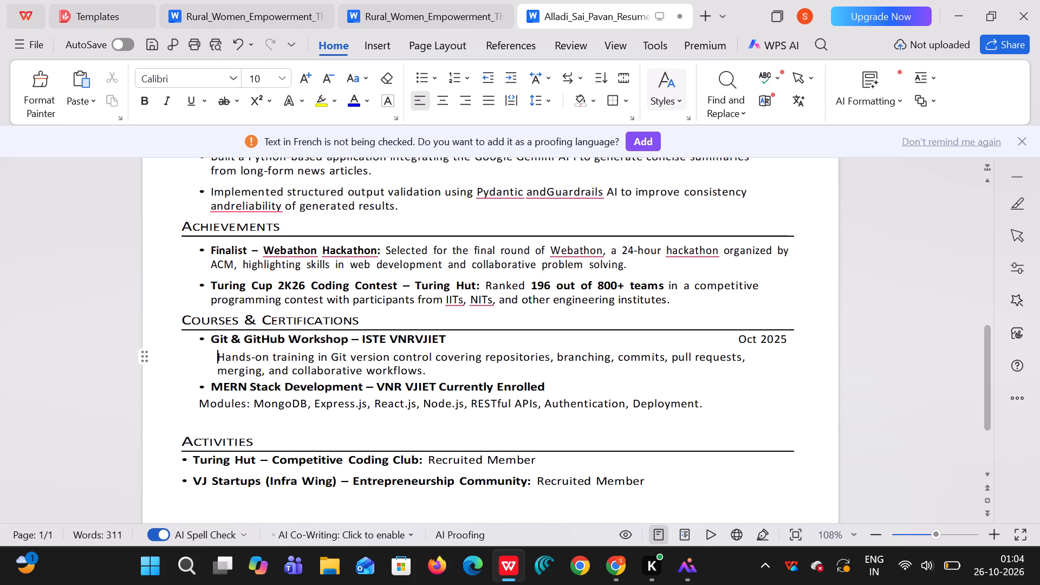
Indent the Modules line under MERN Stack Development by one tab, undoing the extra second tab.
click(198, 399)
key(Tab)
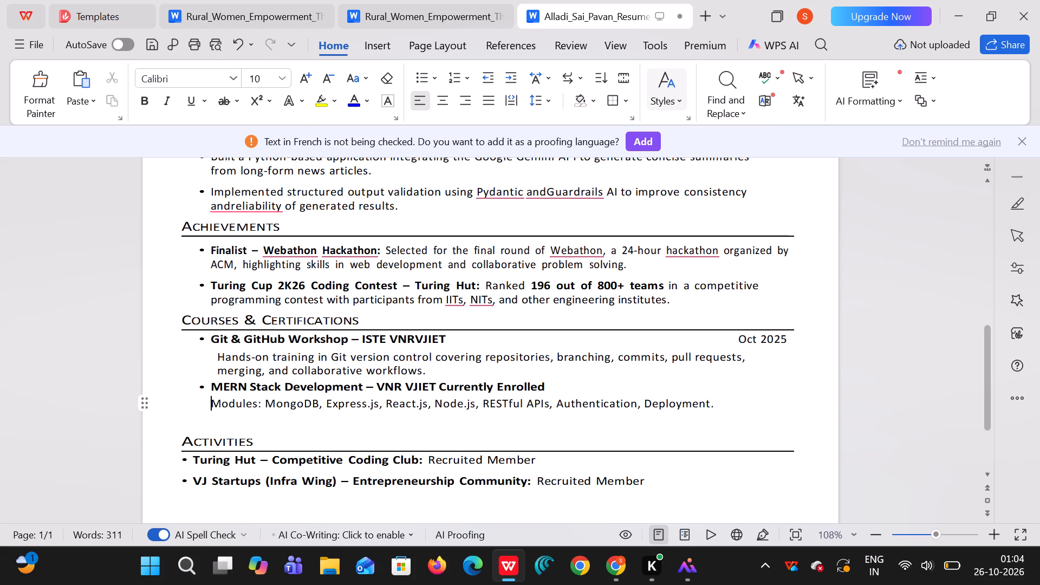
key(Tab)
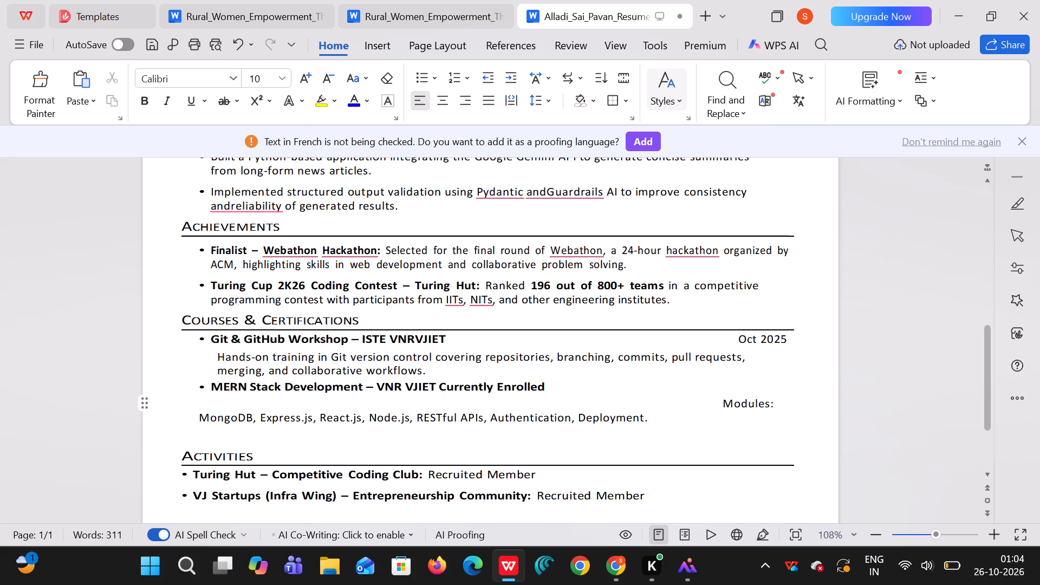
key(ctrl+z)
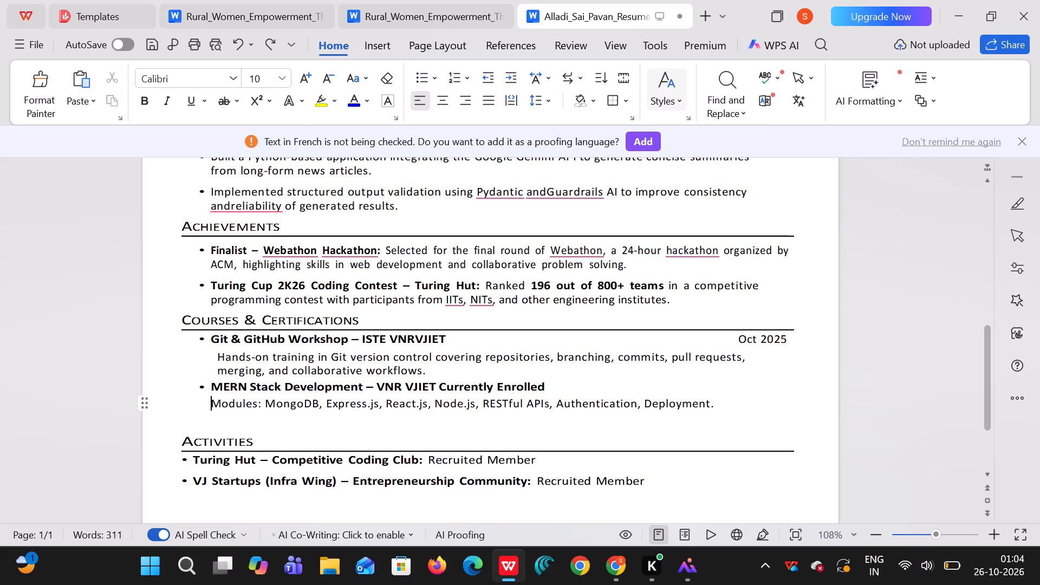
Insert spaces before "Currently Enrolled" on the MERN Stack Development line to push it to the right margin.
scroll(407, 396, down, 1)
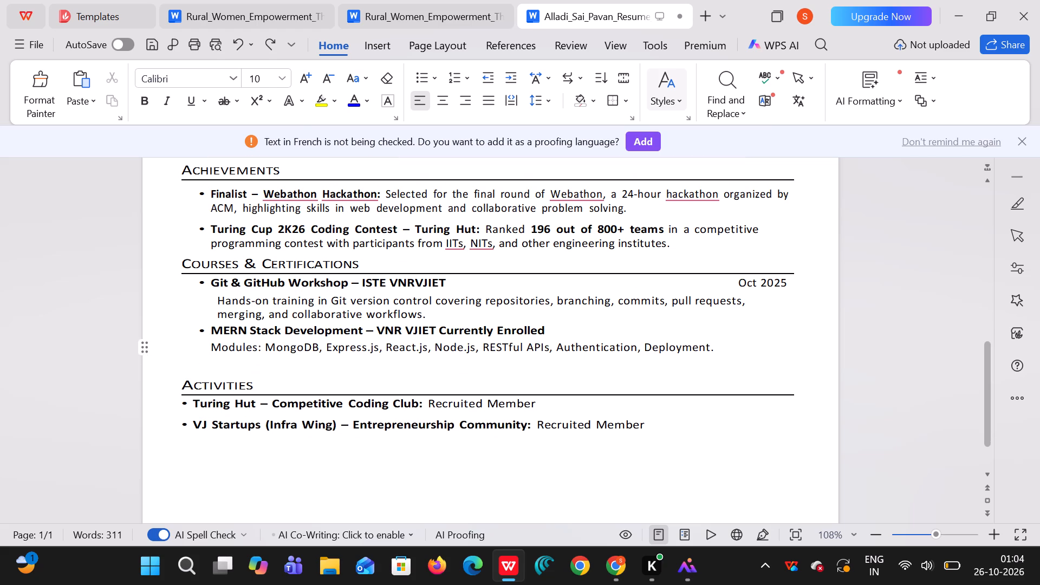
click(437, 327)
key(space)
key(space)
key(space)
key(space)
key(space)
key(space)
key(space)
key(space)
key(space)
key(space)
key(space)
key(space)
key(space)
key(space)
key(space)
key(space)
key(space)
key(space)
key(space)
key(space)
key(space)
key(space)
key(space)
key(space)
key(space)
key(space)
key(space)
key(space)
key(space)
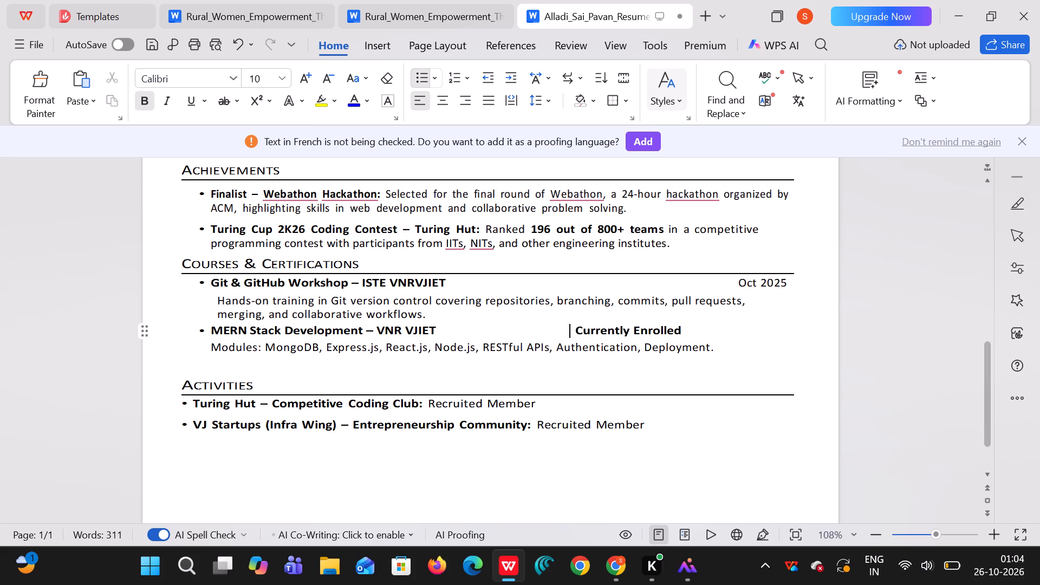
key(space)
key(space)
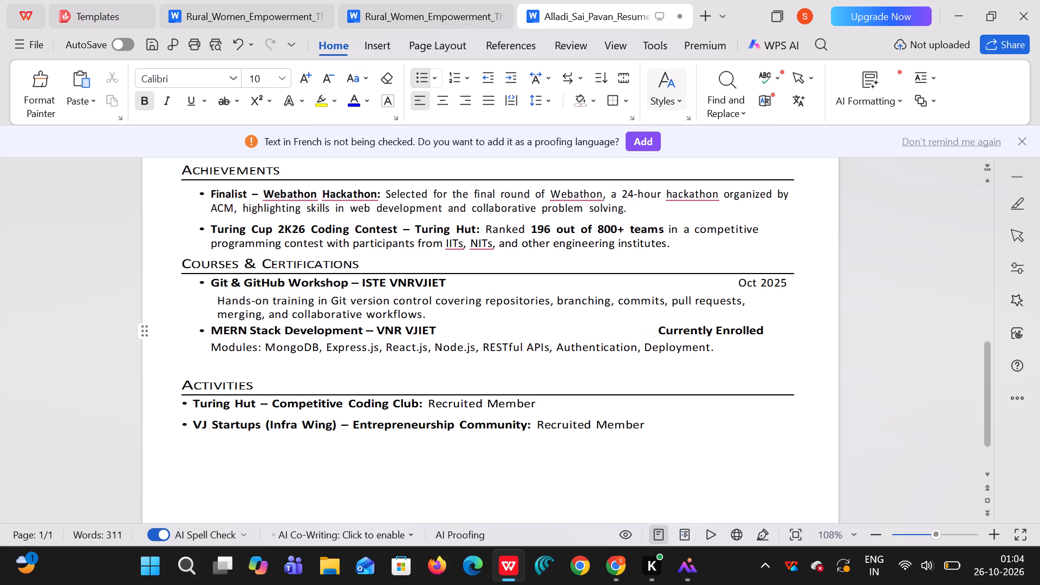
key(space)
key(space)
key(space)
key(space)
key(space)
key(space)
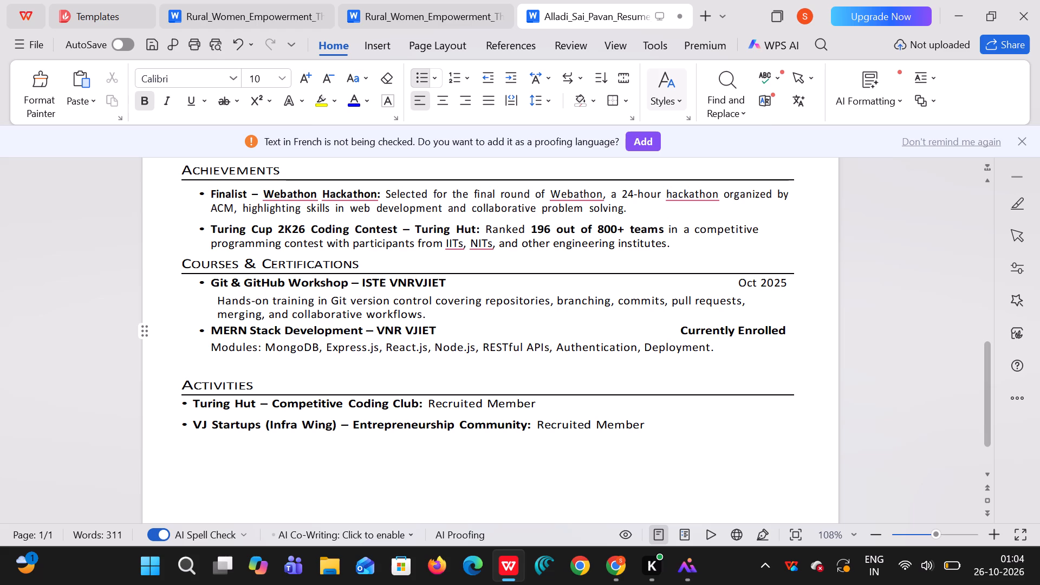
key(space)
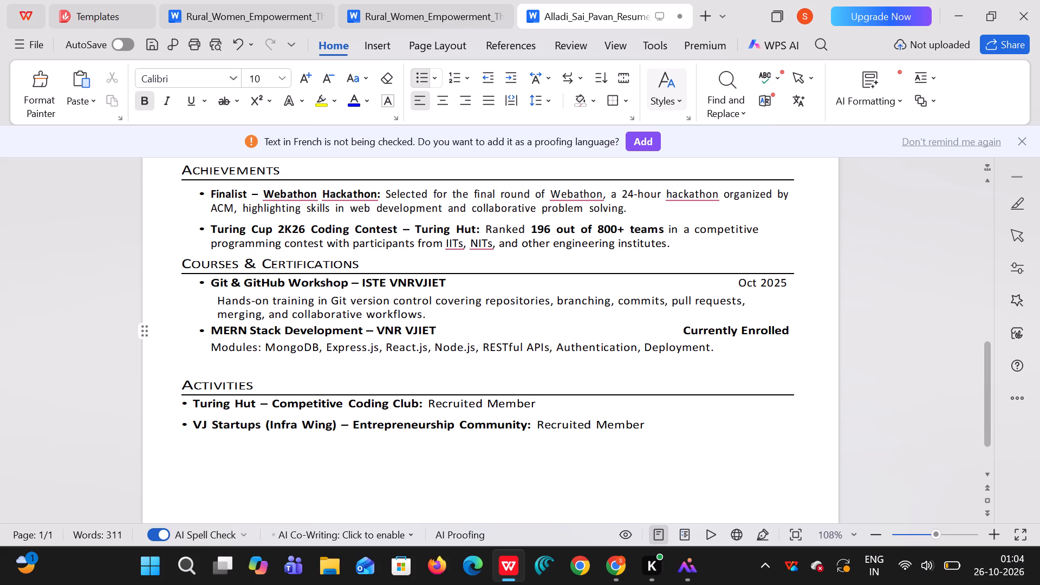
Remove bold from "Currently Enrolled" and add one more space before it to realign it with the right margin.
drag(684, 325, 791, 327)
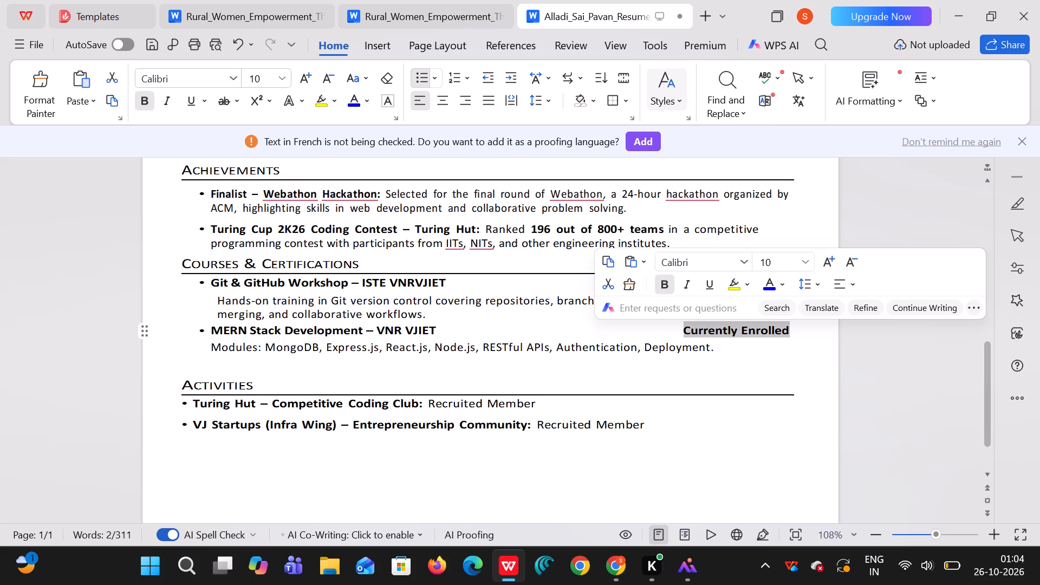
key(ctrl+b)
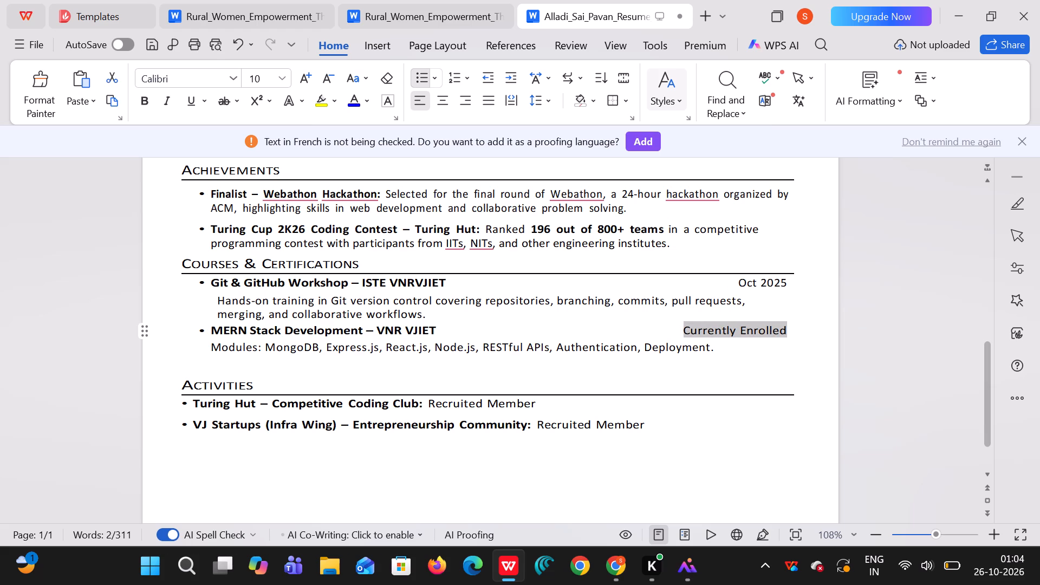
click(682, 336)
key(space)
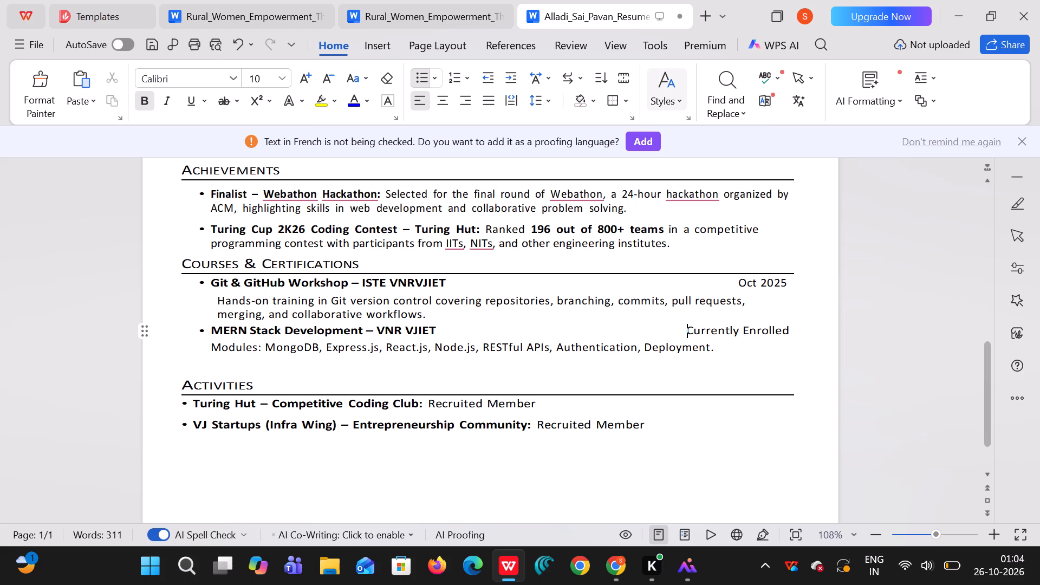
Review the resume from Courses & Certifications up to the header, including the CGPA entry under Education.
scroll(682, 336, up, 1)
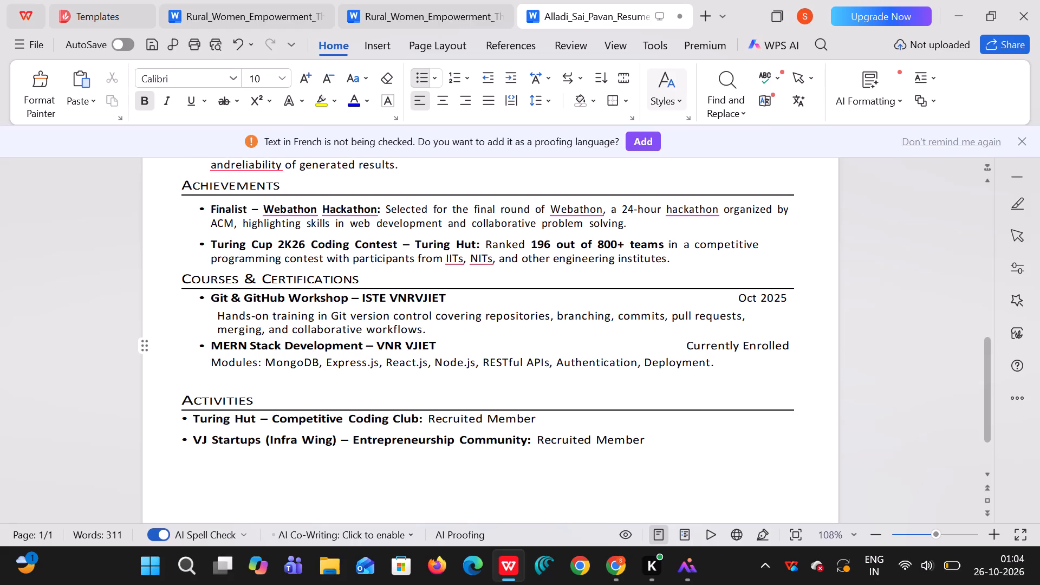
scroll(682, 336, up, 4)
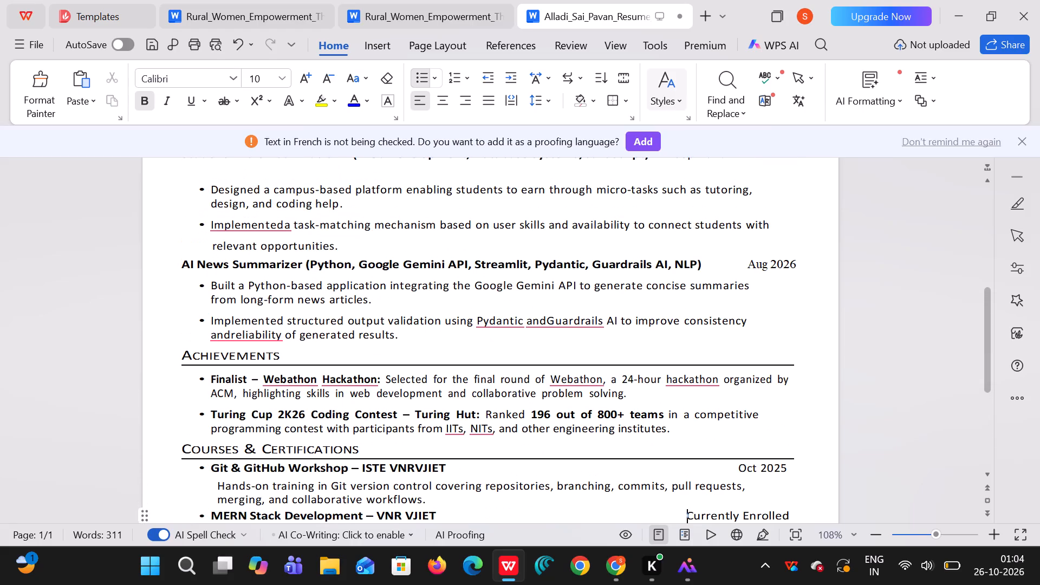
scroll(682, 336, up, 2)
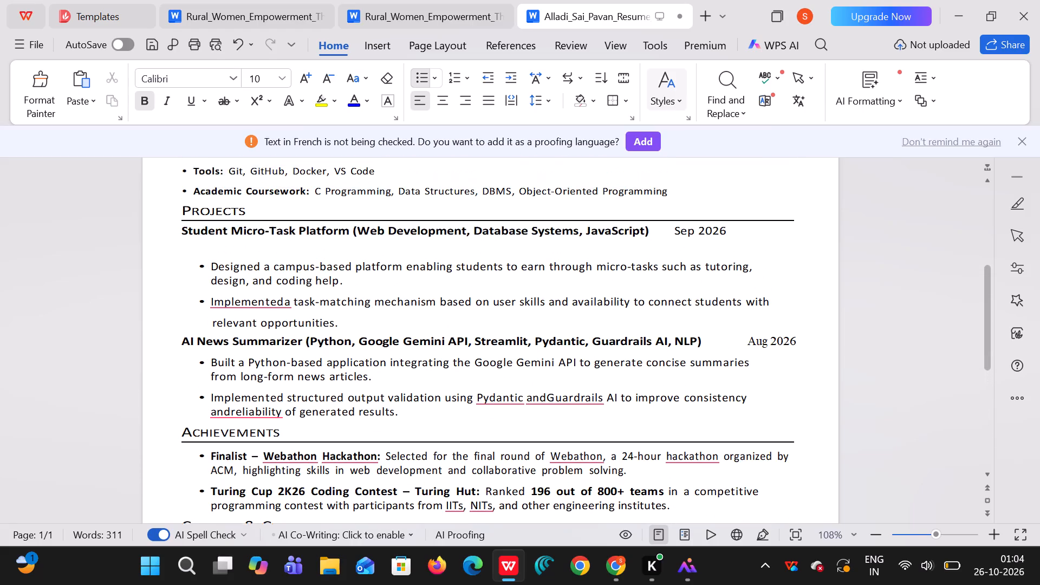
scroll(682, 336, up, 3)
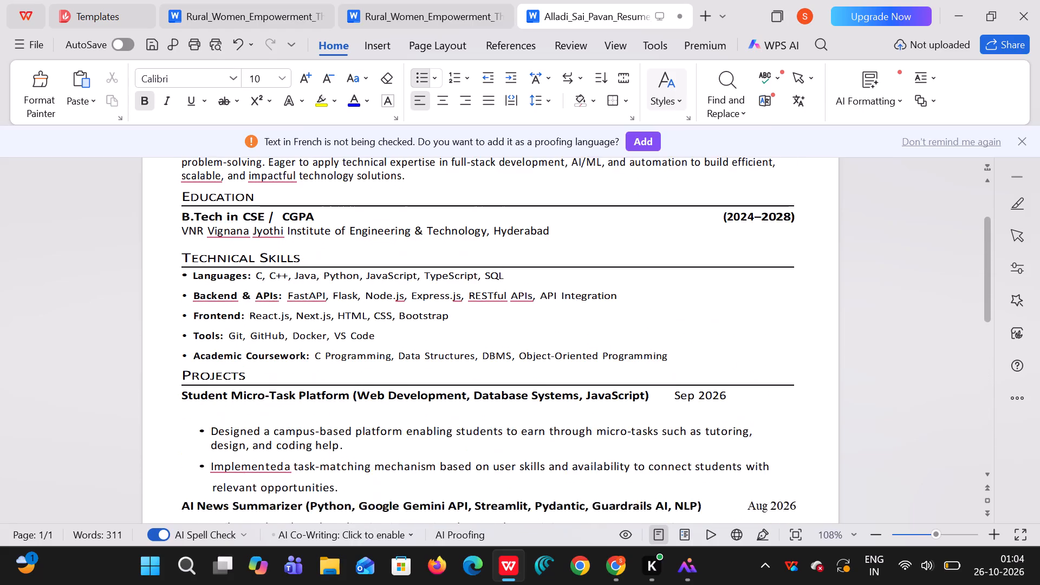
scroll(682, 336, up, 3)
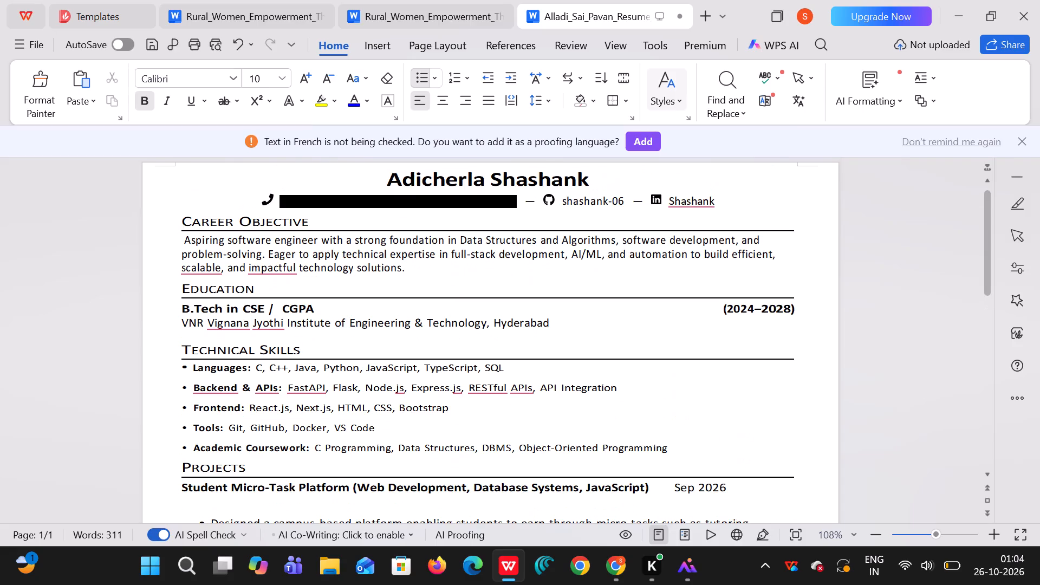
scroll(682, 336, up, 1)
click(282, 313)
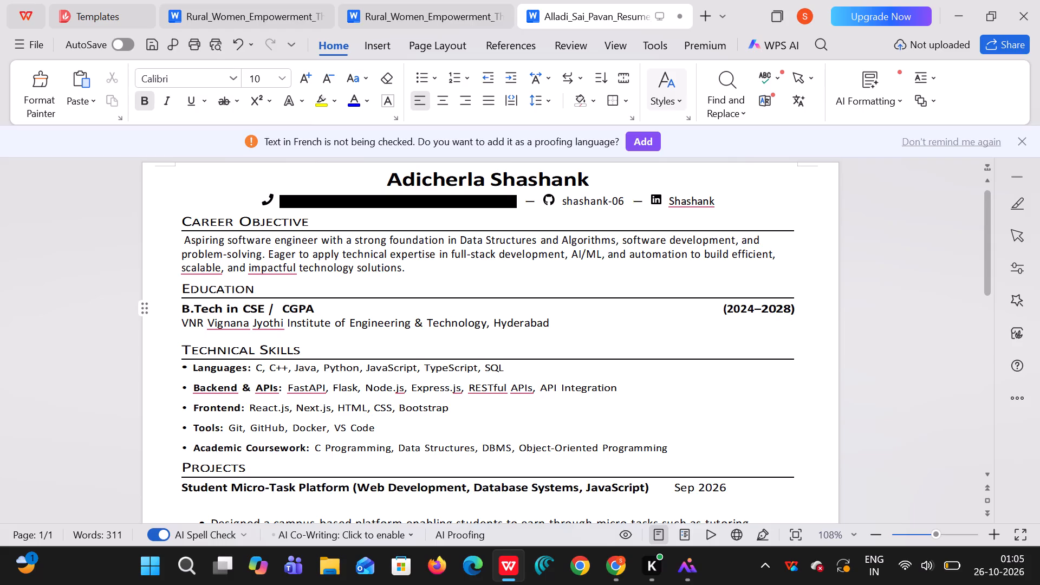
Replace "Turing Hut" with "NSS" in the first Activities bullet.
scroll(282, 313, down, 1)
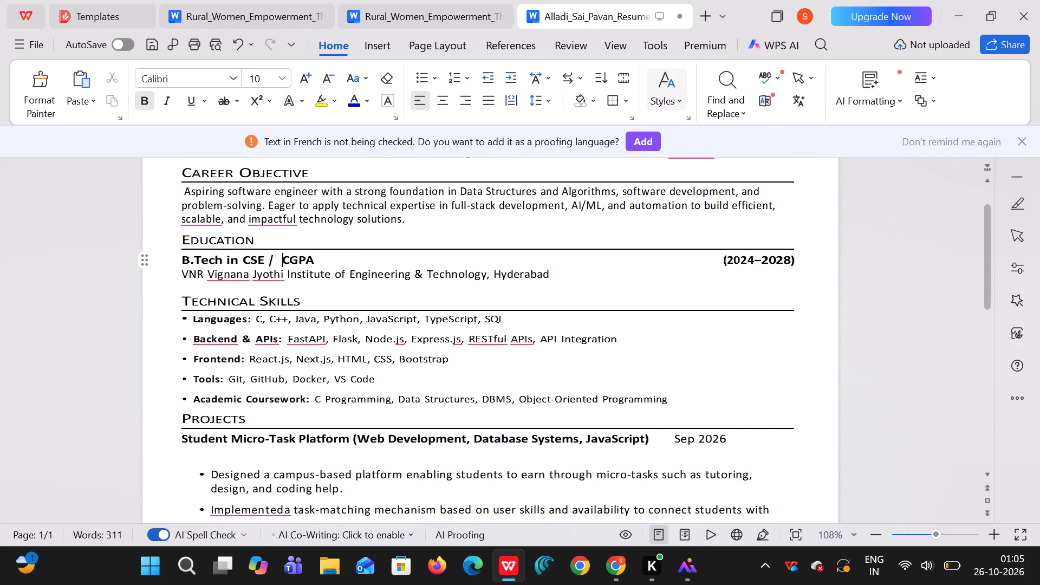
scroll(282, 313, down, 5)
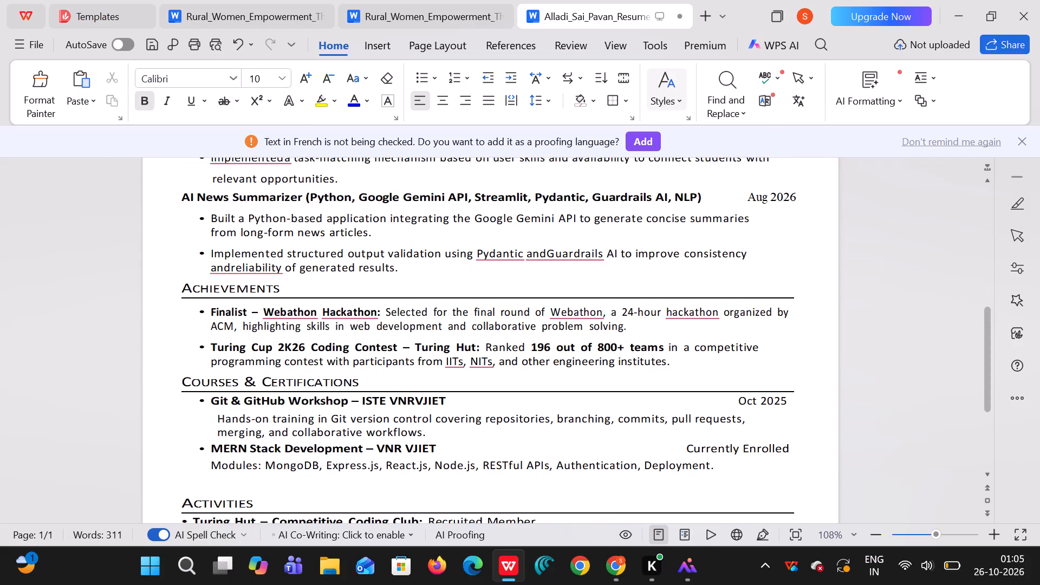
scroll(282, 313, down, 2)
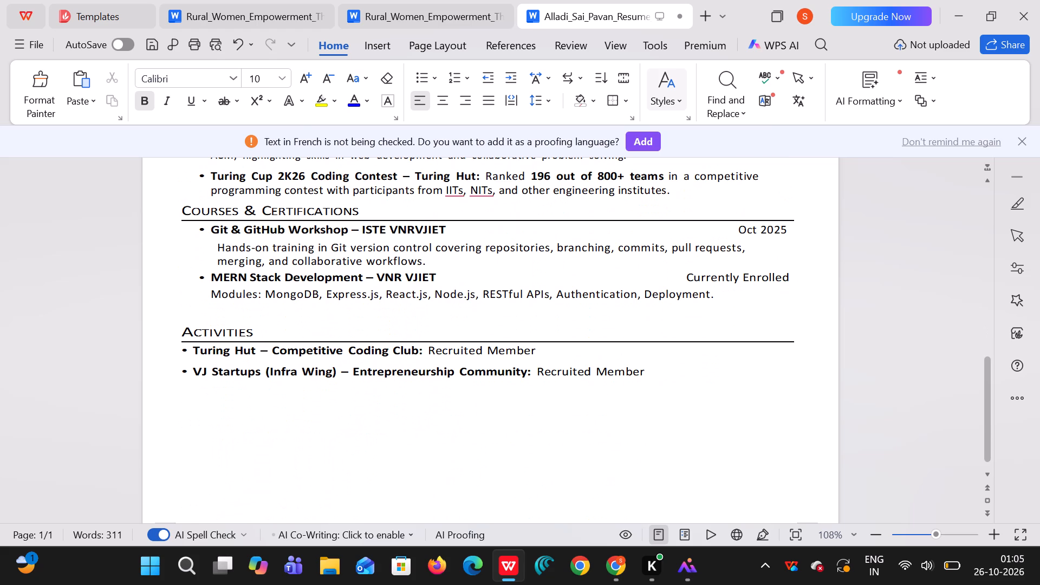
click(259, 348)
key(Left)
key(BackSpace)
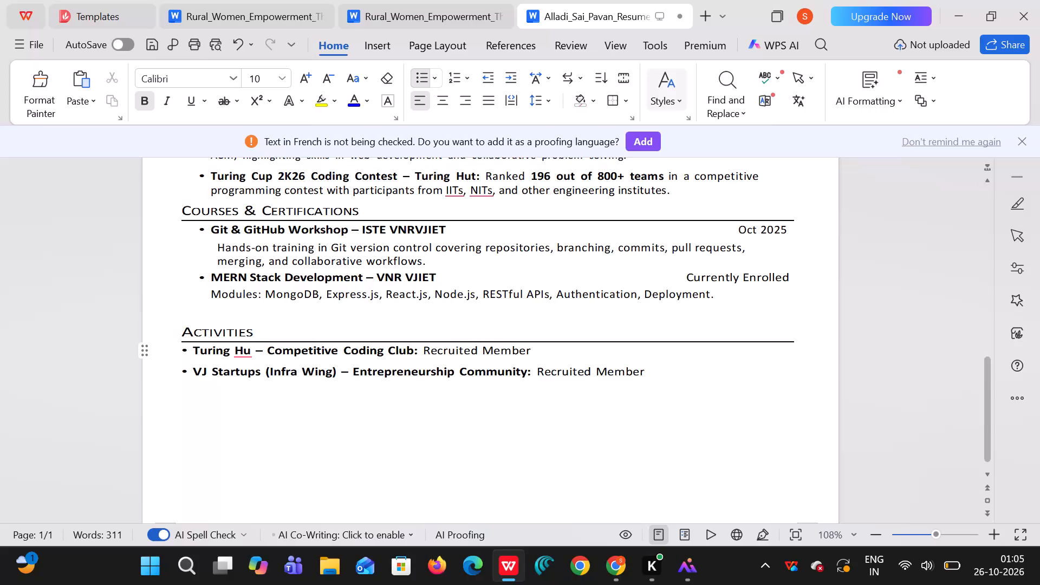
key(BackSpace)
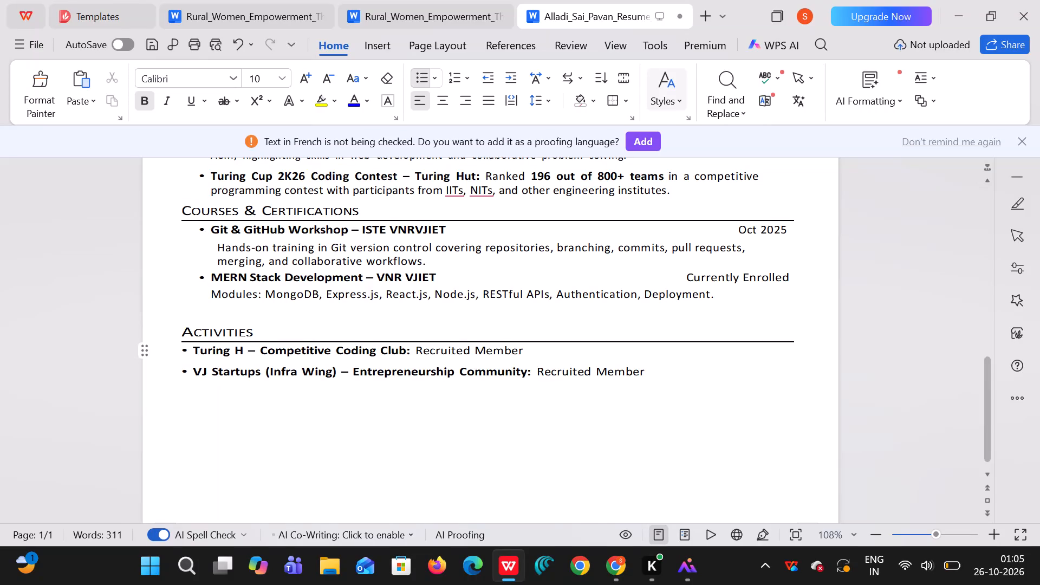
key(BackSpace)
key(BackSpace)
key(BackSpace)
key(BackSpace)
key(BackSpace)
key(BackSpace)
key(BackSpace)
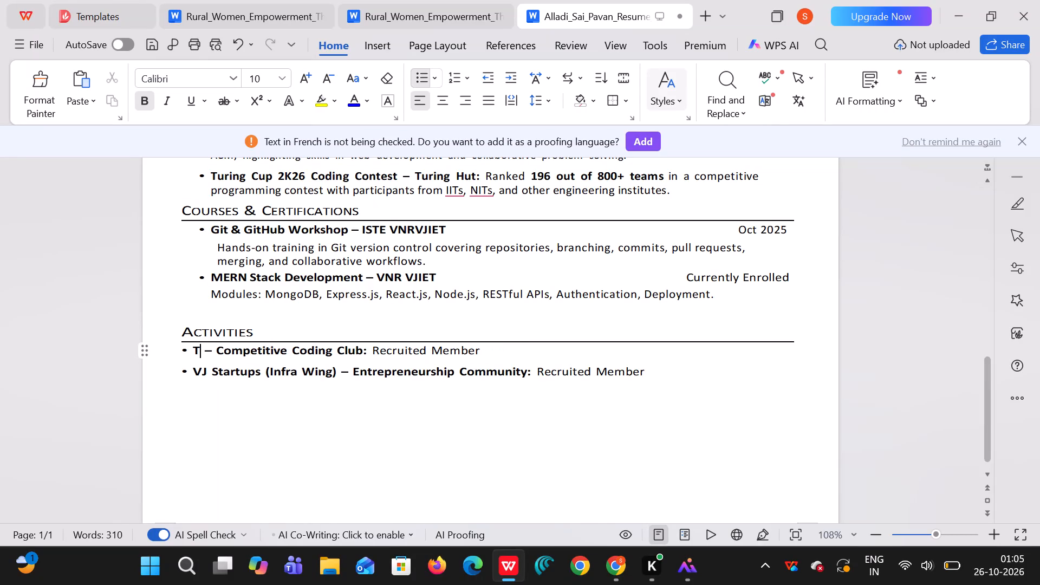
key(BackSpace)
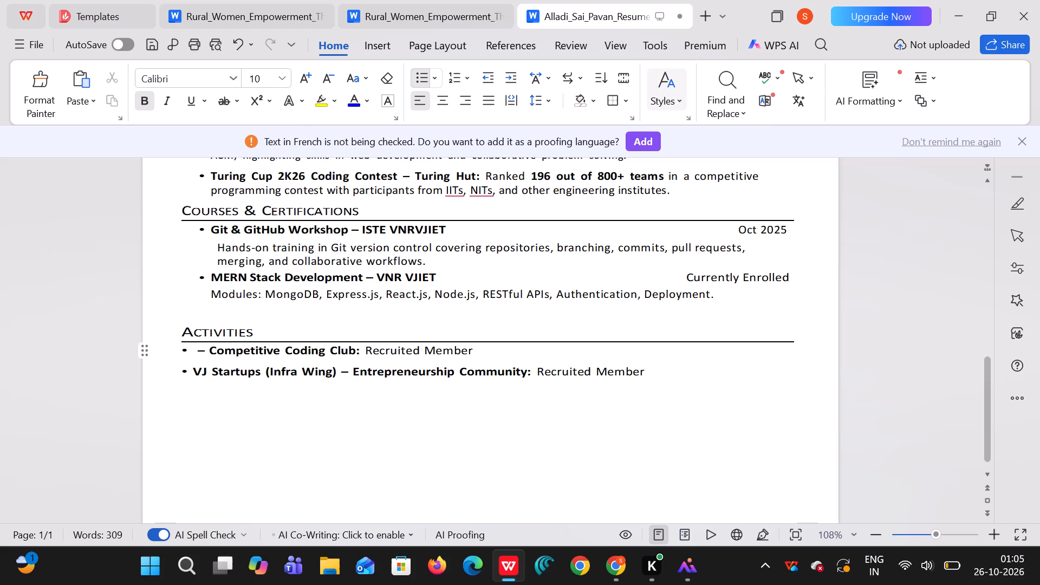
text(NSS)
Replace "Competitive Coding" with "National Social Service" before "Club" in the NSS bullet.
key(Right)
key(Right)
key(Right)
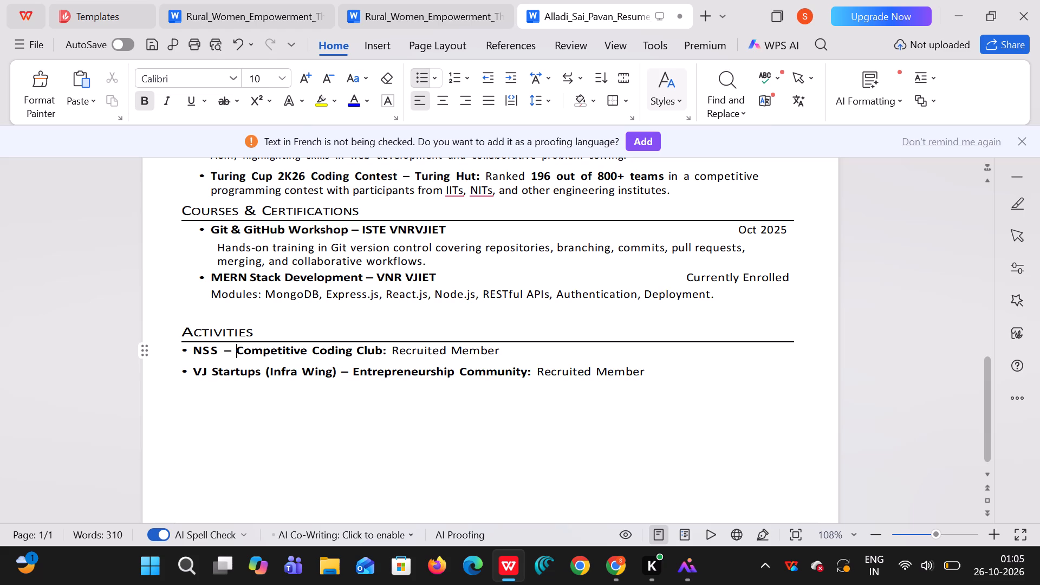
key(Right)
key(Right)
key(Right)
key(Right)
key(Right)
key(Right)
key(Right)
key(Right)
key(Right)
key(Right)
key(Right)
key(Right)
key(Right)
key(Right)
key(Right)
key(Right)
key(Right)
key(Right)
key(Right)
key(Right)
key(Left)
key(Left)
key(Left)
key(Left)
key(BackSpace)
key(BackSpace)
key(BackSpace)
key(BackSpace)
key(BackSpace)
key(BackSpace)
key(BackSpace)
key(BackSpace)
key(BackSpace)
key(BackSpace)
key(BackSpace)
key(BackSpace)
key(BackSpace)
key(BackSpace)
key(BackSpace)
key(BackSpace)
key(BackSpace)
key(BackSpace)
key(BackSpace)
key(BackSpace)
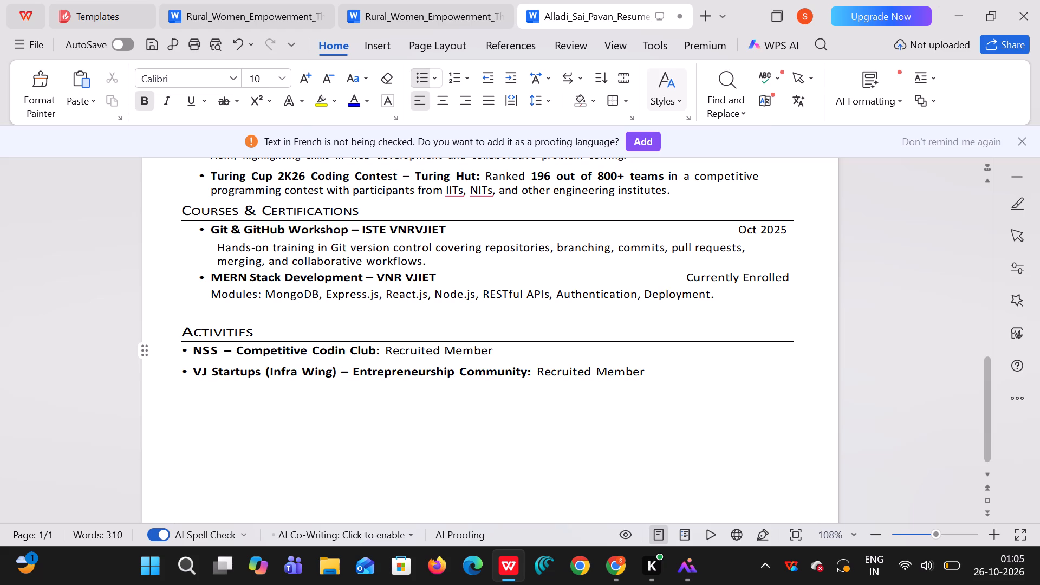
key(BackSpace)
key(BackSpace)
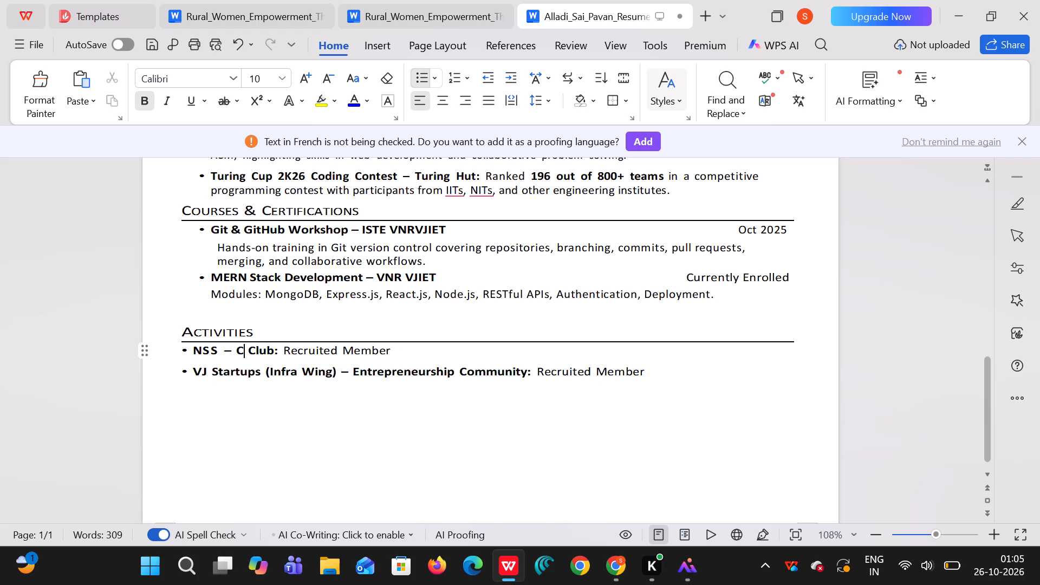
key(BackSpace)
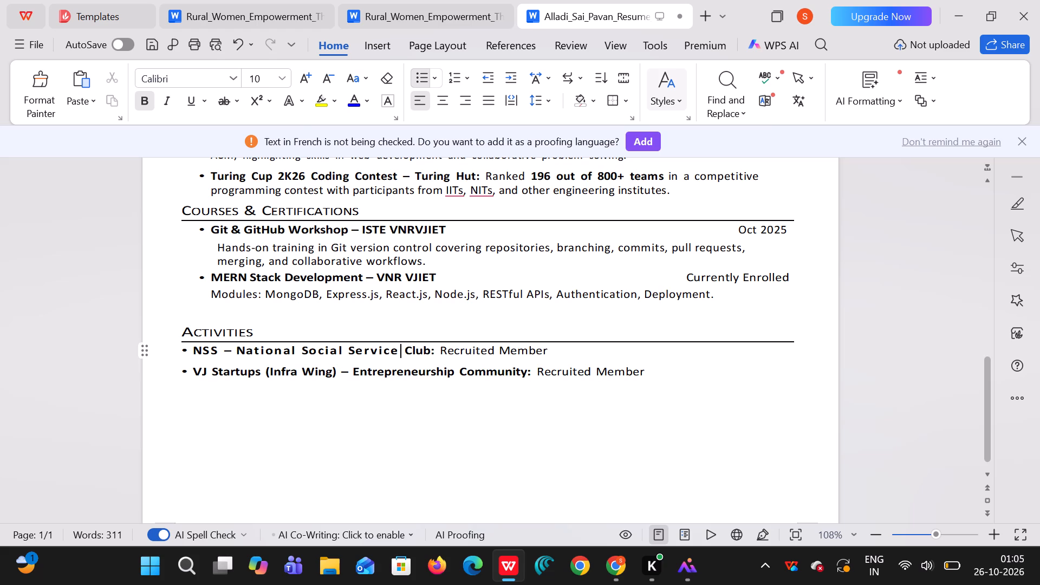
Copy the formatting of "Startups" in the VJ Startups bullet onto "National Social Service Club" with Format Painter.
drag(212, 377, 258, 375)
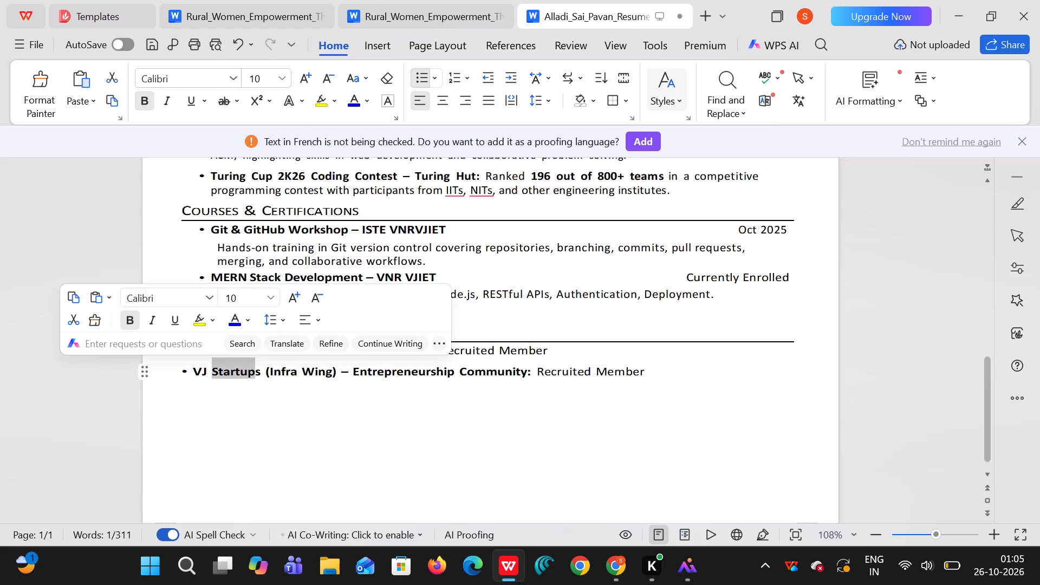
click(88, 315)
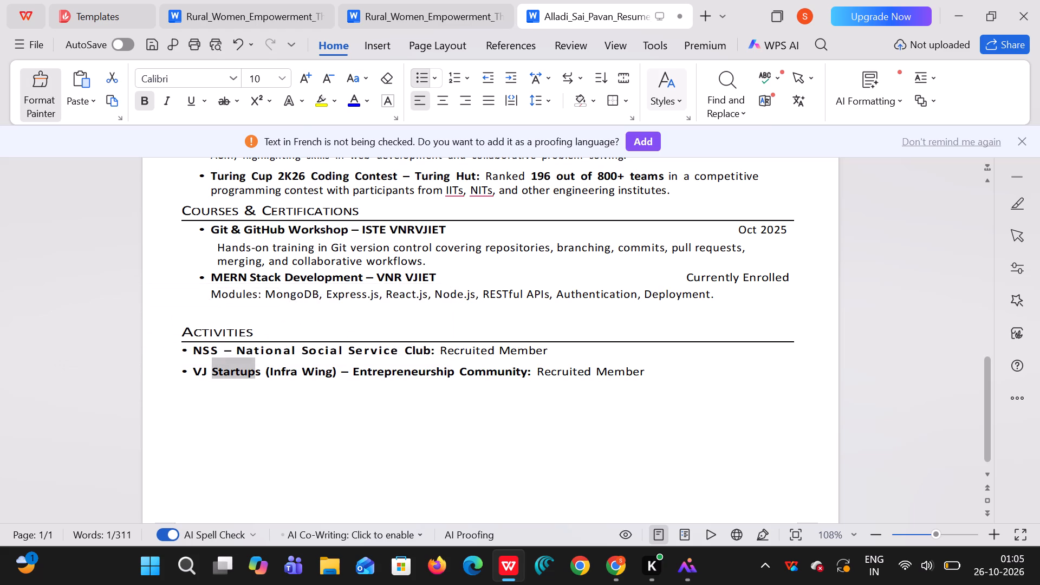
drag(237, 354, 387, 361)
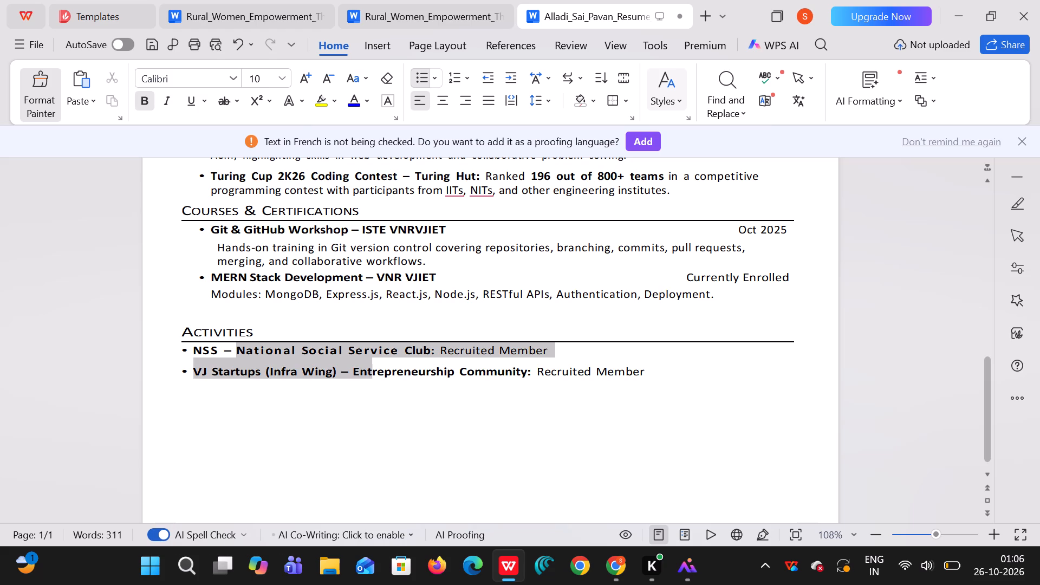
drag(387, 361, 430, 355)
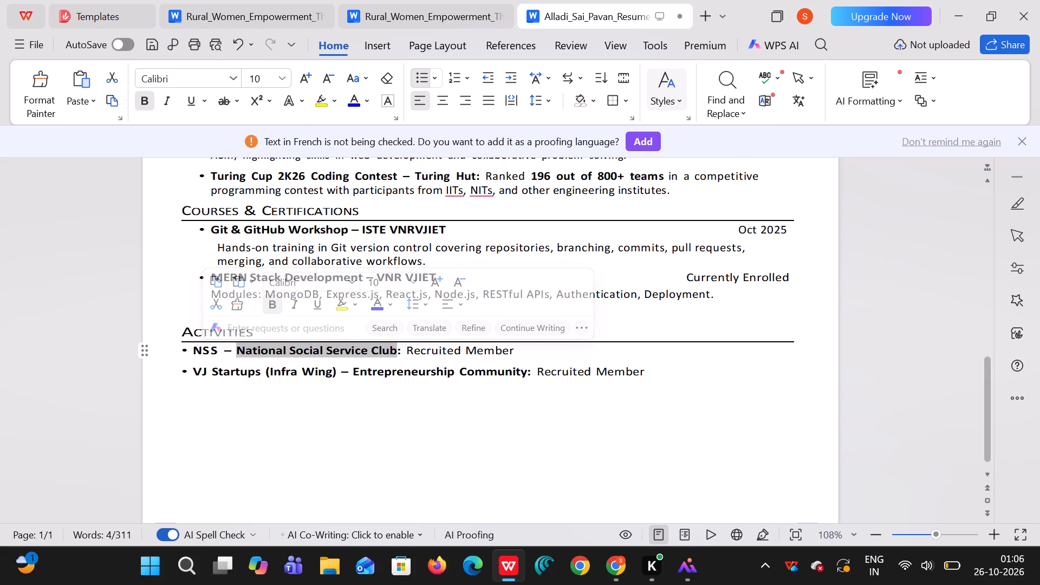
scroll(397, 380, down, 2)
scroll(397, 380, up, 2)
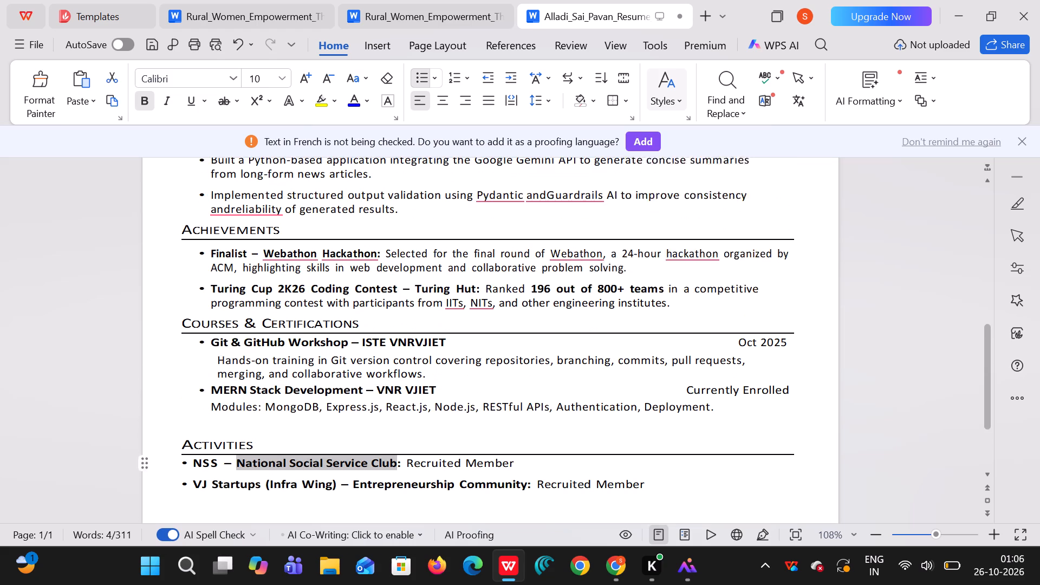
Review the resume from the Activities section up to Education and back down to Activities.
scroll(397, 380, up, 5)
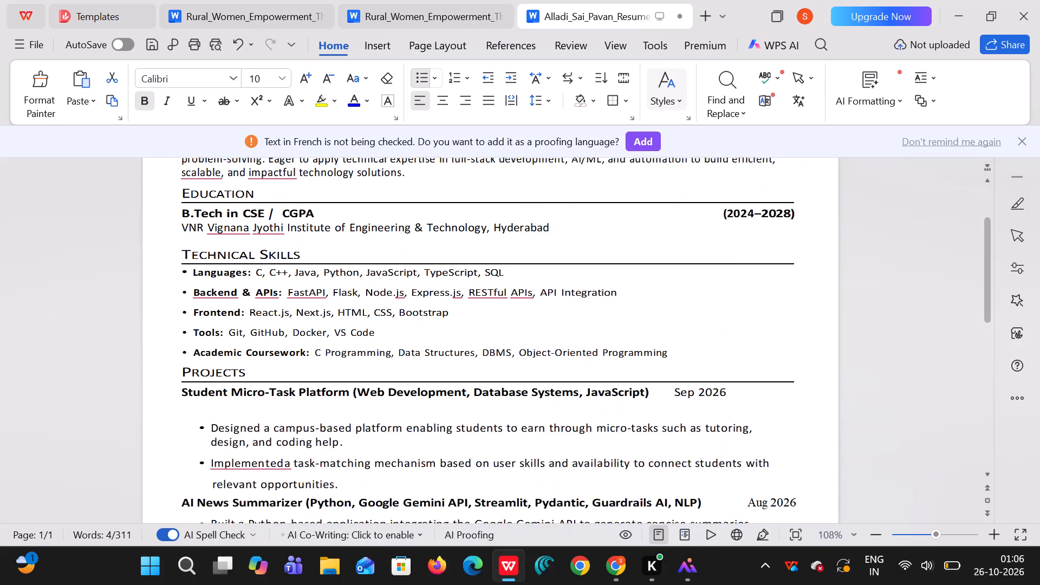
scroll(397, 380, up, 1)
scroll(397, 380, down, 1)
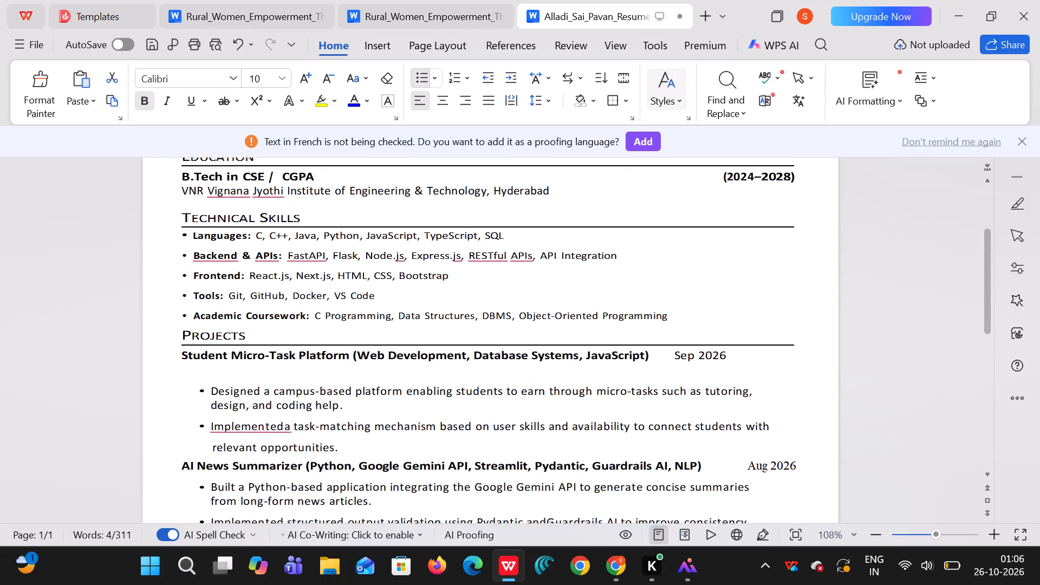
scroll(397, 380, down, 5)
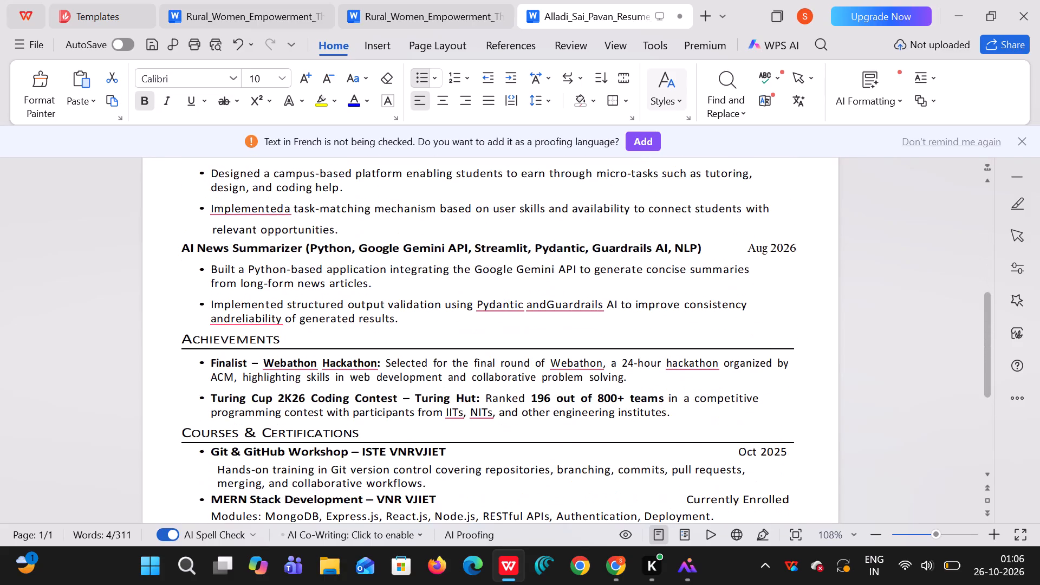
scroll(397, 380, down, 4)
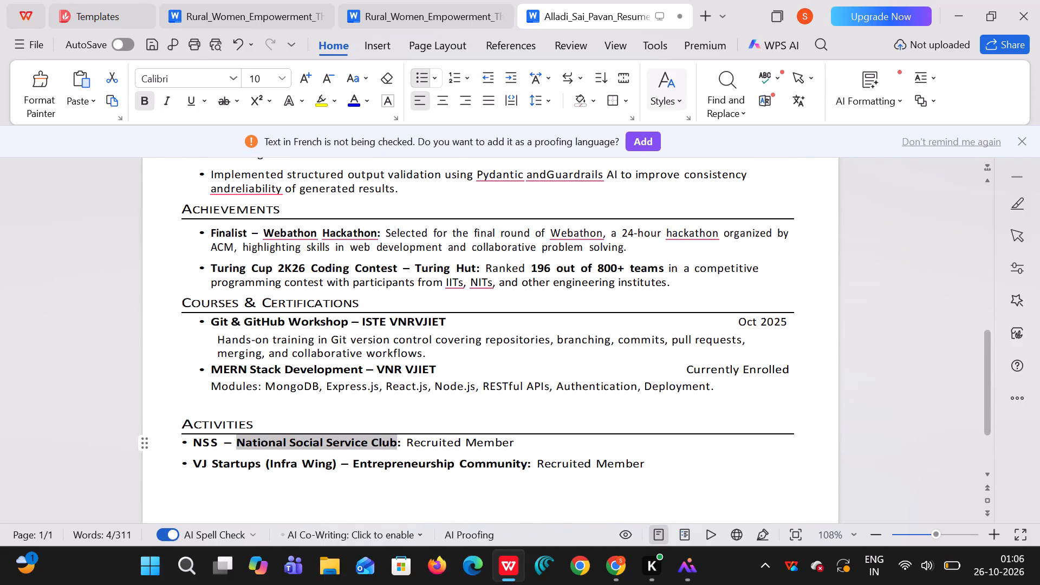
Add a run of trailing spaces after "Recruited Member" in the NSS bullet under Activities.
click(536, 441)
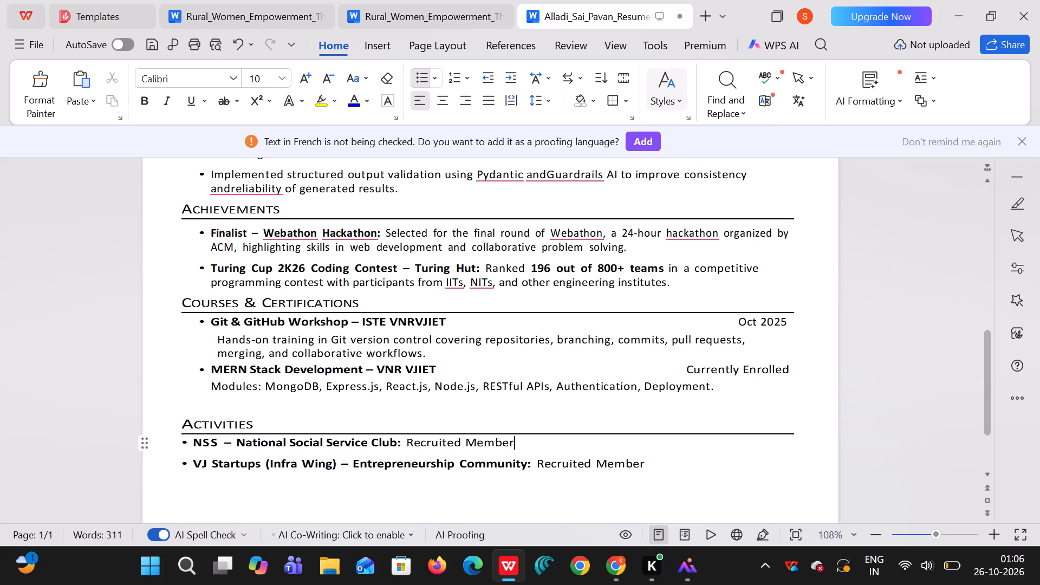
key(space)
key(space)
key(space)
key(space)
key(space)
key(space)
key(space)
key(space)
key(space)
key(space)
key(space)
key(space)
key(space)
key(space)
key(space)
key(space)
key(space)
key(space)
key(space)
key(space)
key(space)
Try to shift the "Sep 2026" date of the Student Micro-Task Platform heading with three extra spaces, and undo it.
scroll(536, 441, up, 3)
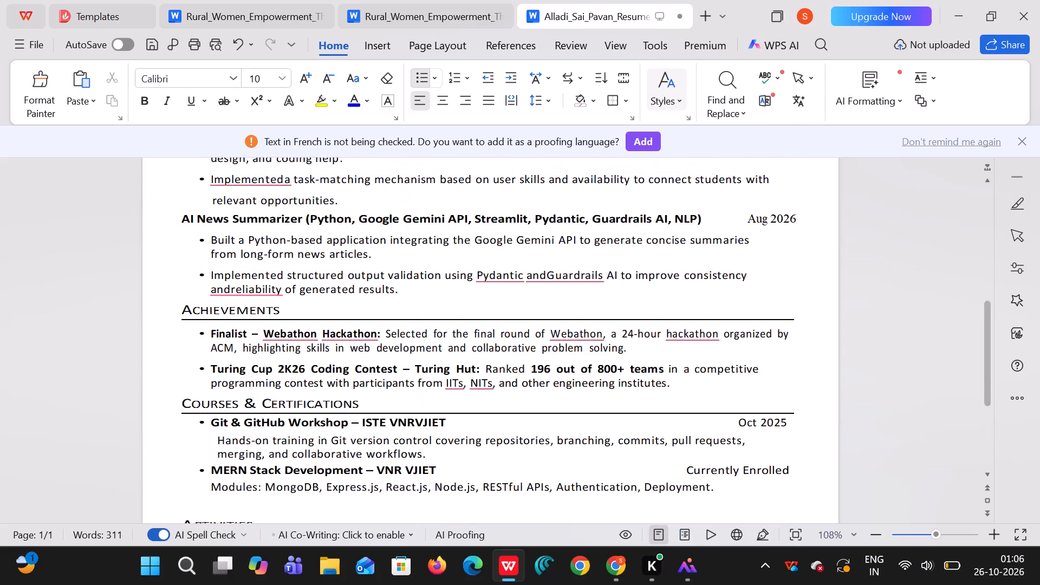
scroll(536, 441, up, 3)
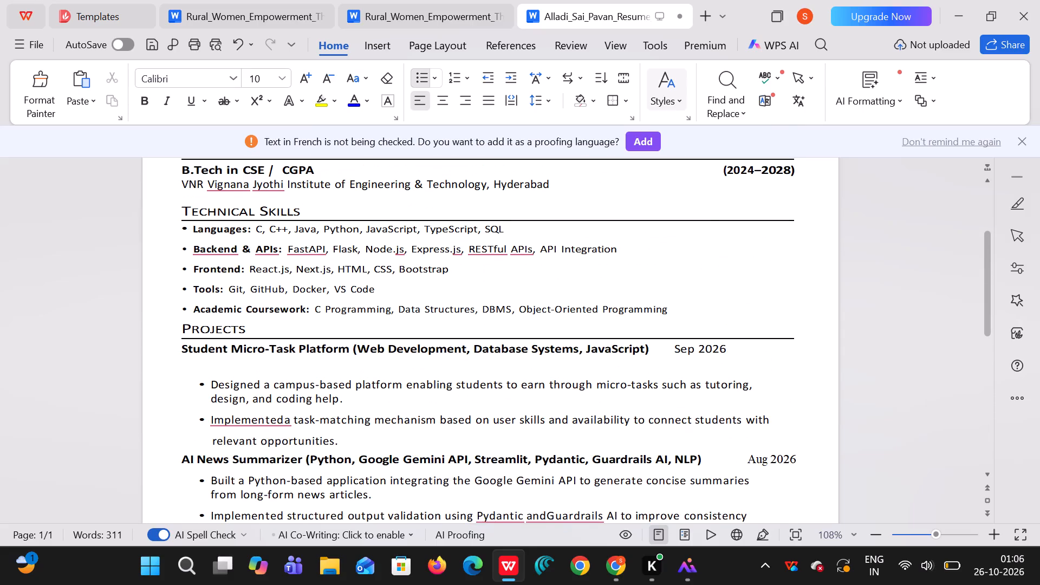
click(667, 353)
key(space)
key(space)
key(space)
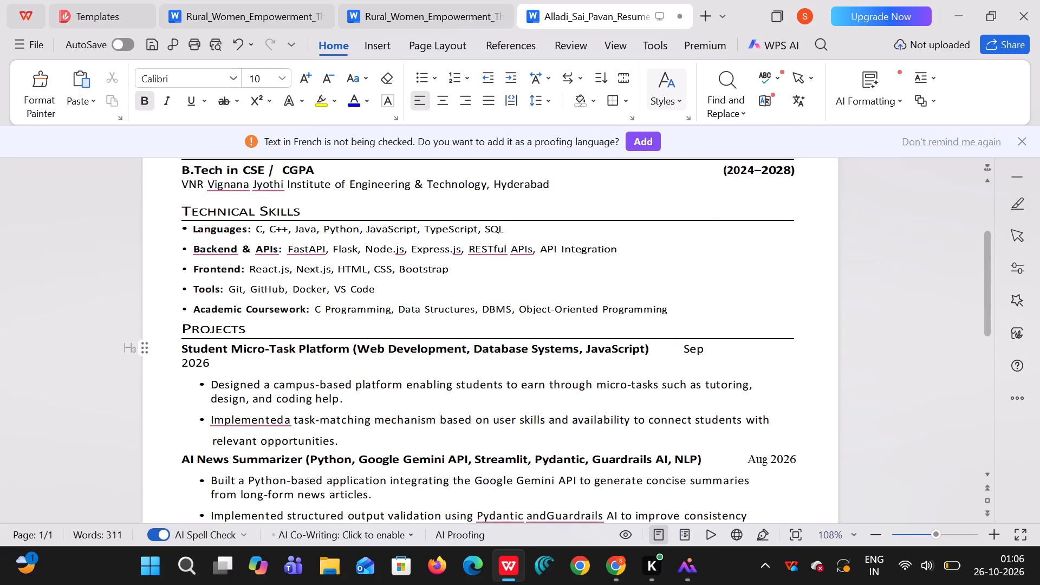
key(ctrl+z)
Review the whole resume from the header down to the end of the Activities section.
scroll(667, 353, up, 1)
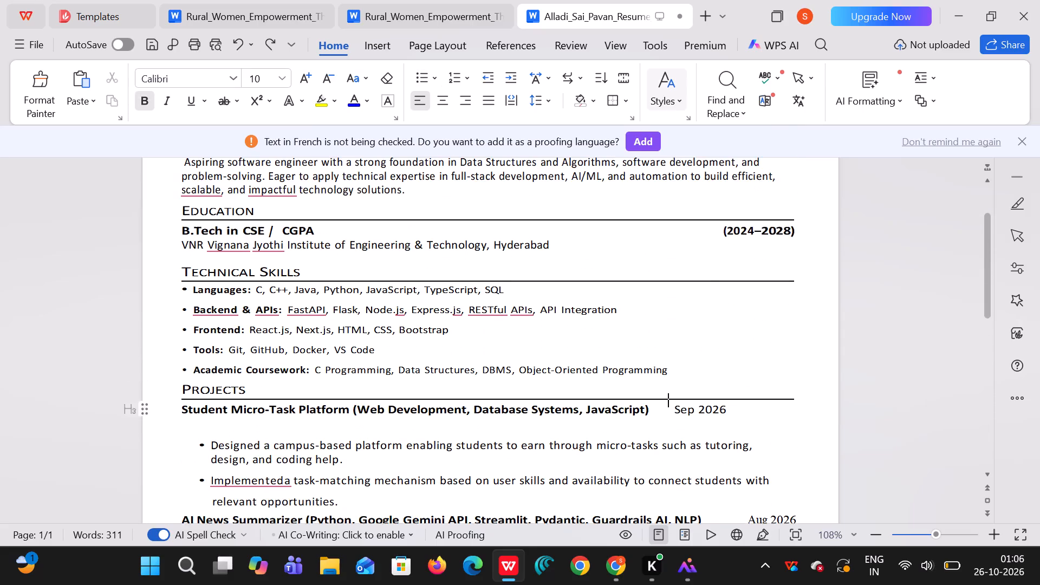
scroll(667, 353, up, 2)
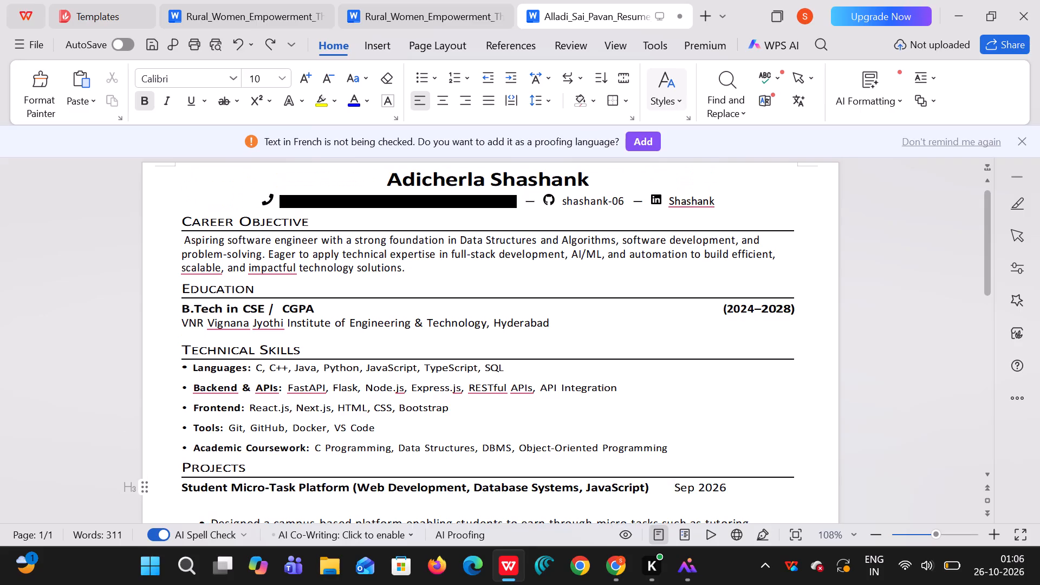
scroll(667, 353, down, 3)
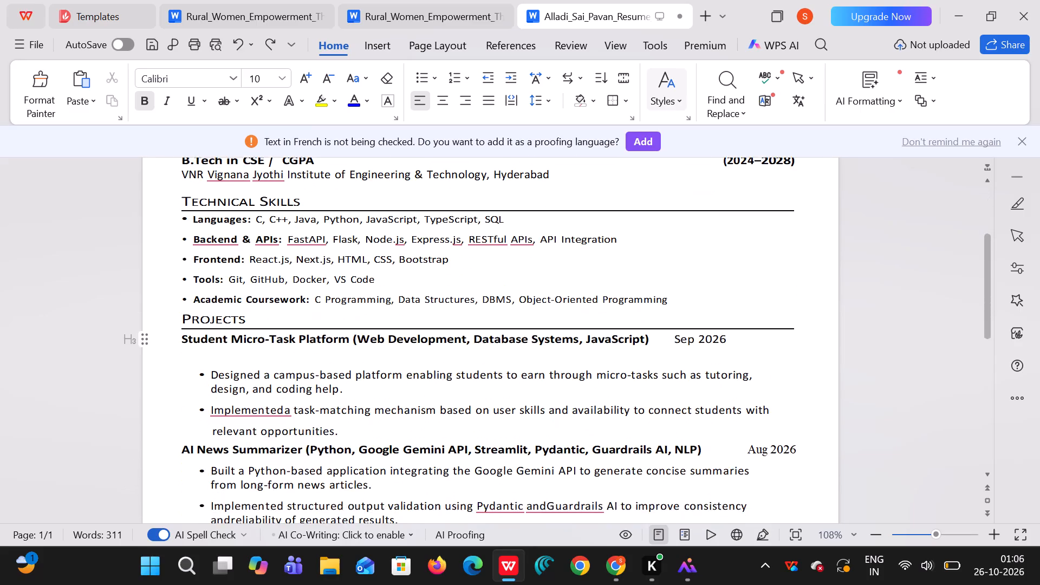
scroll(667, 353, down, 1)
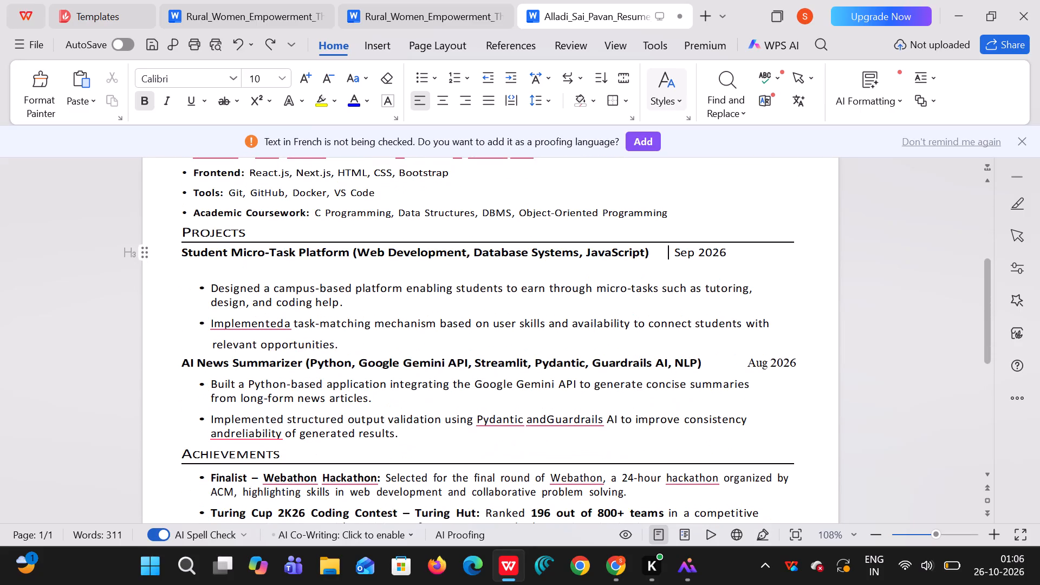
click(417, 267)
scroll(417, 267, up, 3)
scroll(417, 267, right, 1)
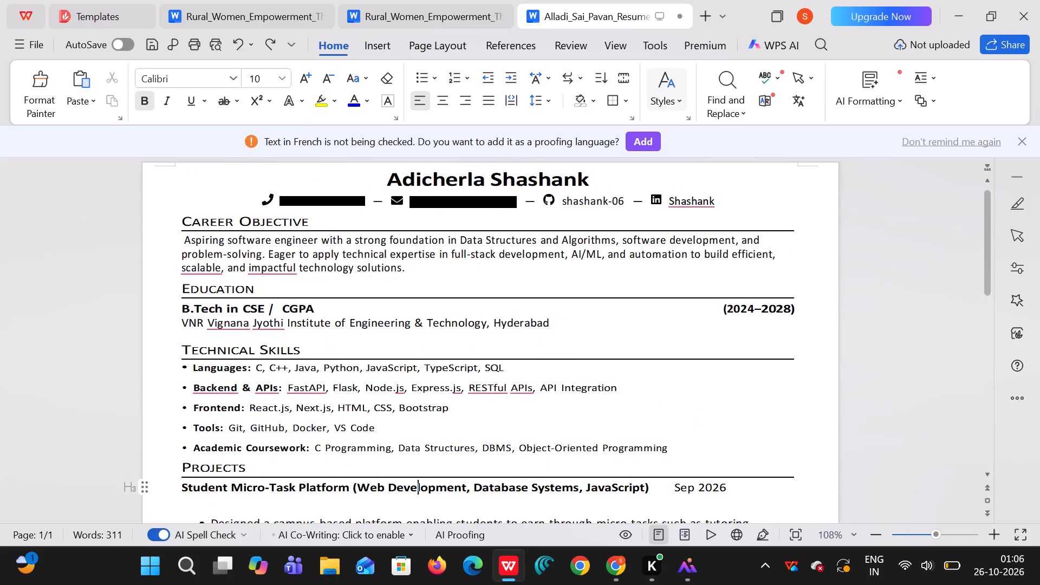
scroll(417, 267, right, 1)
scroll(417, 267, down, 4)
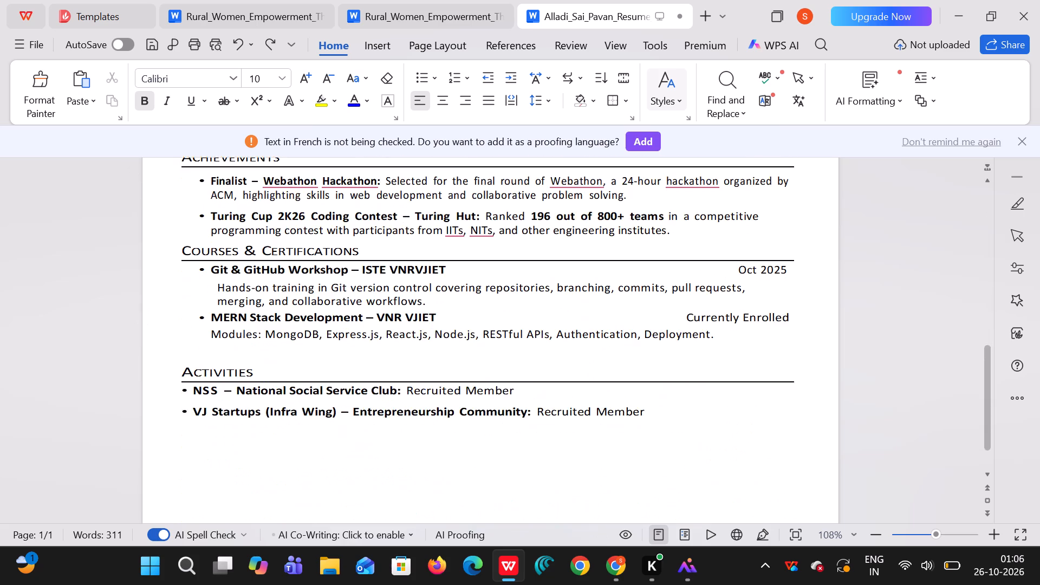
scroll(417, 267, down, 2)
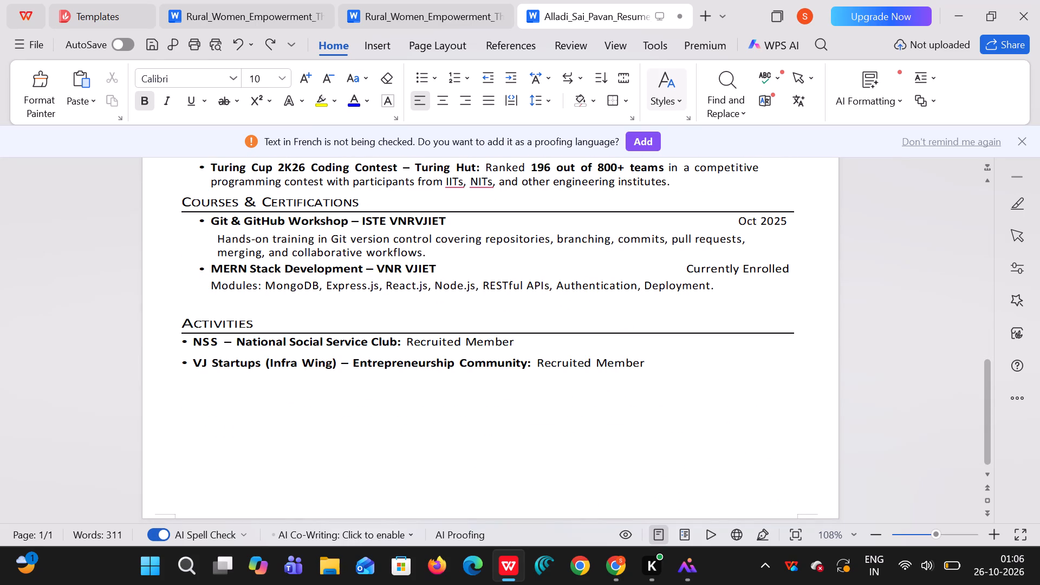
Set the rank in the Turing Cup 2K26 Coding Contest achievement to 300.
scroll(417, 267, up, 1)
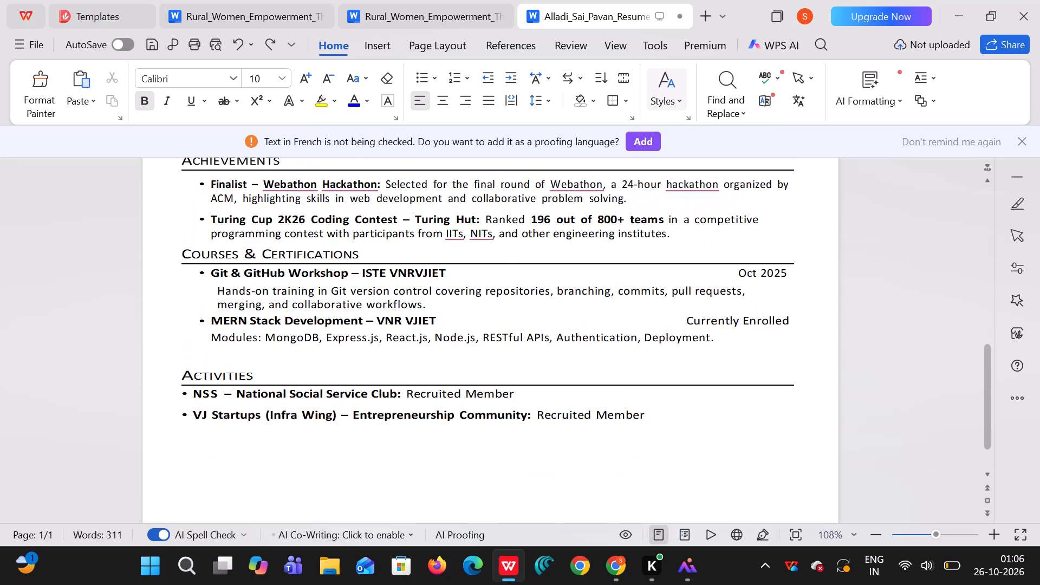
scroll(417, 267, up, 2)
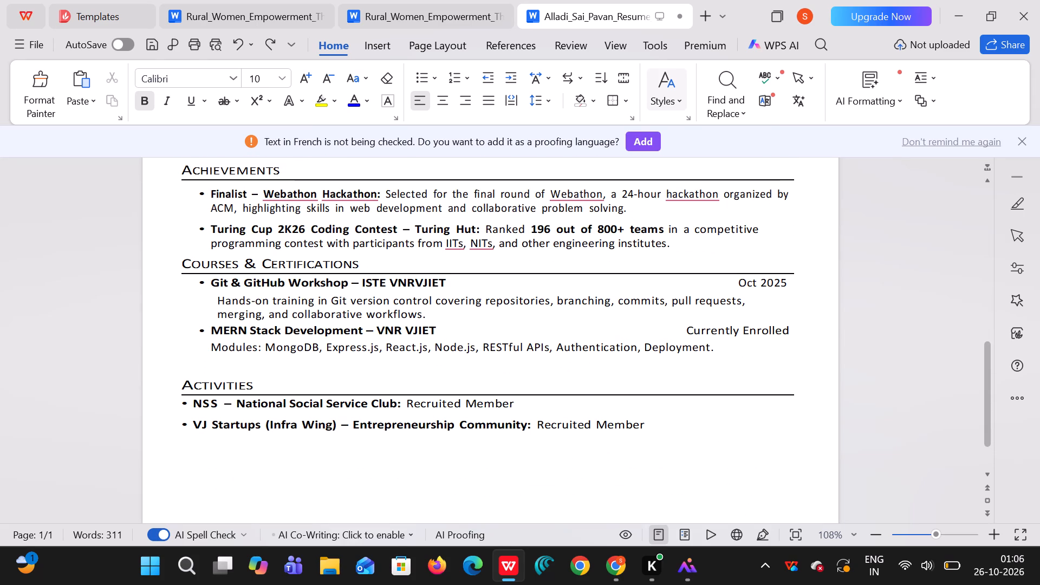
scroll(417, 267, up, 3)
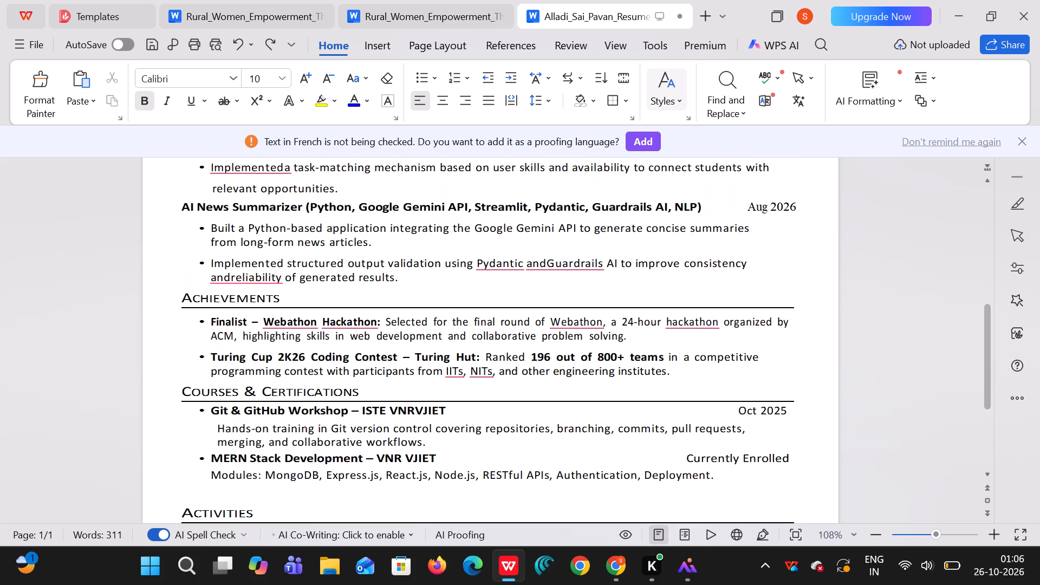
scroll(417, 267, up, 3)
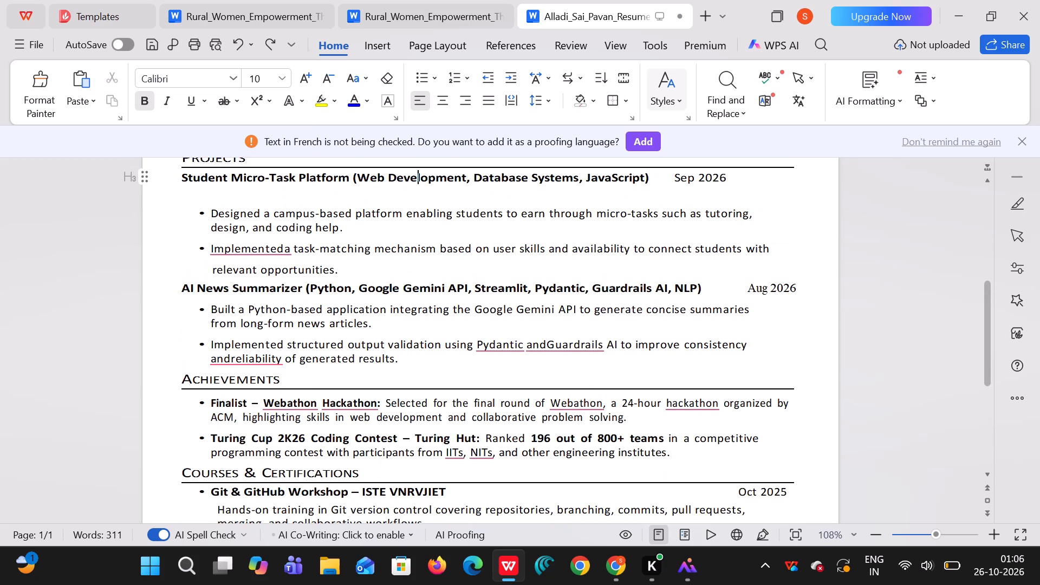
click(552, 443)
key(BackSpace)
key(BackSpace)
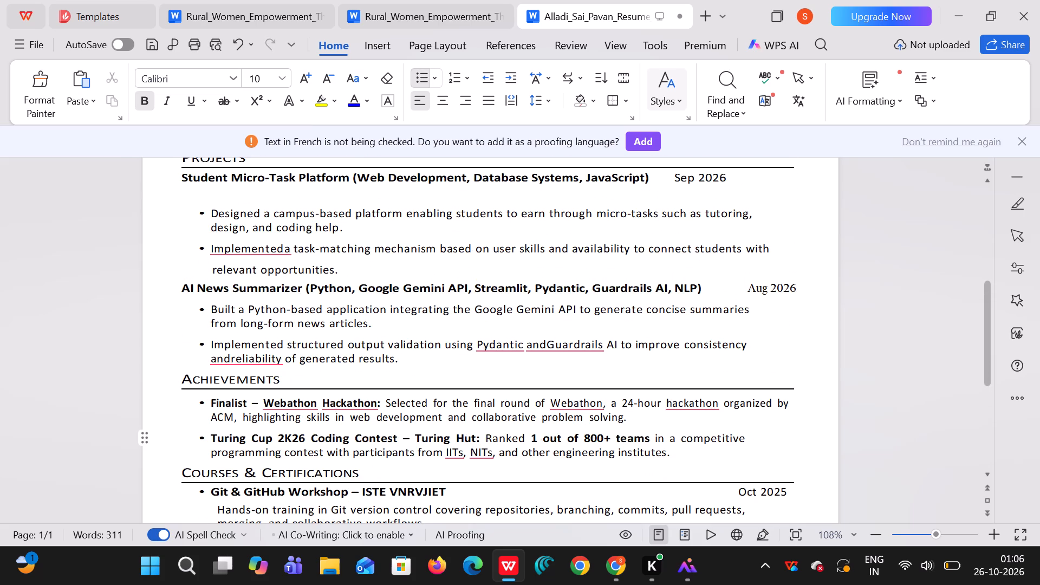
key(BackSpace)
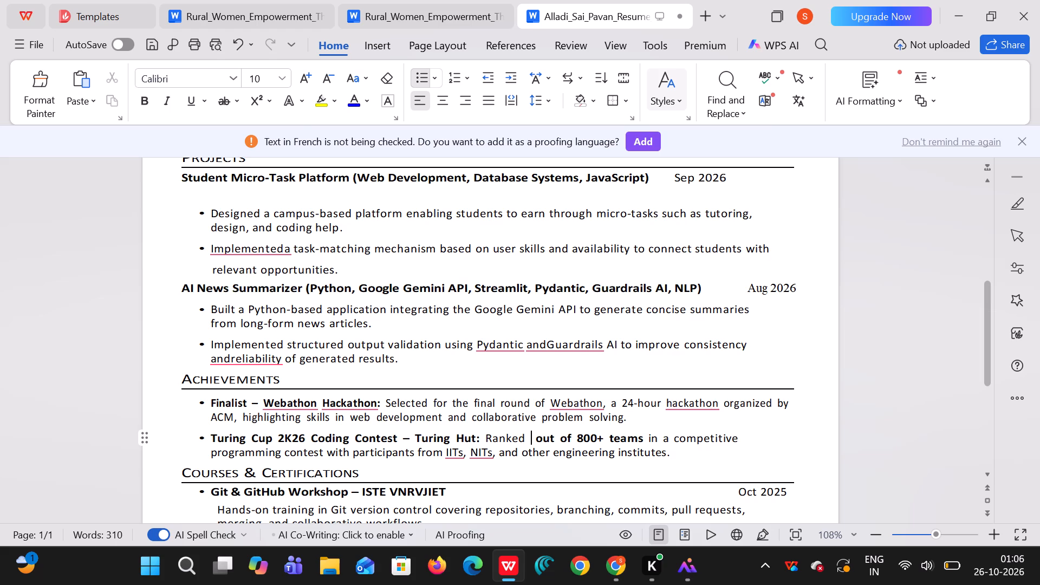
text(30)
key(0)
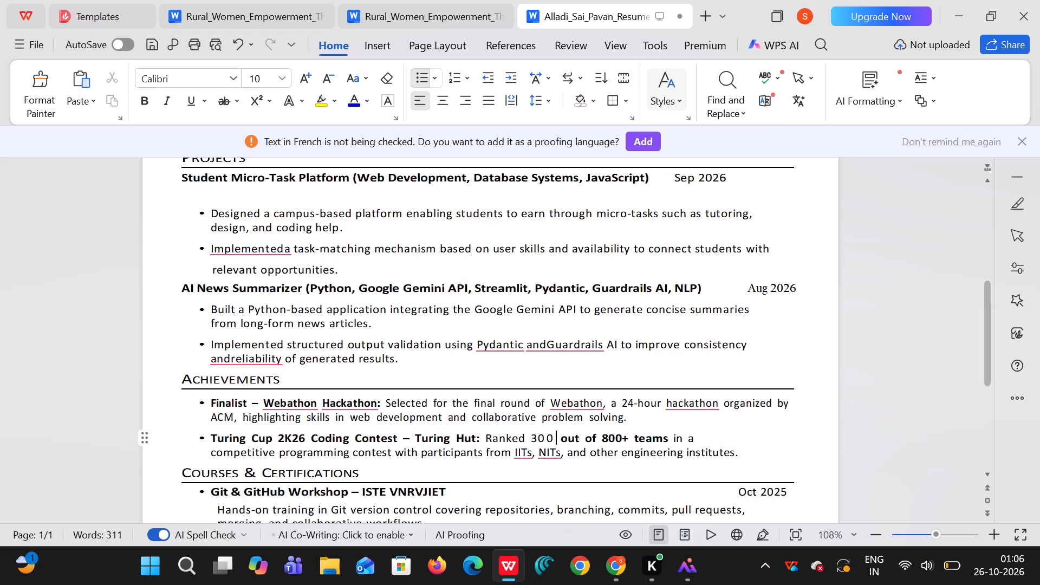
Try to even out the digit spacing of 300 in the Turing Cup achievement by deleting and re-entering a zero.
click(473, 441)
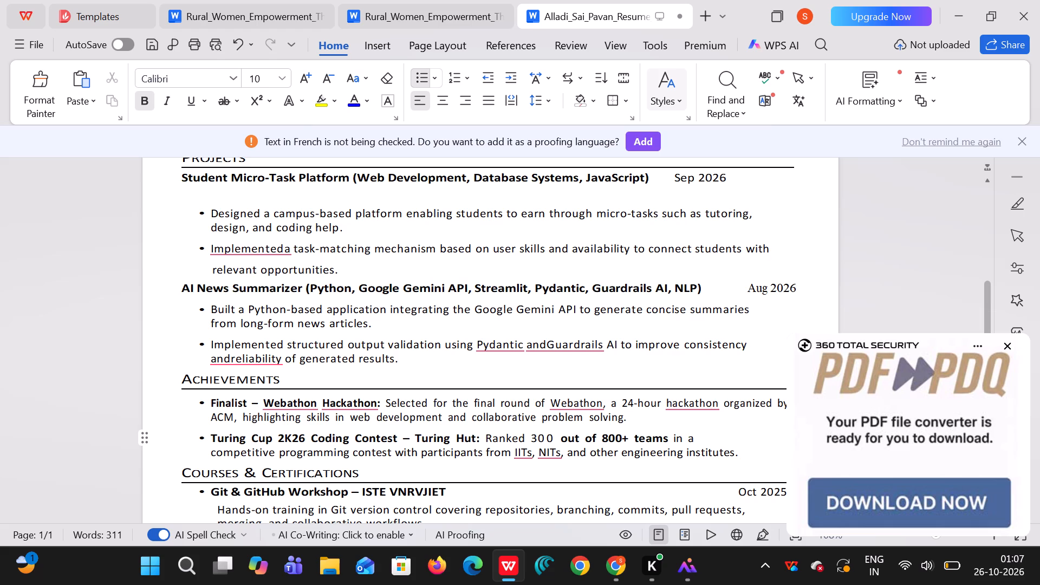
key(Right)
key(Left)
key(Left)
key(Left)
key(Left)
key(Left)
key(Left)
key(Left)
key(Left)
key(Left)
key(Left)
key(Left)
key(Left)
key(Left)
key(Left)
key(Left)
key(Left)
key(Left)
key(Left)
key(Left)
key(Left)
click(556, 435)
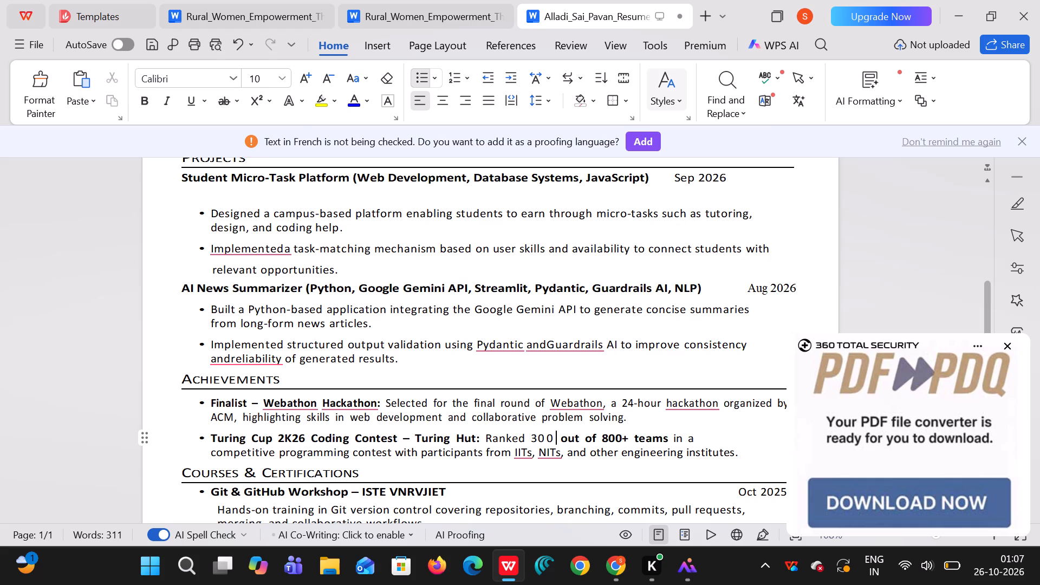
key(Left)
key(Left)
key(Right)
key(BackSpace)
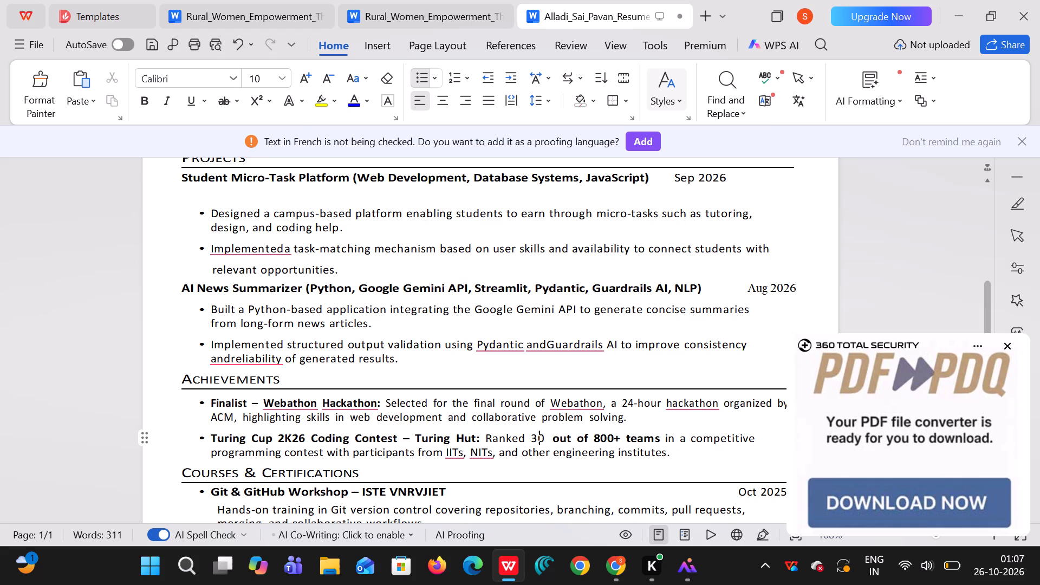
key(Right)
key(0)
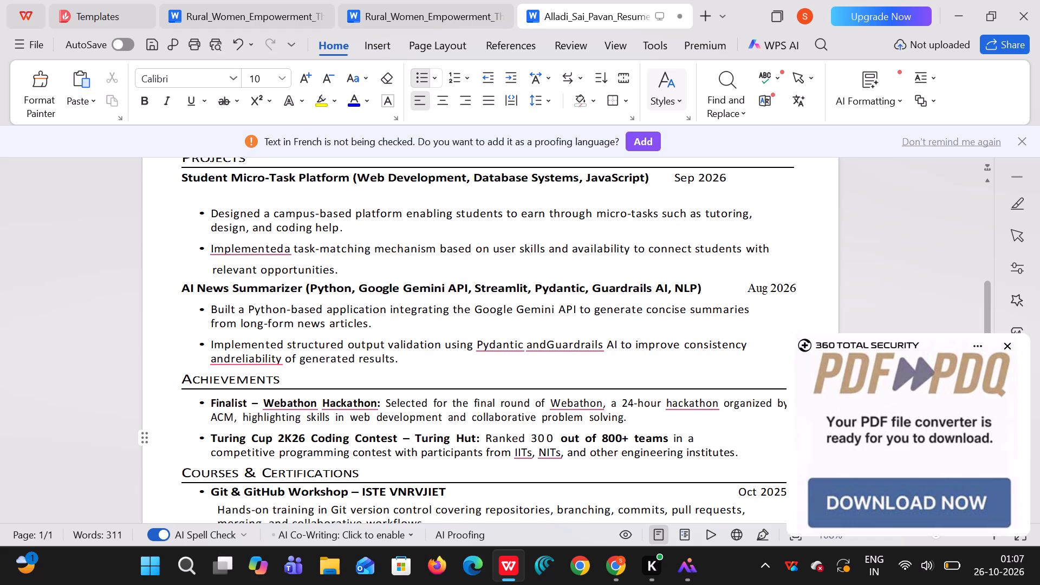
Remove "C++" from the Languages bullet under Technical Skills, with its comma and extra space.
scroll(556, 435, up, 2)
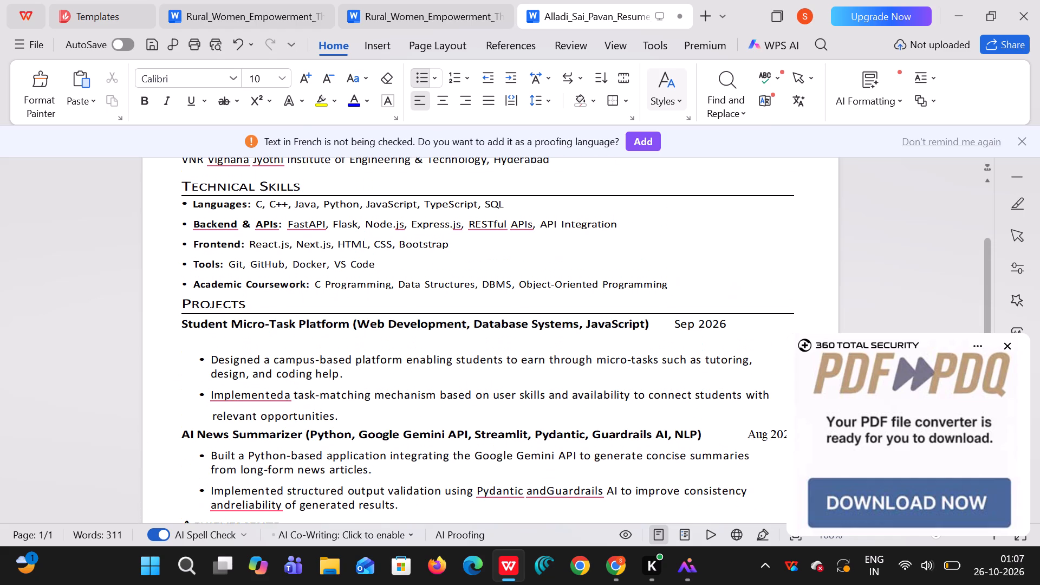
scroll(642, 421, up, 1)
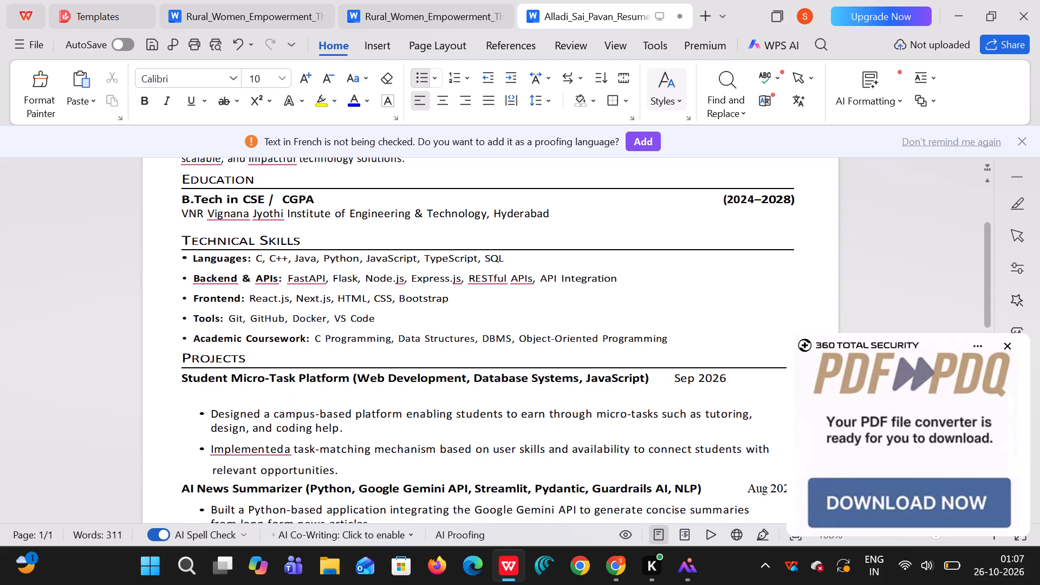
click(292, 258)
key(BackSpace)
key(BackSpace)
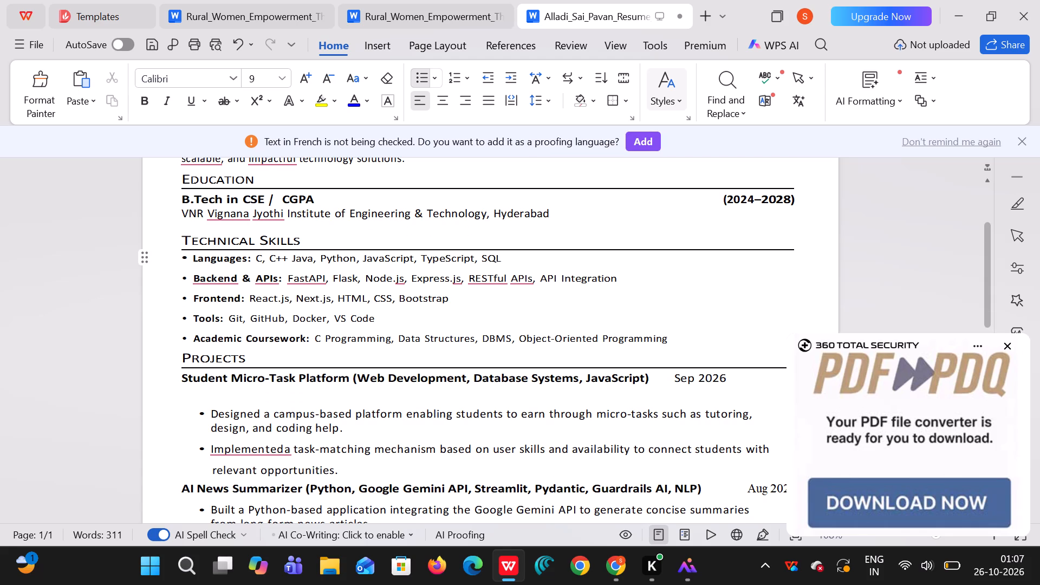
key(BackSpace)
key(BackSpace)
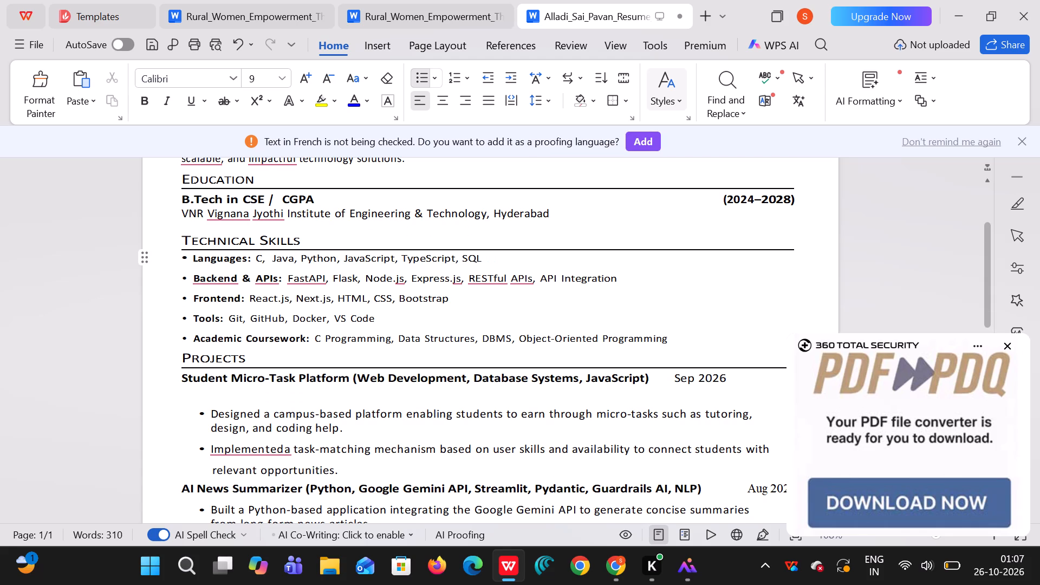
key(Right)
key(BackSpace)
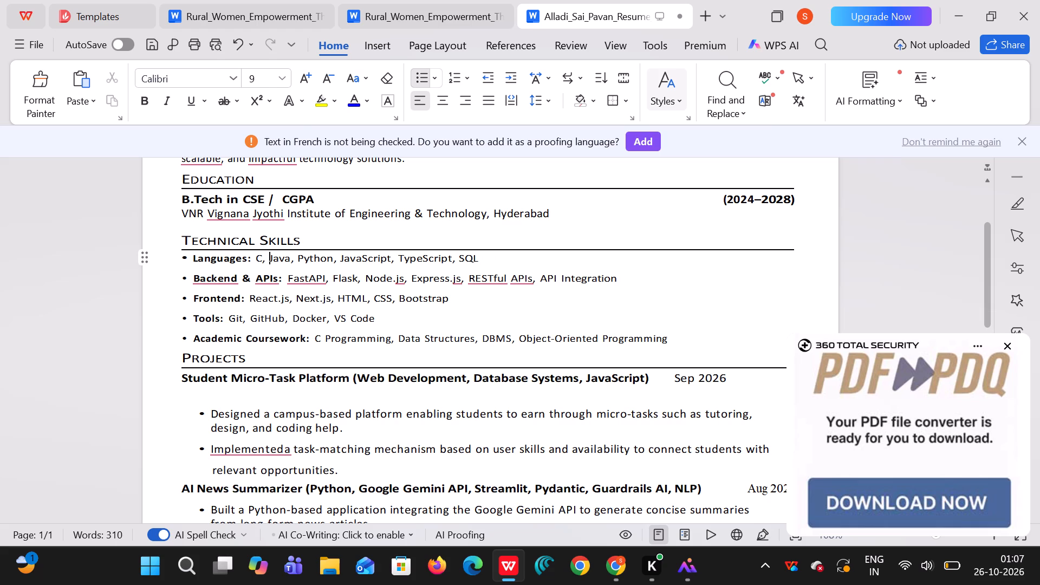
Remove "Flask" from the Backend & APIs bullet under Technical Skills, with its comma and extra space.
click(362, 284)
key(Right)
key(BackSpace)
key(BackSpace)
key(BackSpace)
key(BackSpace)
key(BackSpace)
key(BackSpace)
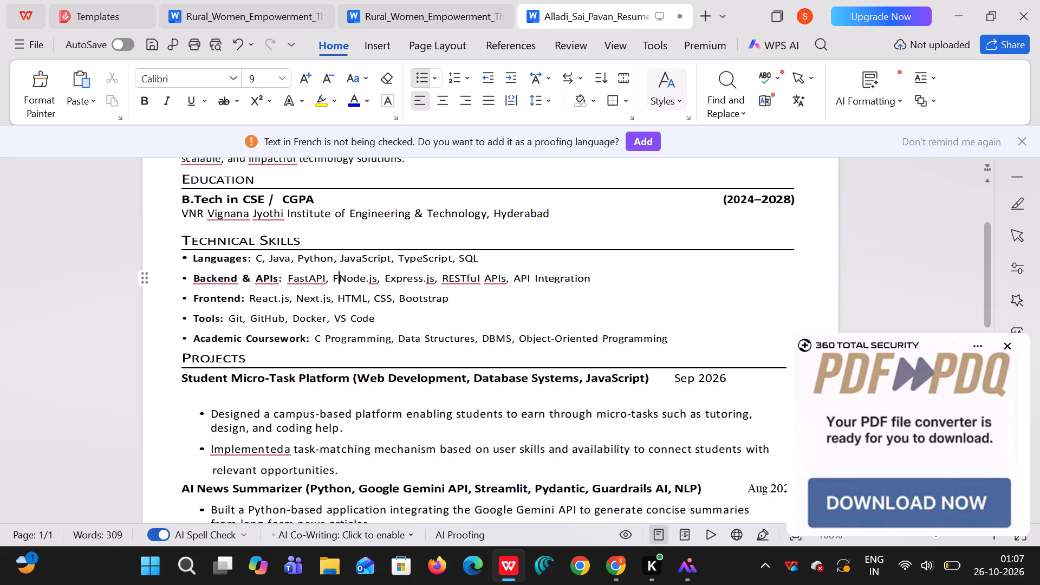
key(BackSpace)
key(BackSpace)
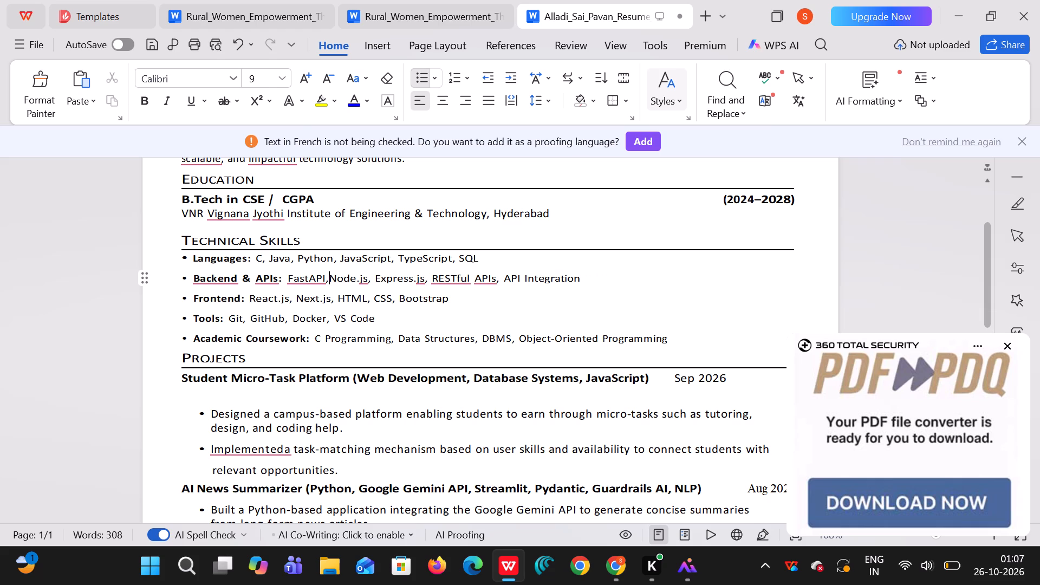
Review the resume from Technical Skills to the end of Activities, dismissing the PDF converter advertisement pop-up.
scroll(362, 284, up, 1)
scroll(362, 284, down, 2)
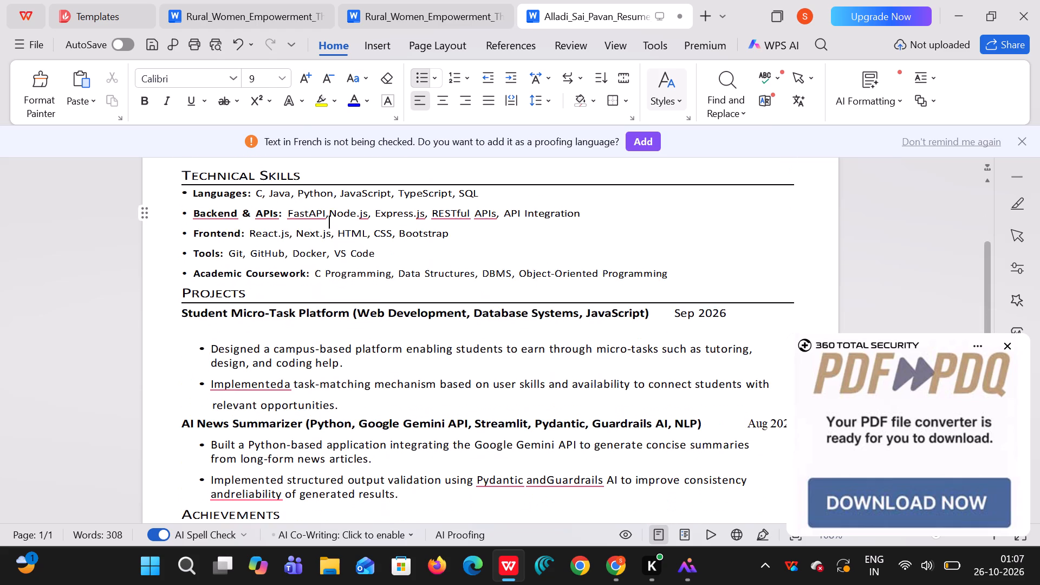
scroll(362, 284, down, 3)
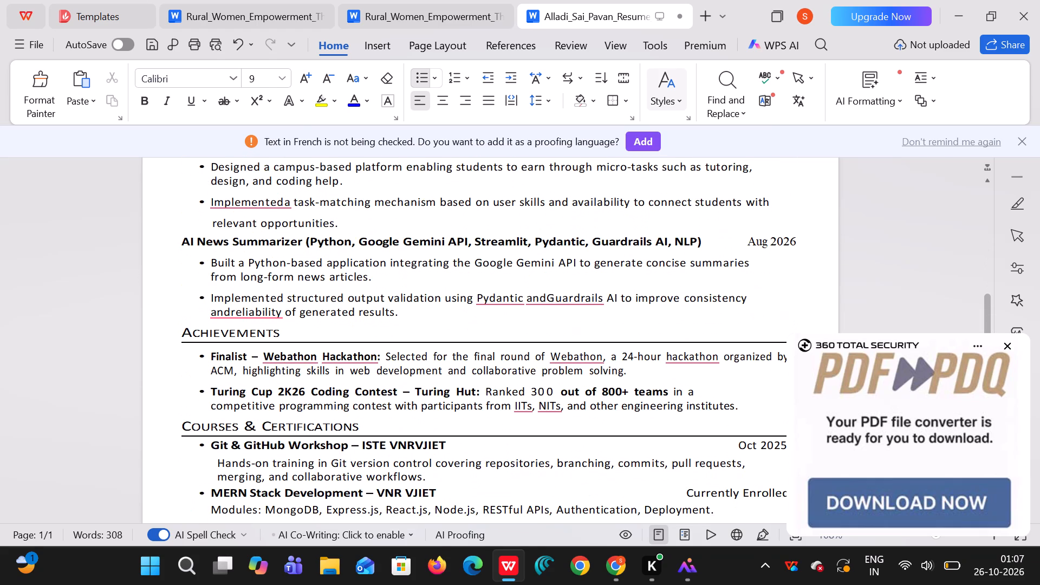
scroll(362, 284, down, 2)
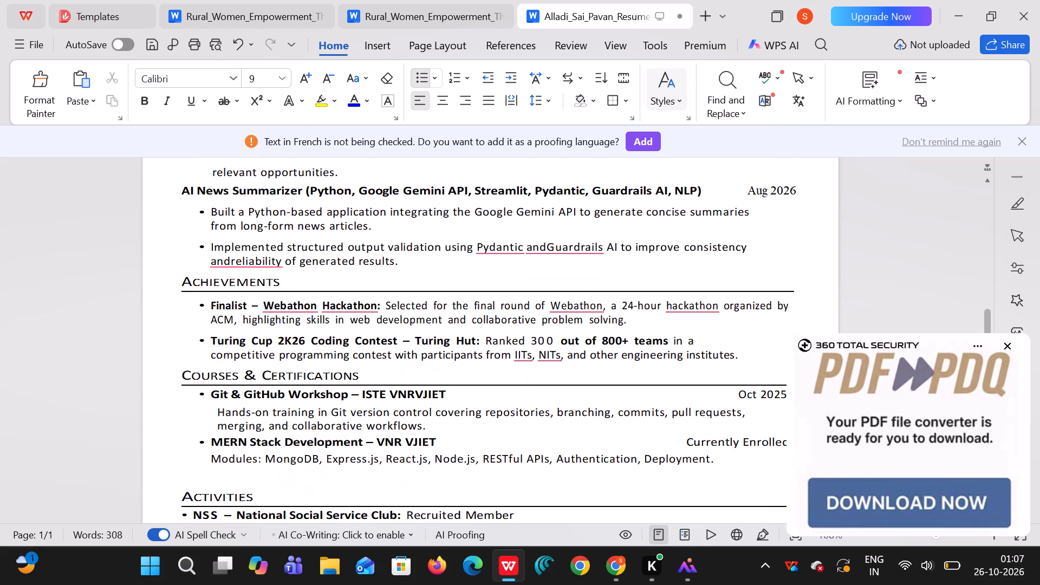
scroll(362, 284, down, 3)
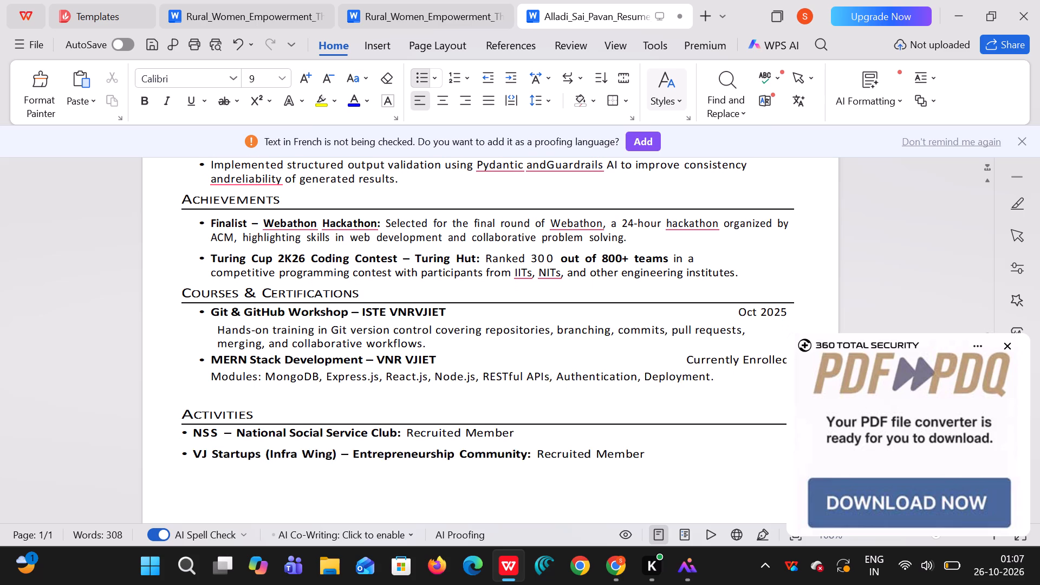
scroll(362, 284, down, 2)
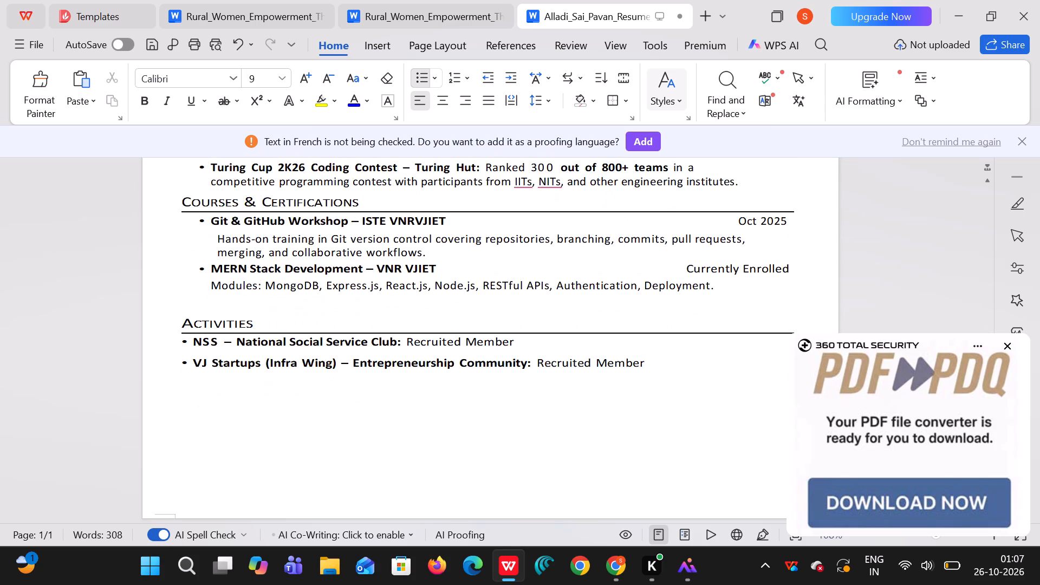
click(1003, 343)
scroll(878, 362, down, 1)
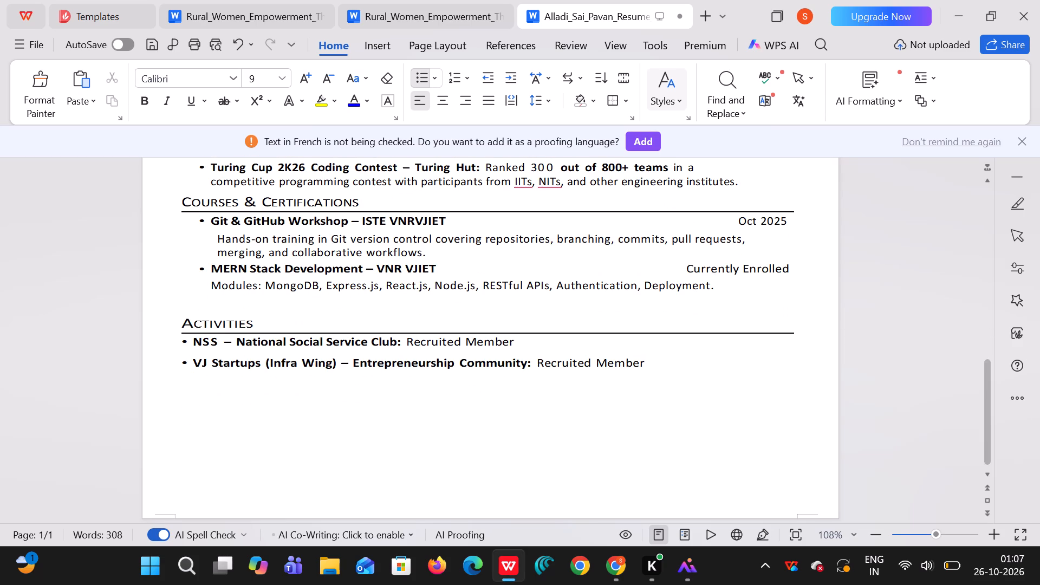
scroll(878, 362, down, 1)
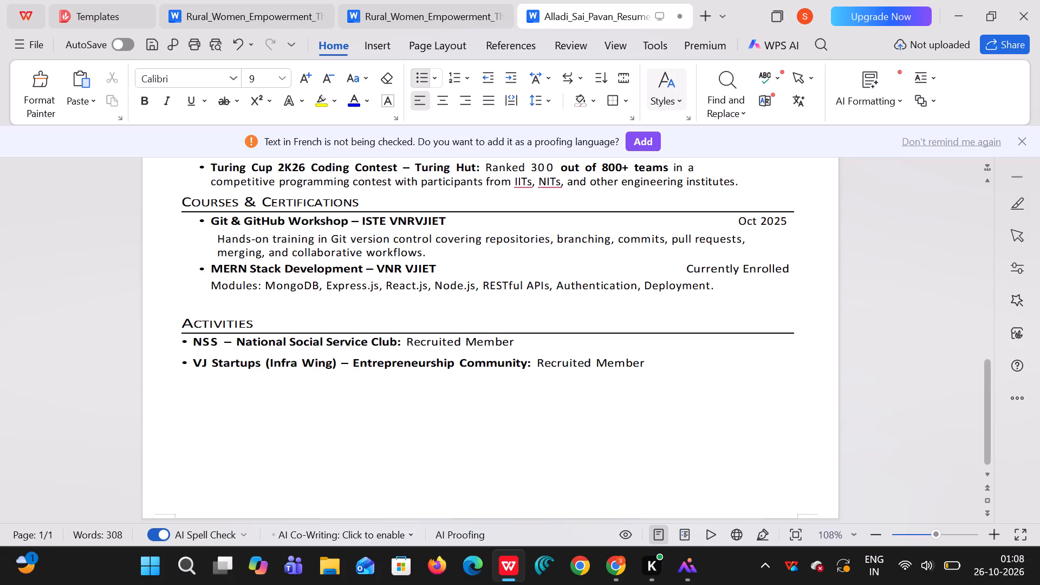
Insert a blank line between the contact details line and the Career Objective heading.
scroll(878, 362, up, 8)
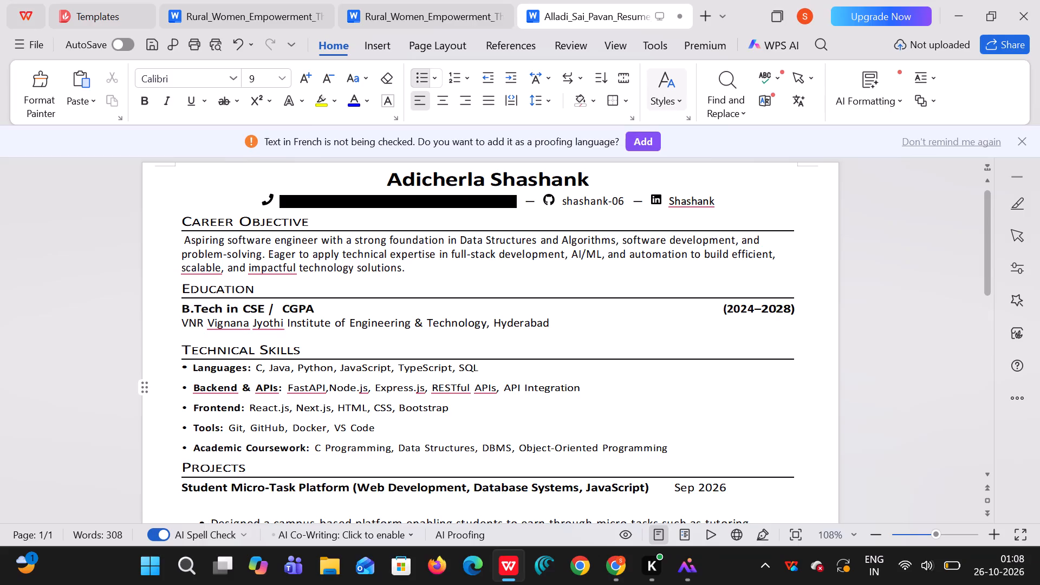
scroll(878, 362, up, 1)
click(756, 199)
key(Return)
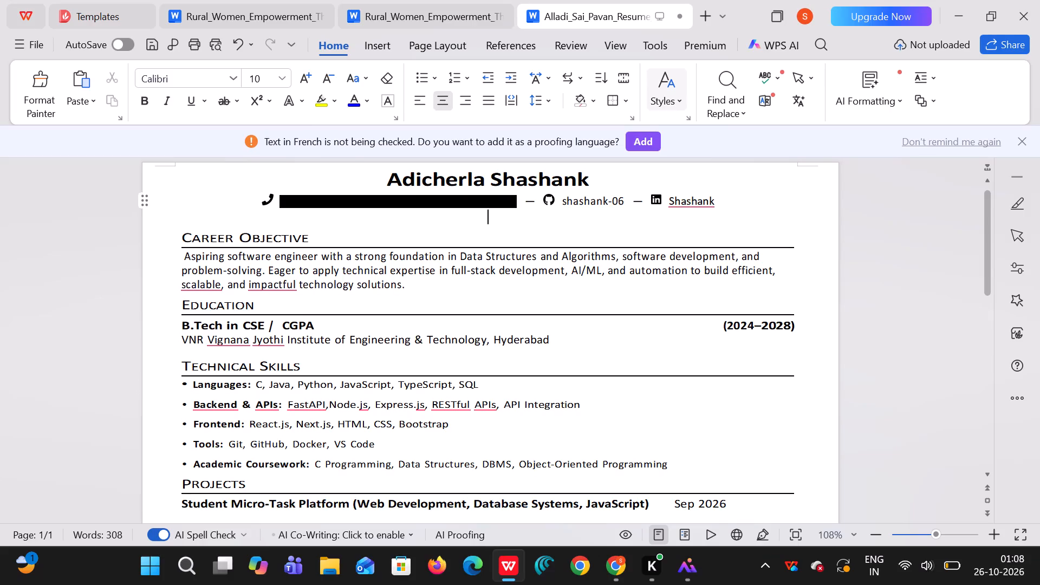
Insert a blank line without a bullet between the Turing Cup achievement and the Courses & Certifications heading.
scroll(756, 199, down, 3)
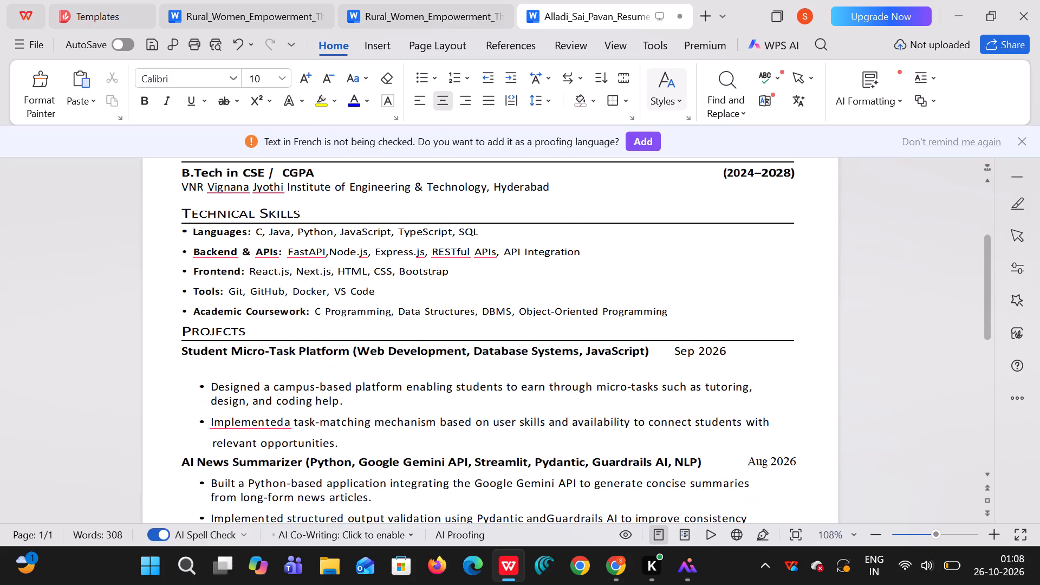
scroll(756, 199, down, 4)
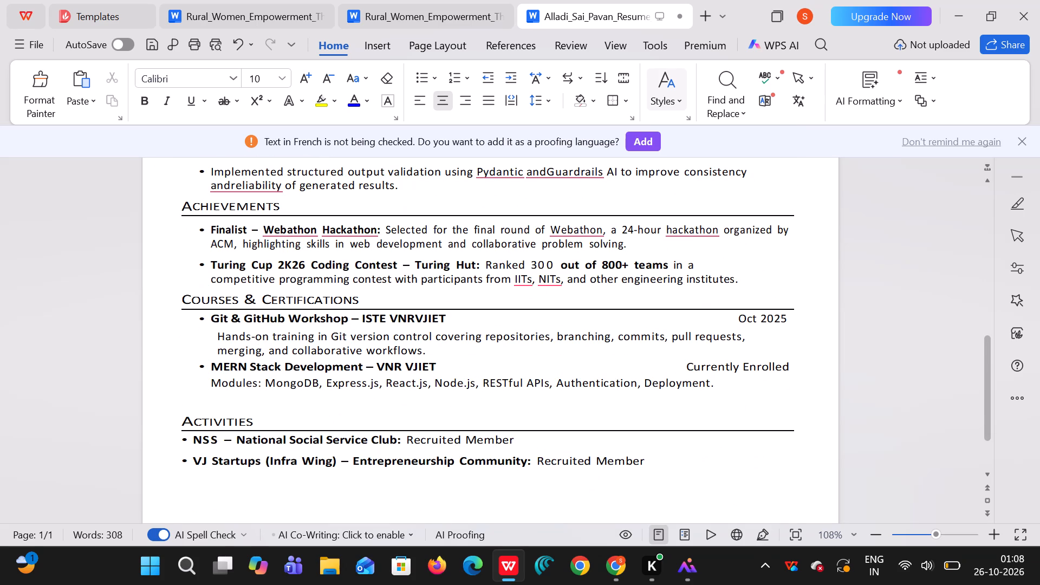
scroll(737, 277, up, 1)
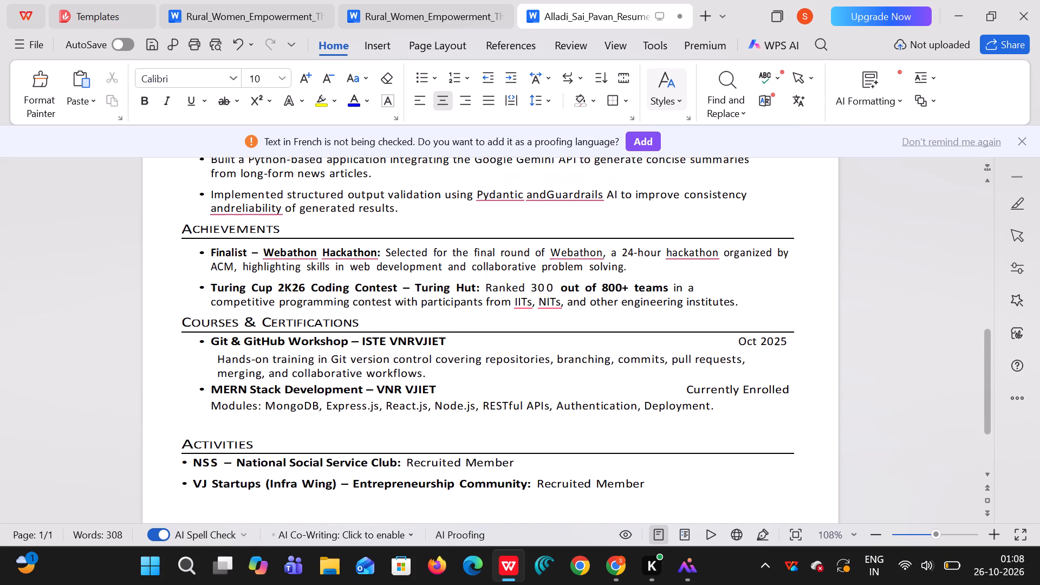
scroll(737, 277, up, 2)
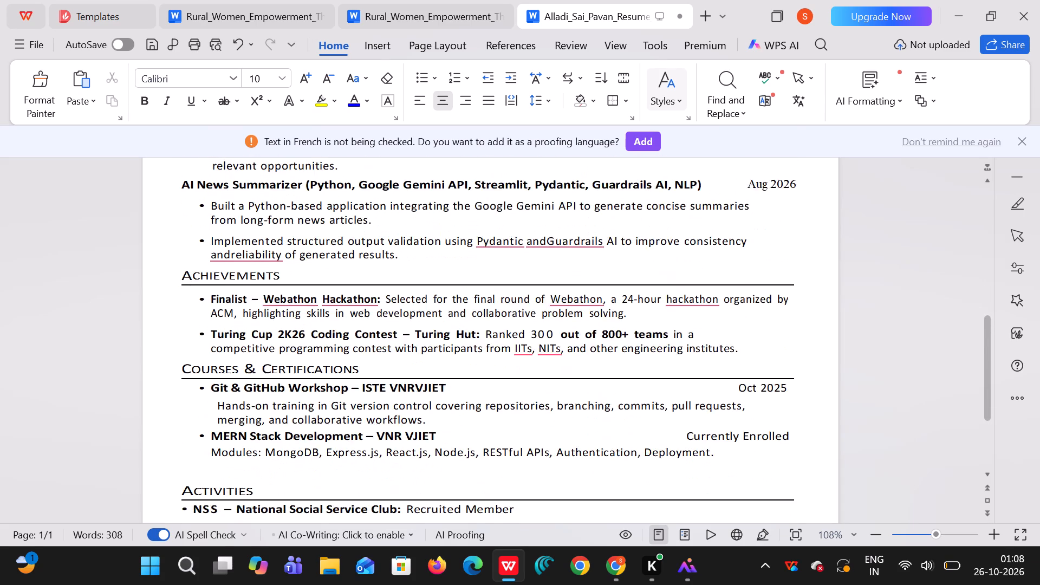
scroll(737, 277, up, 1)
scroll(581, 211, down, 3)
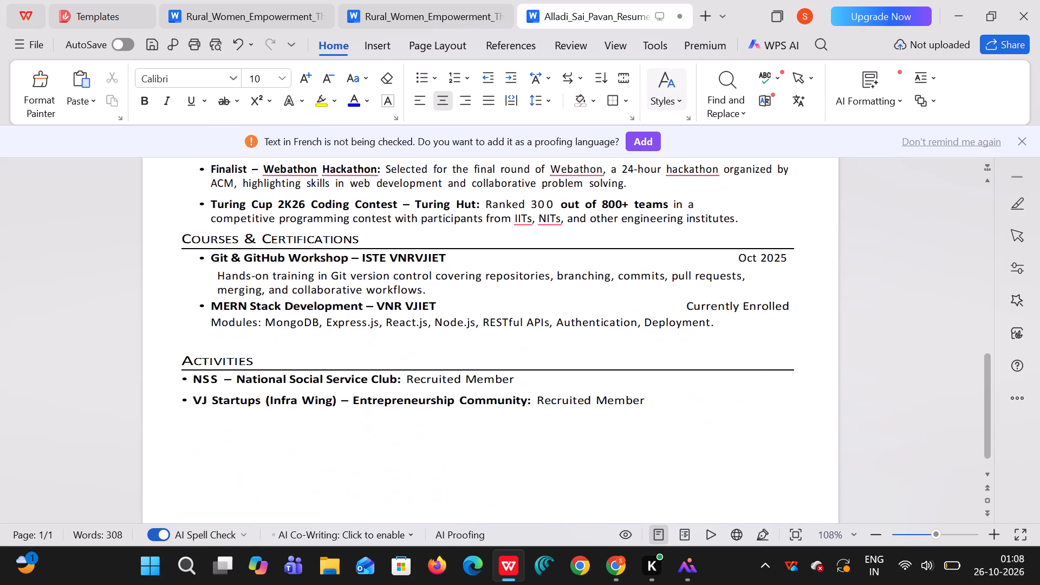
scroll(581, 211, down, 2)
scroll(422, 285, up, 1)
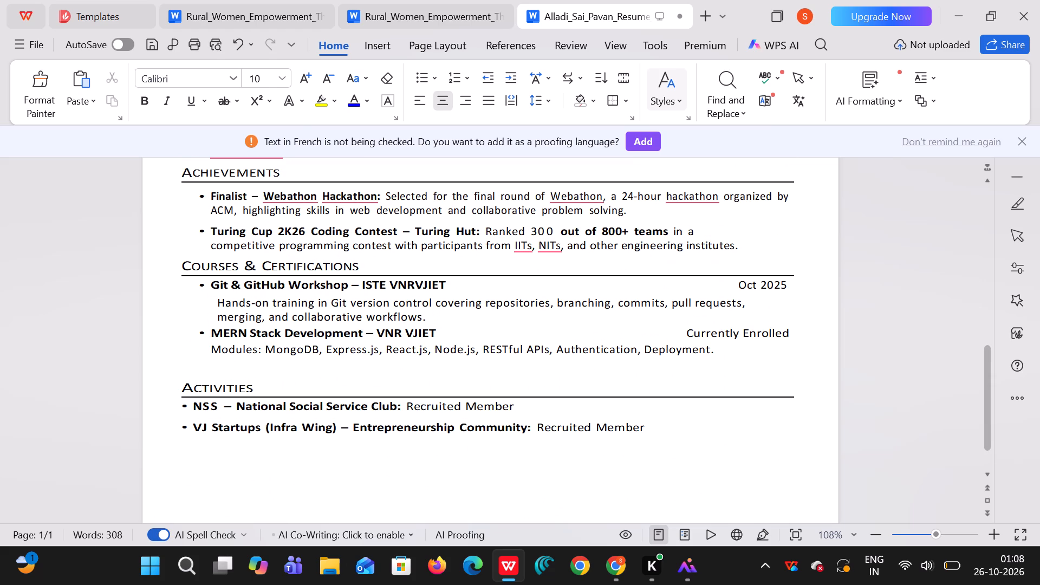
click(743, 245)
key(Return)
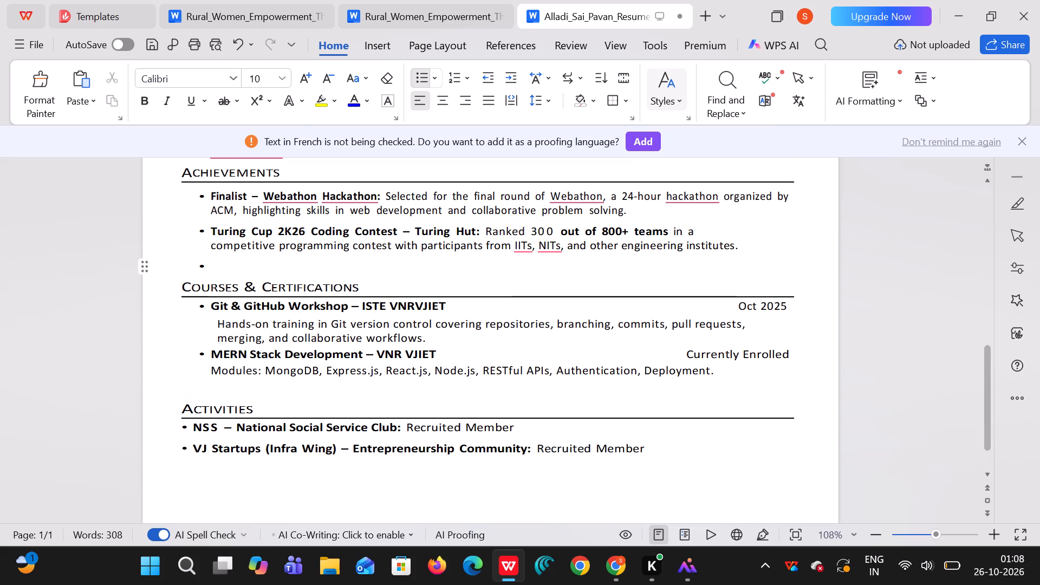
key(BackSpace)
Insert a blank line without a bullet between the last AI News Summarizer bullet and the Achievements heading.
scroll(743, 245, up, 1)
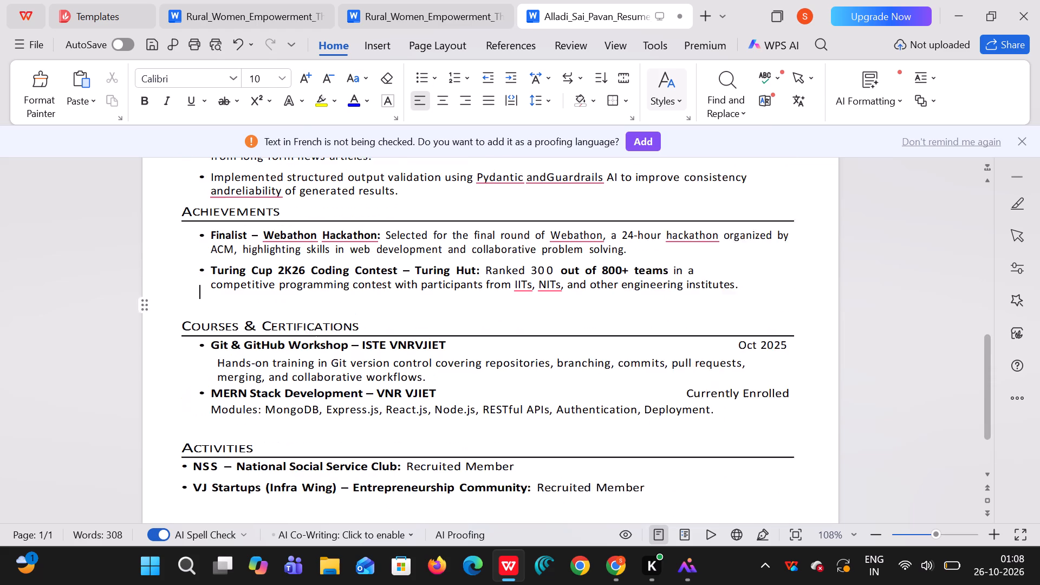
scroll(743, 245, up, 1)
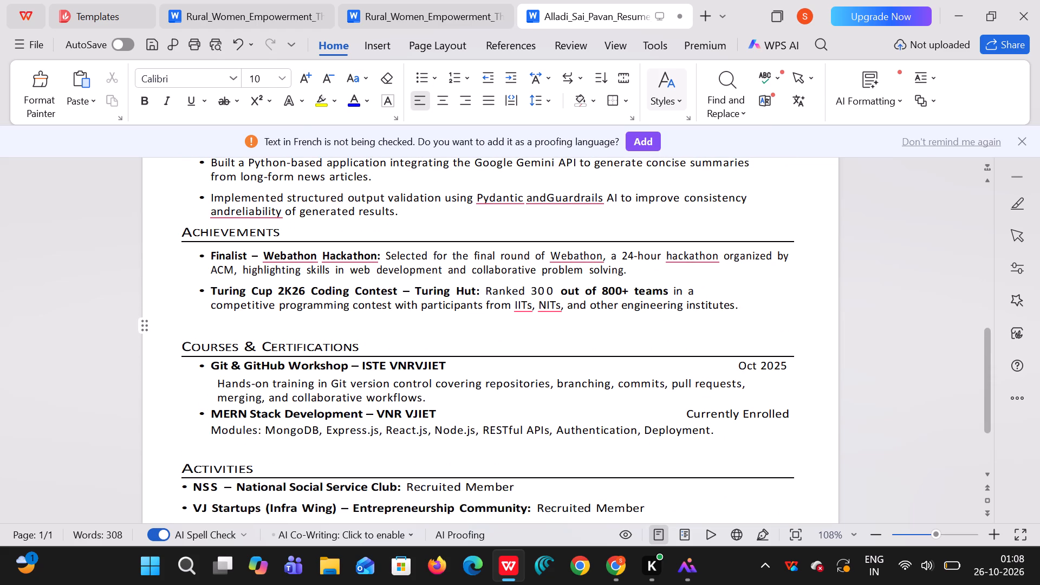
click(617, 203)
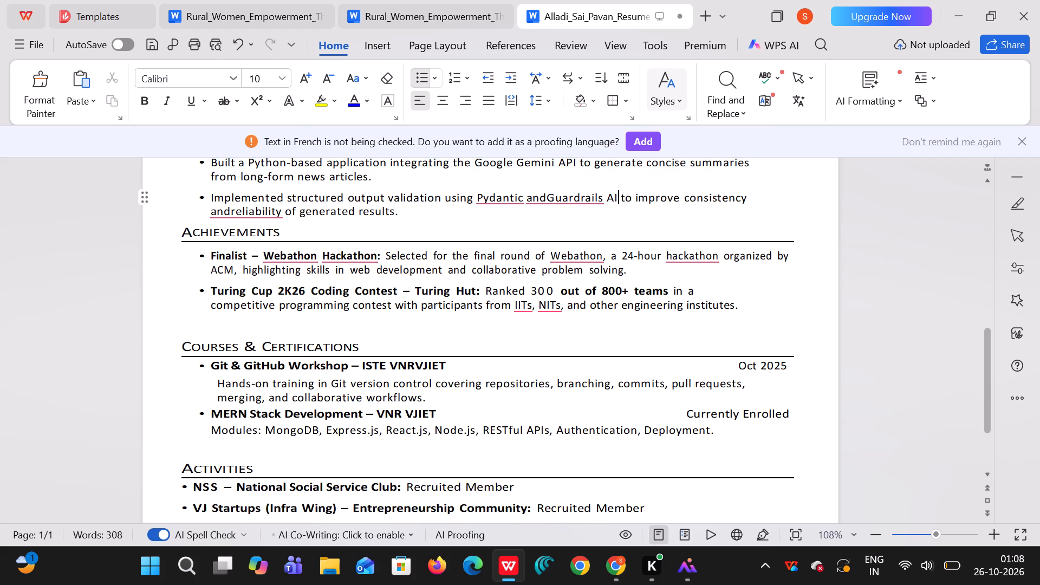
click(563, 213)
key(Return)
key(BackSpace)
Insert a blank line without a bullet between the Academic Coursework bullet and the Projects heading.
scroll(563, 213, up, 2)
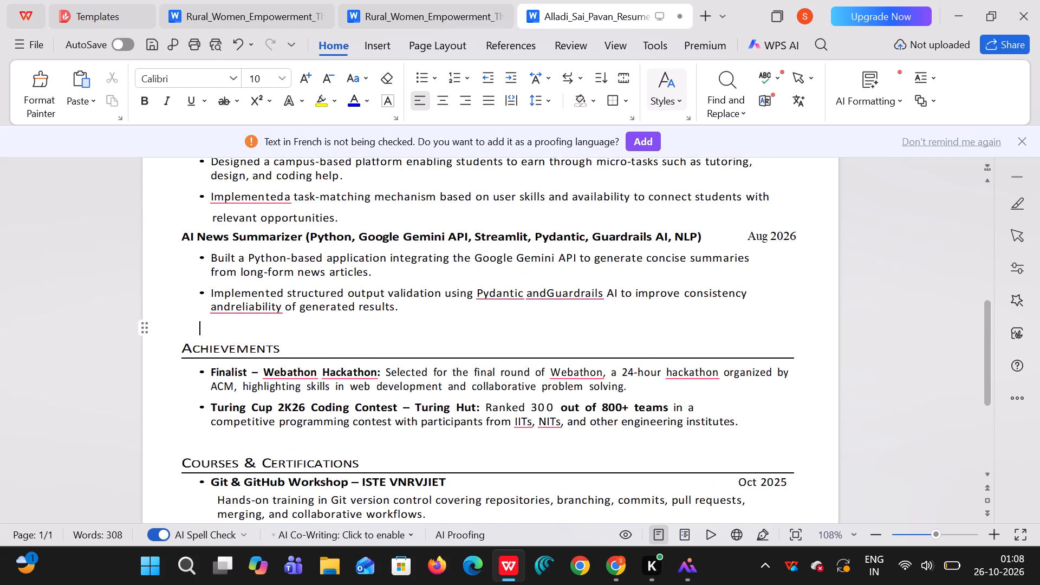
scroll(563, 213, up, 2)
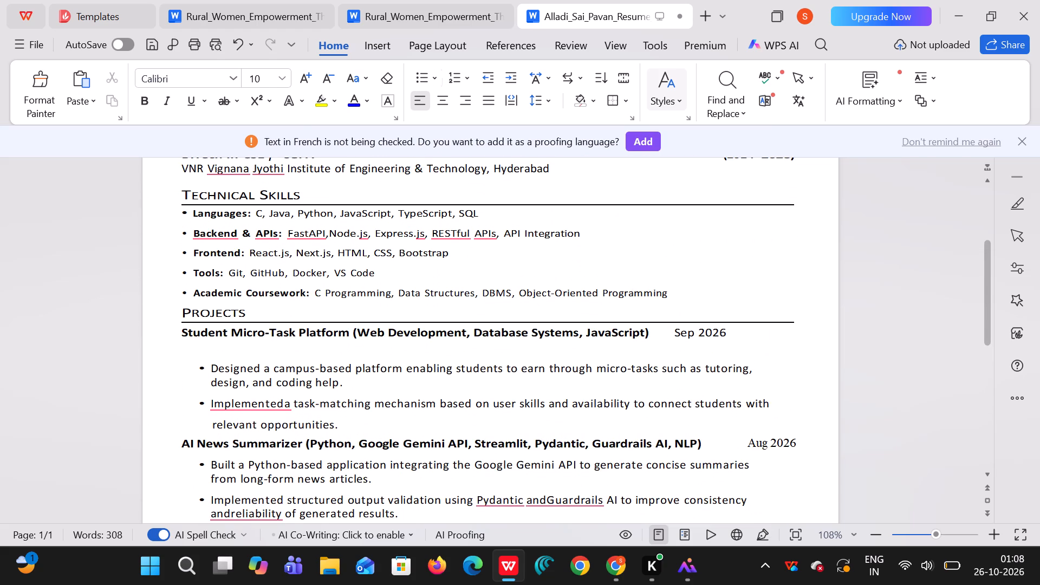
click(678, 297)
key(Return)
key(BackSpace)
Insert a blank line after the VNR Vignana Jyothi institute line, before the Technical Skills heading.
scroll(678, 297, up, 1)
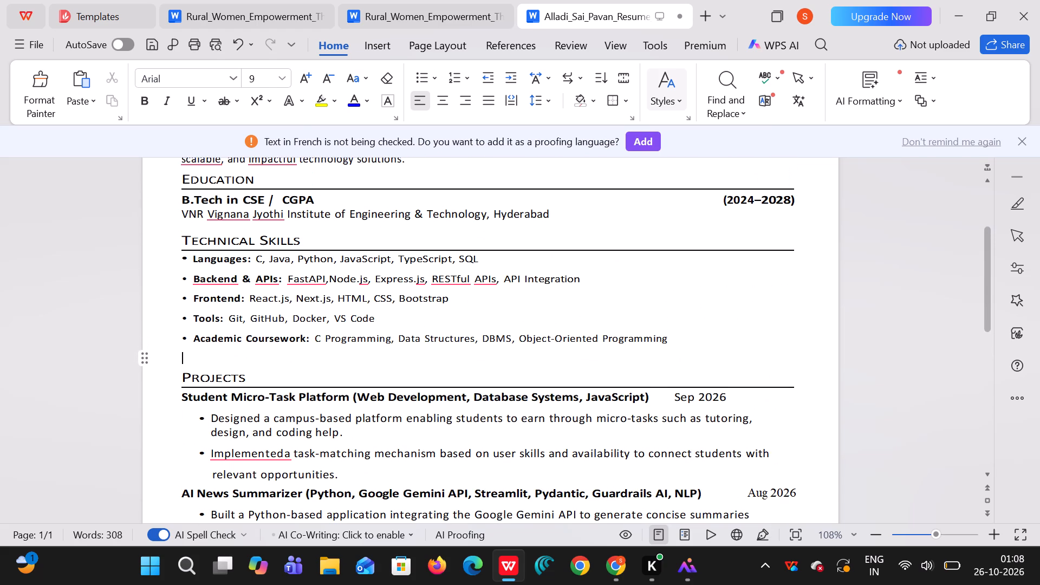
scroll(678, 297, up, 1)
scroll(616, 226, up, 2)
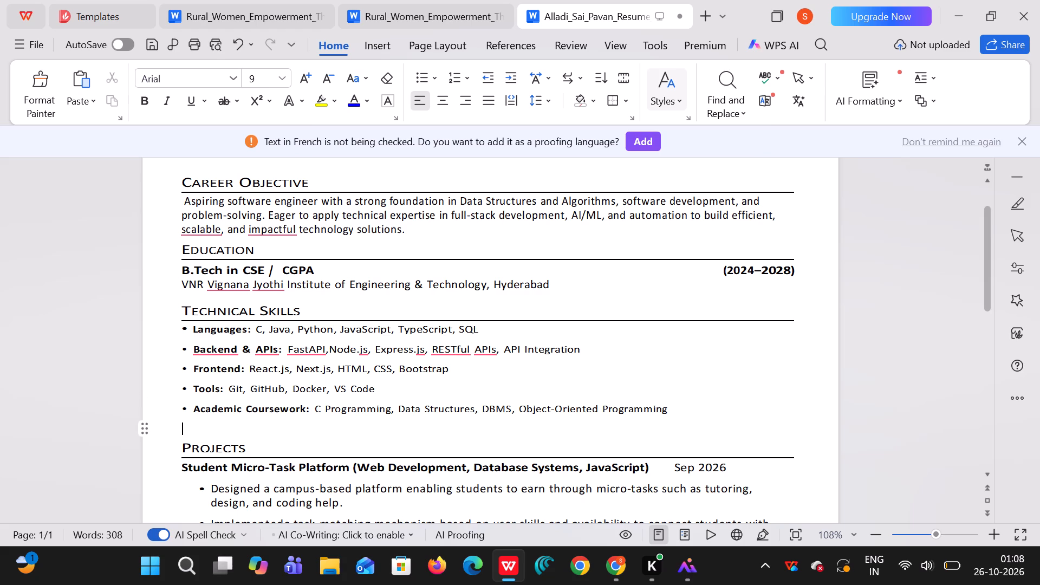
click(603, 287)
key(Return)
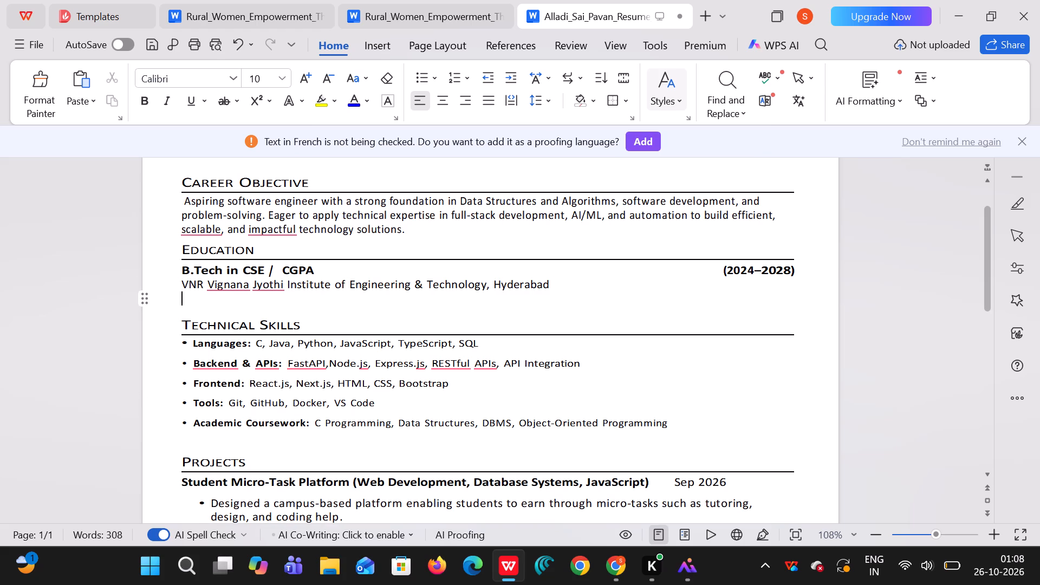
Insert a blank line between the Career Objective paragraph and the Education heading.
click(494, 239)
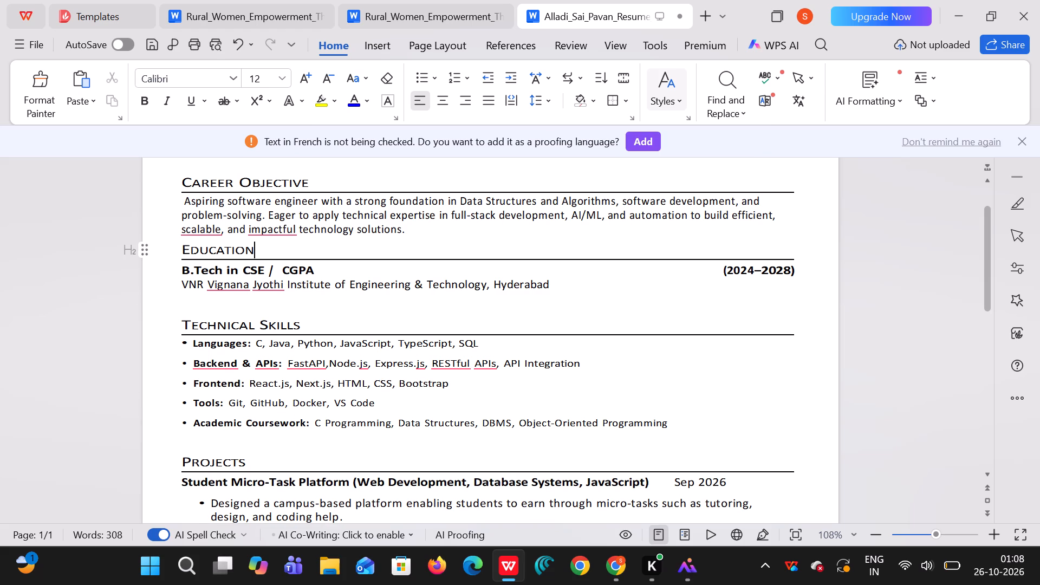
click(494, 239)
click(469, 238)
click(437, 231)
key(Return)
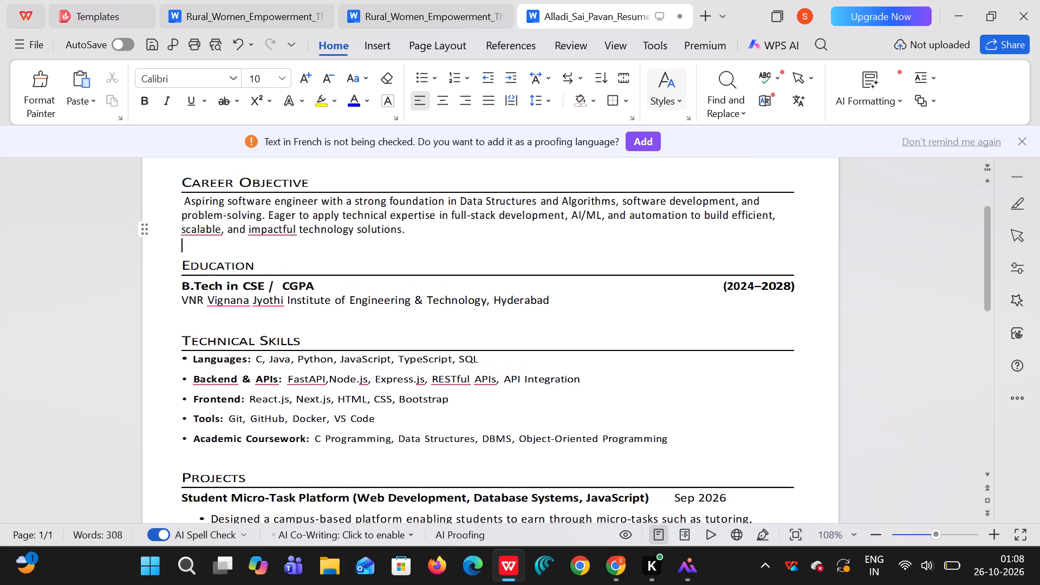
Check the section spacing across the whole resume, from Activities back up to the header.
scroll(437, 231, down, 4)
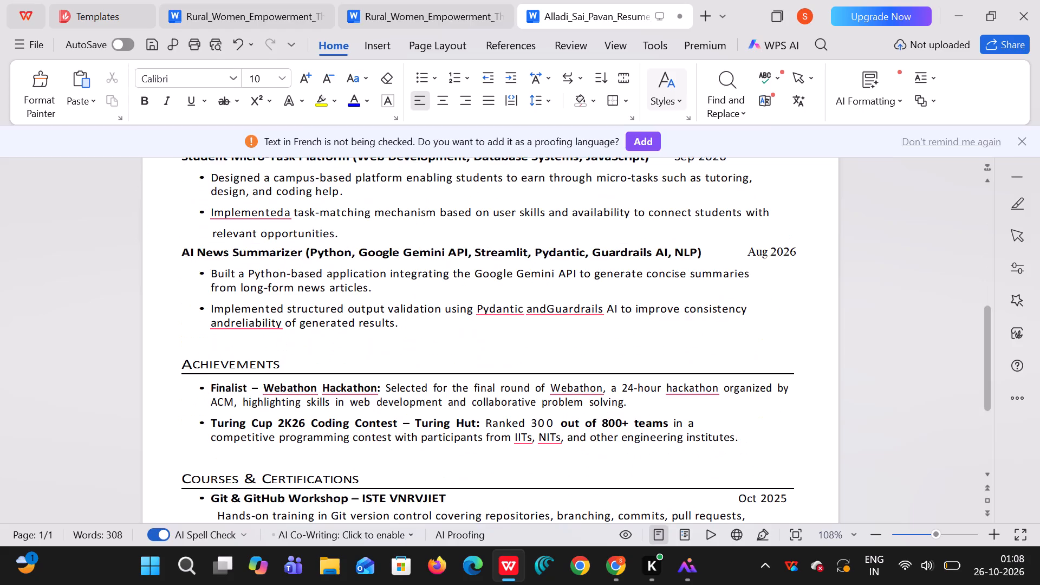
scroll(437, 231, down, 2)
scroll(437, 231, right, 1)
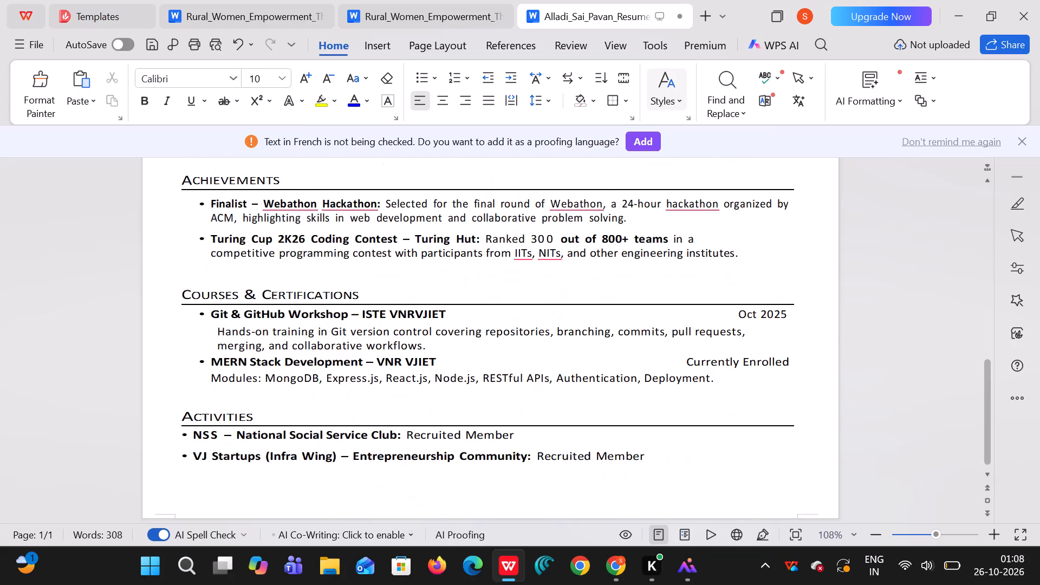
scroll(437, 231, right, 1)
scroll(437, 231, up, 5)
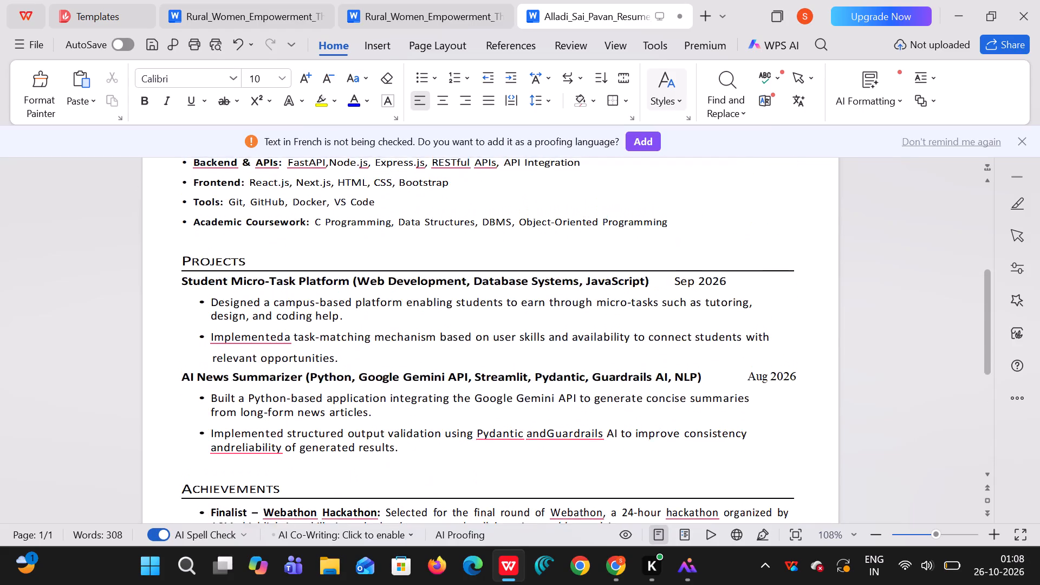
scroll(437, 231, up, 4)
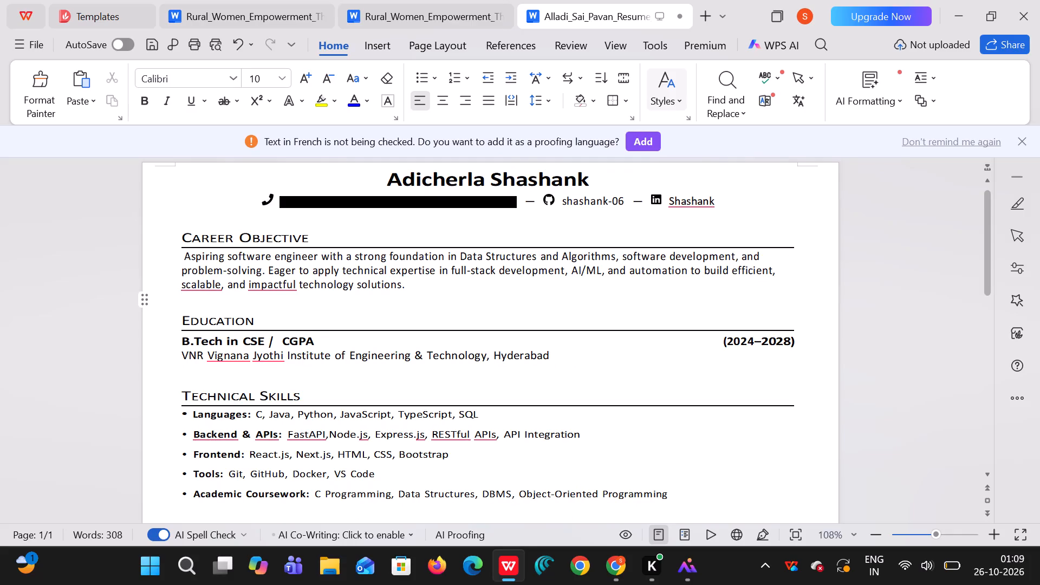
Delete the slash and "CGPA" after "B.Tech in CSE" in the Education section.
click(283, 340)
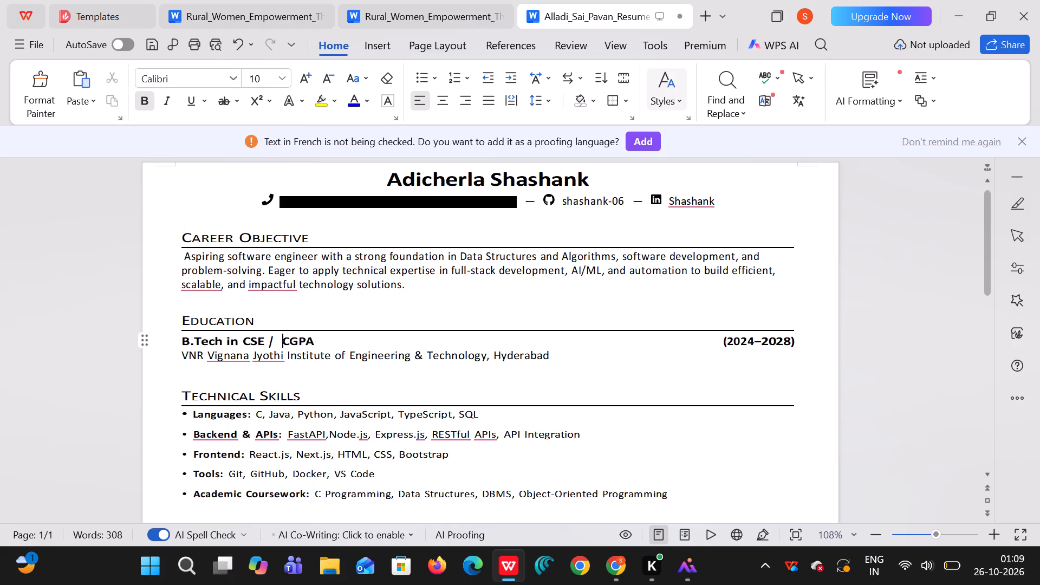
click(326, 341)
key(BackSpace)
key(BackSpace)
key(BackSpace)
key(BackSpace)
key(BackSpace)
key(BackSpace)
key(BackSpace)
key(BackSpace)
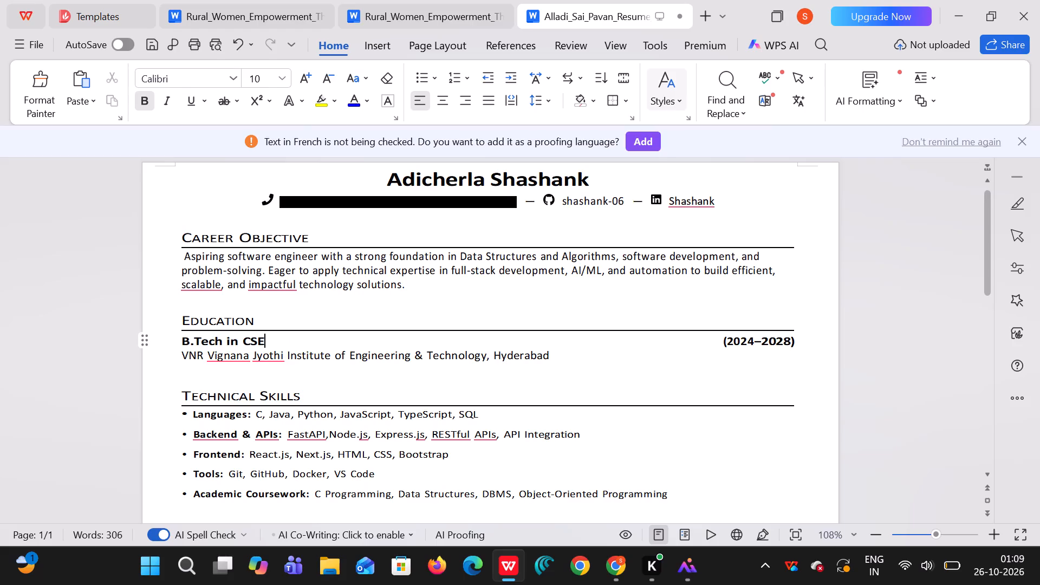
Remove "AI/ML" and its surrounding commas from the Career Objective so it reads "full-stack development and automation".
scroll(326, 341, down, 3)
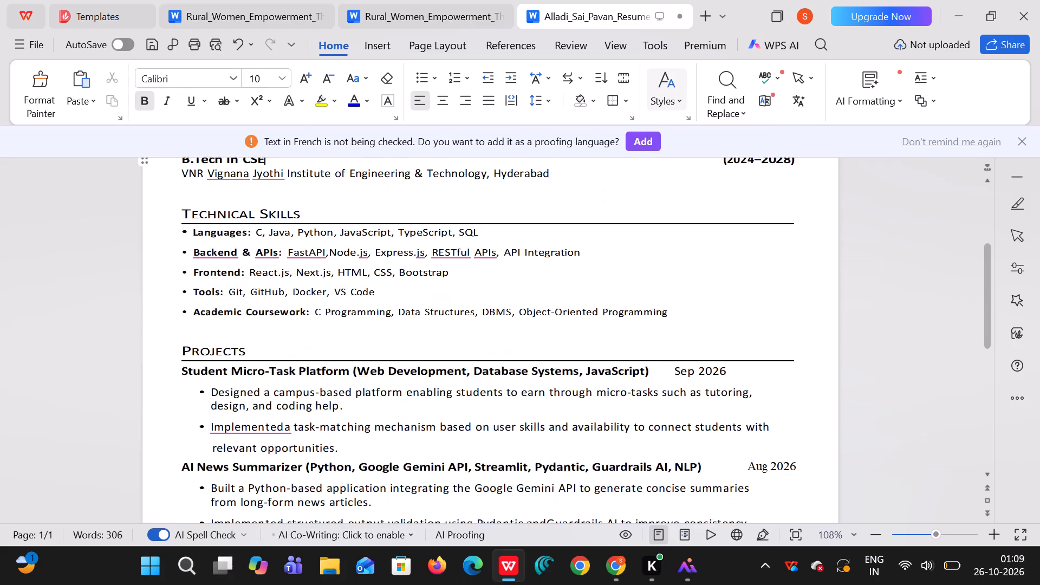
scroll(326, 341, down, 5)
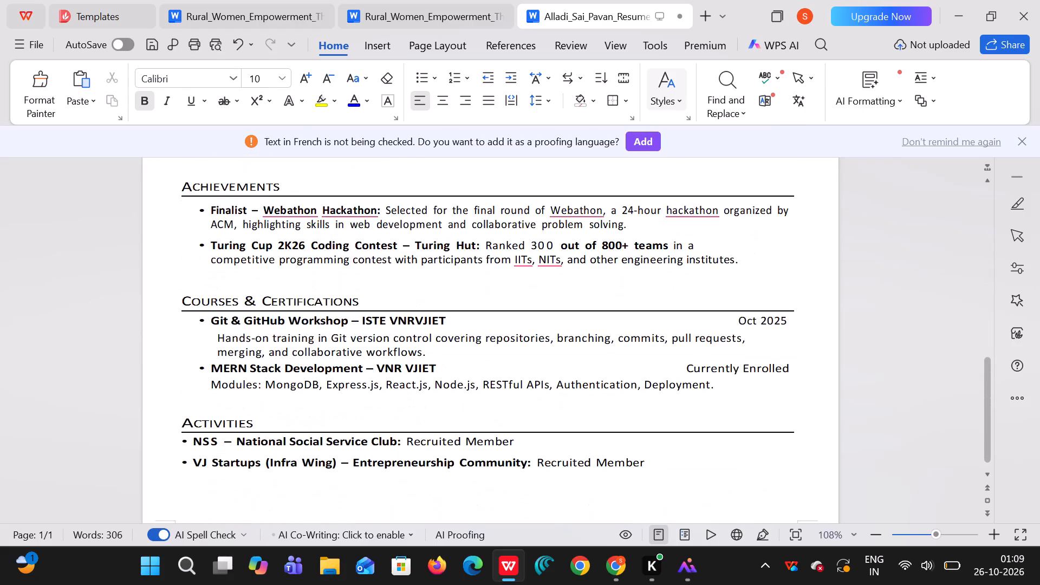
scroll(326, 341, down, 2)
scroll(326, 341, up, 9)
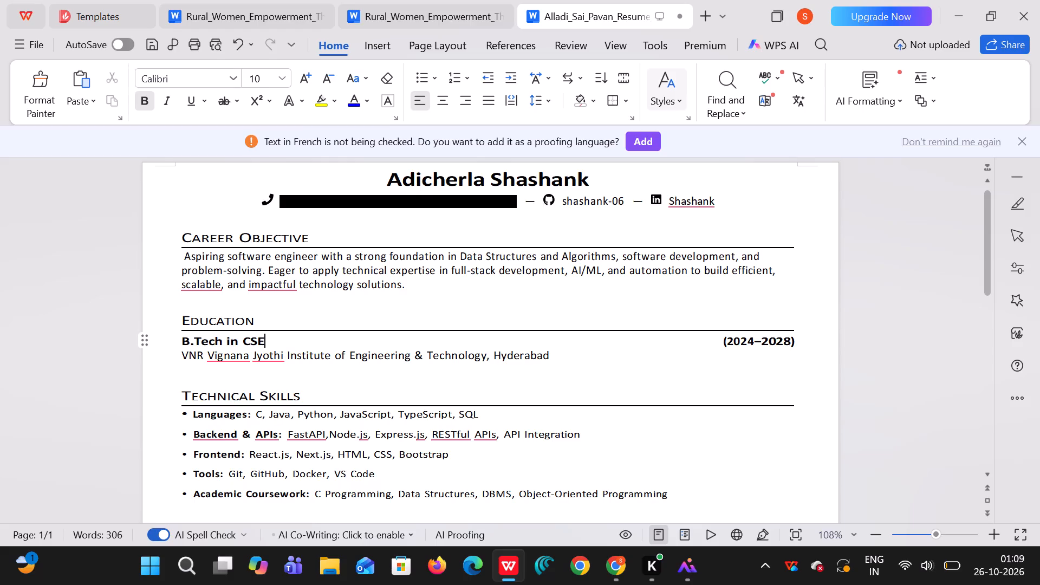
scroll(326, 341, down, 1)
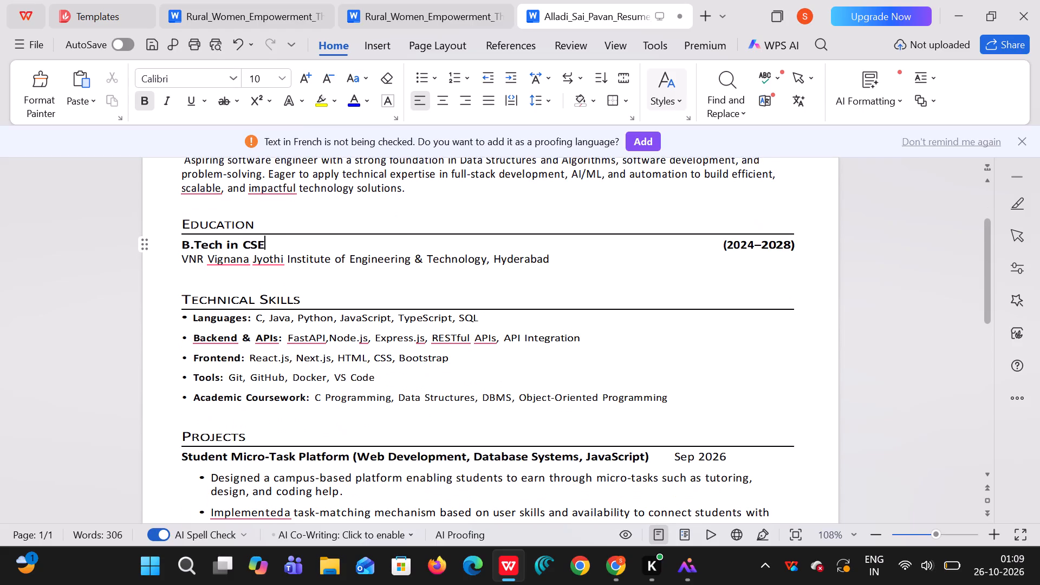
scroll(326, 341, down, 3)
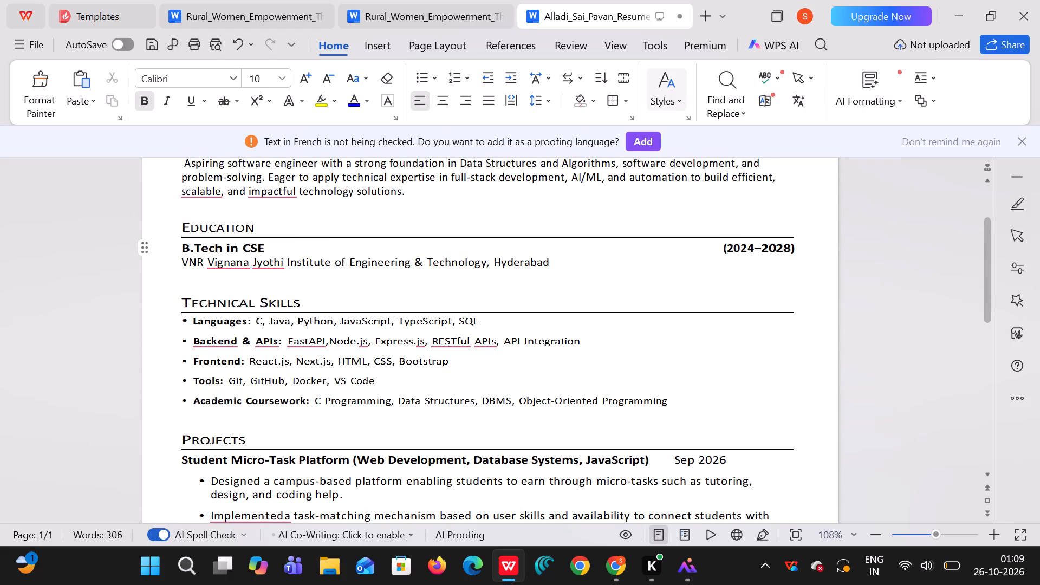
click(606, 176)
key(BackSpace)
key(BackSpace)
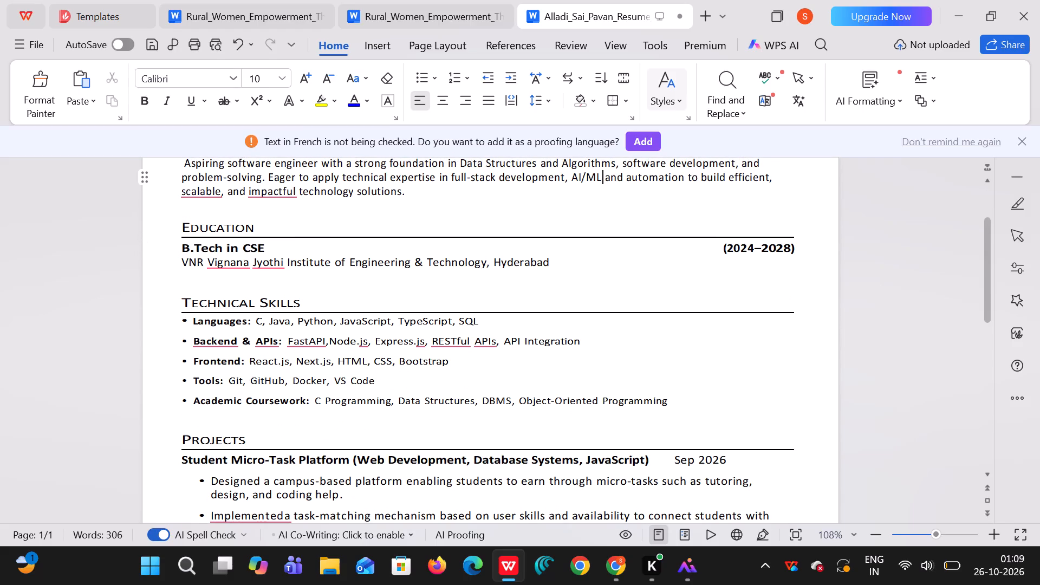
key(BackSpace)
key(BackSpace)
key(BackSpace)
key(BackSpace)
key(BackSpace)
key(BackSpace)
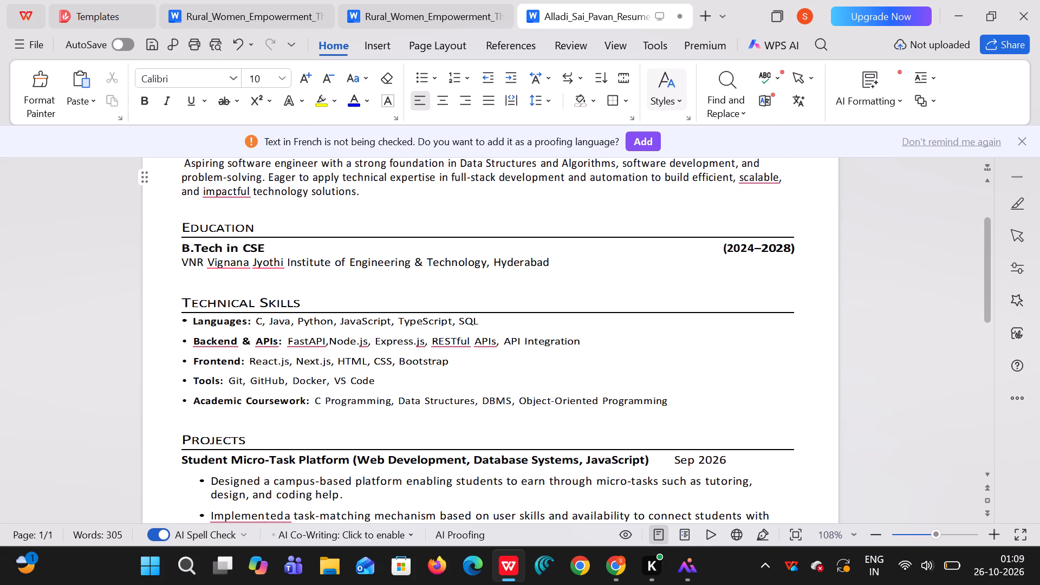
Print the resume with Microsoft Print to PDF and save the output in Downloads as shashank_resume.
scroll(606, 176, down, 8)
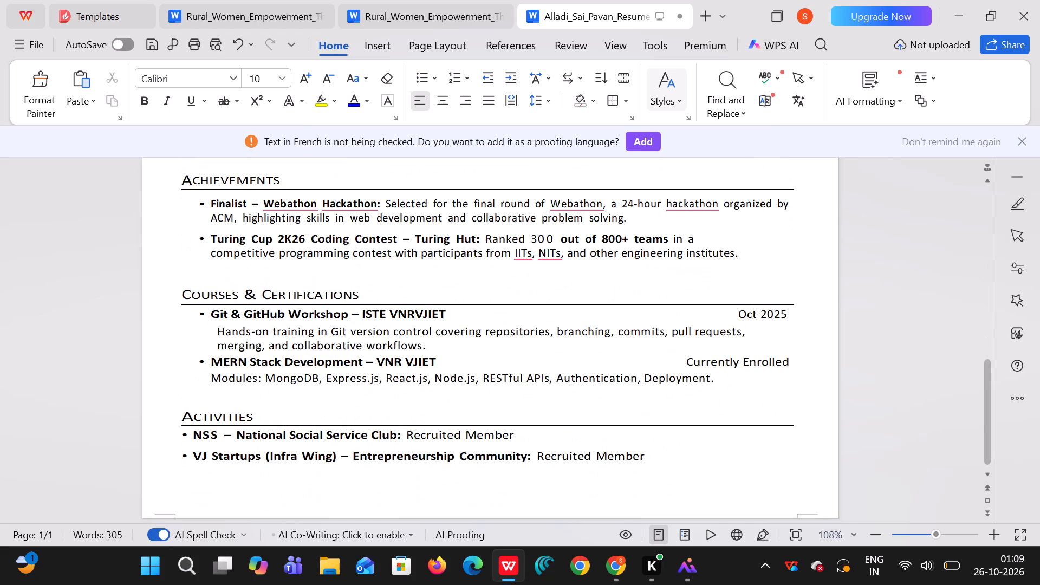
scroll(606, 176, down, 1)
click(31, 48)
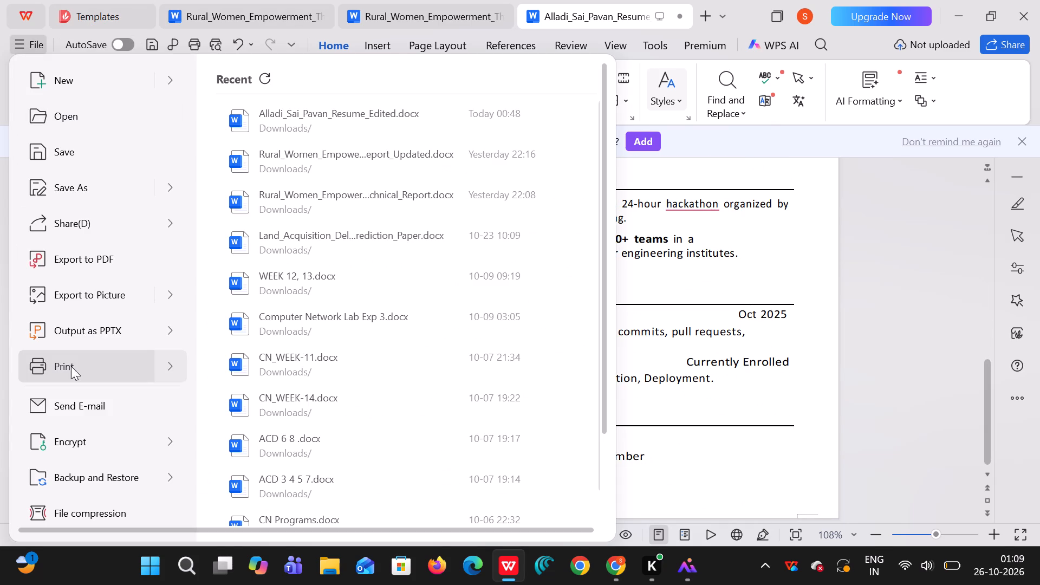
click(75, 367)
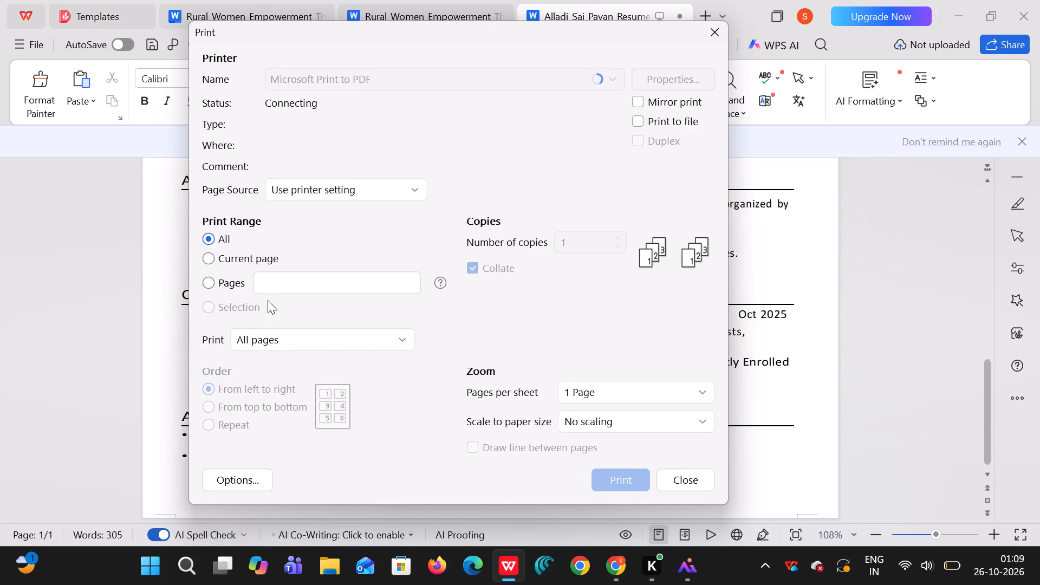
click(618, 478)
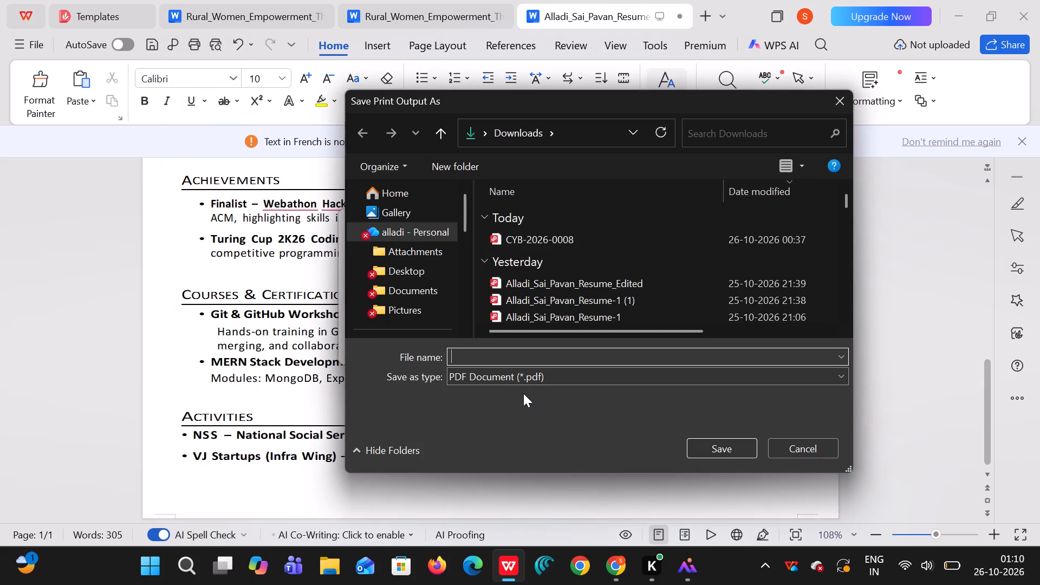
text(shashank)
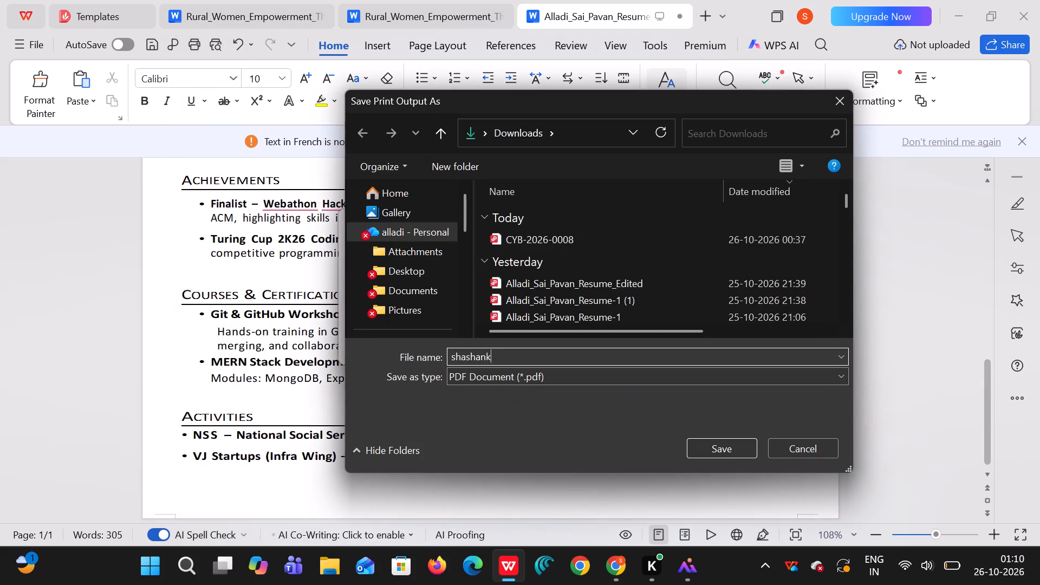
key(space)
key(BackSpace)
text(_resume)
key(Return)
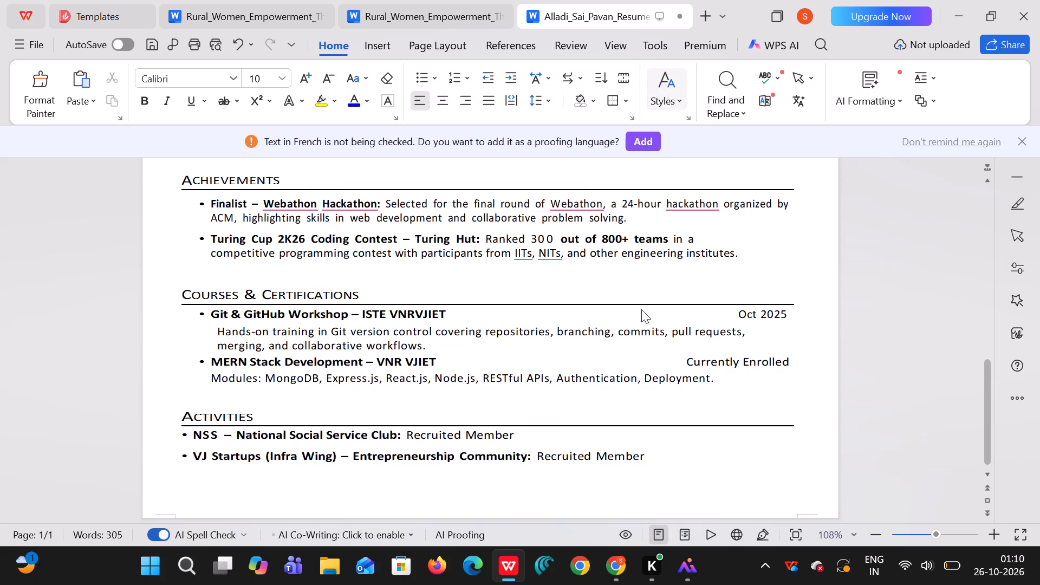
Look back up through the resume and switch to the Overleaf resume project in the browser.
scroll(641, 309, up, 6)
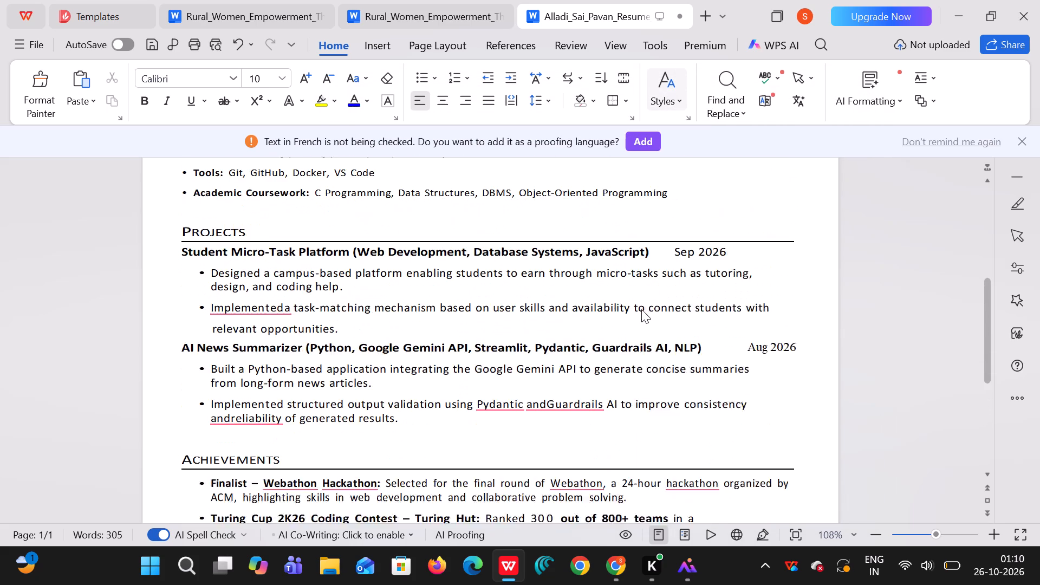
scroll(641, 309, up, 5)
key(alt+Tab)
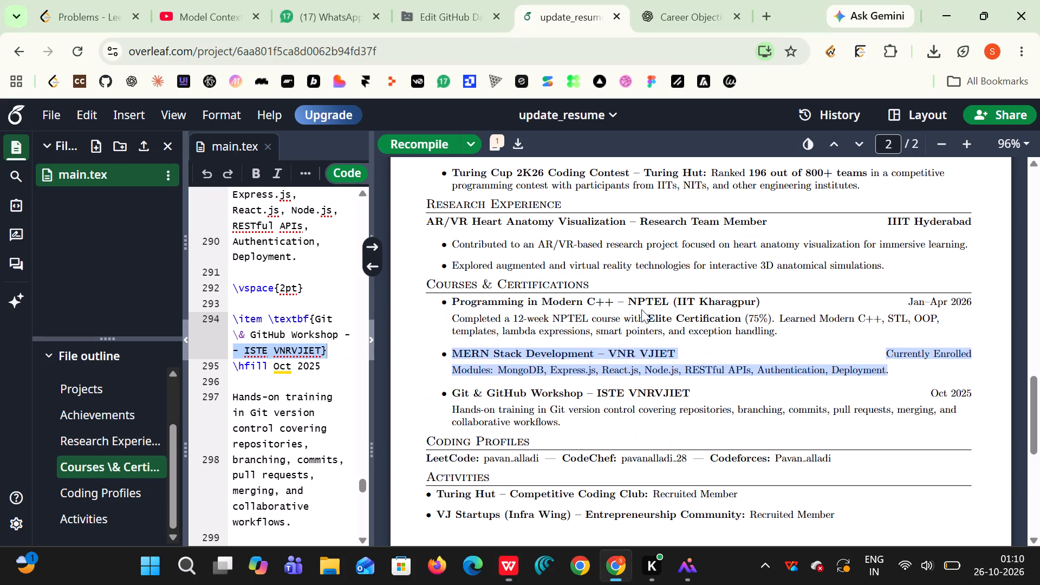